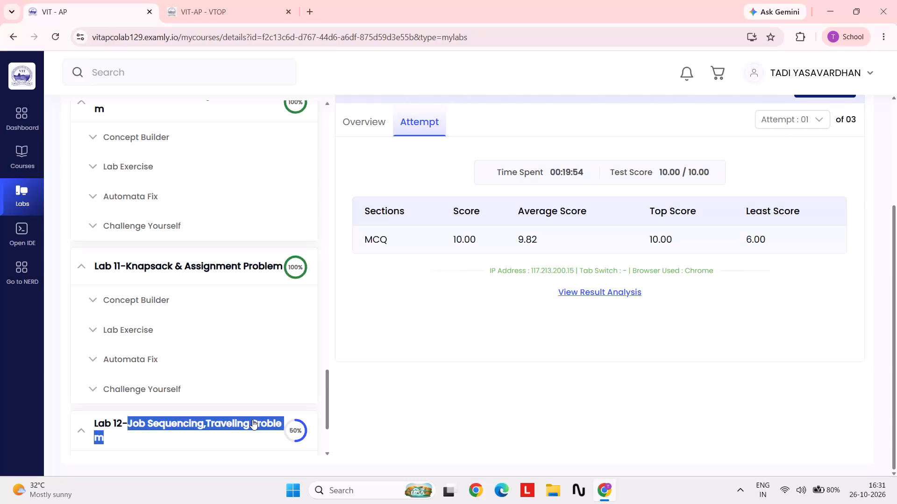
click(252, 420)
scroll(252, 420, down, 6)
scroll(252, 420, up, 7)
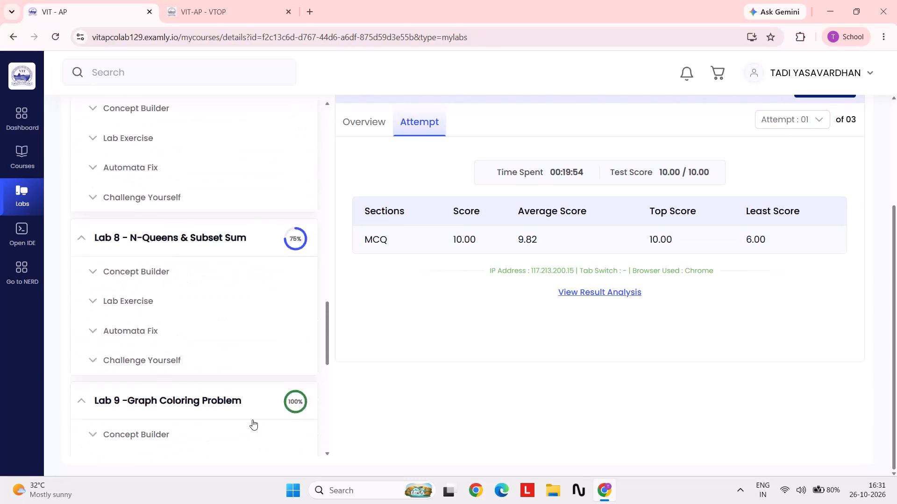
Close the lab course browser window and reopen Chrome with the school profile.
click(896, 0)
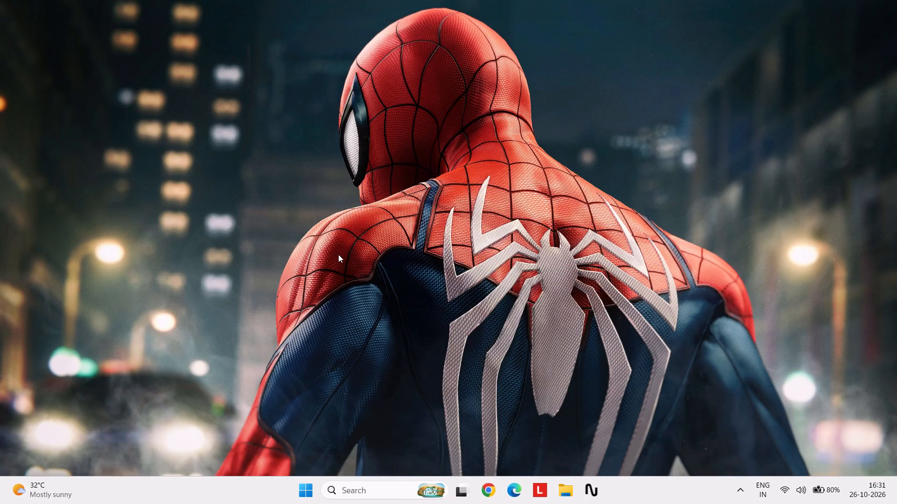
click(490, 490)
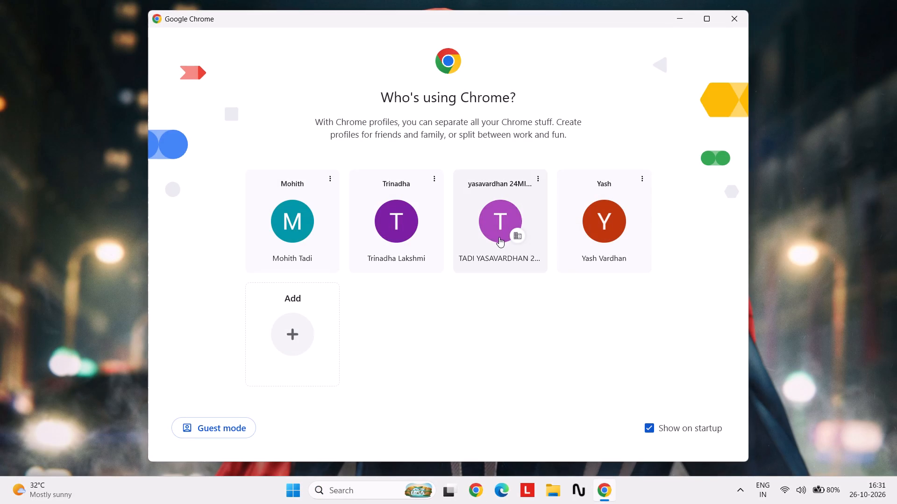
click(498, 237)
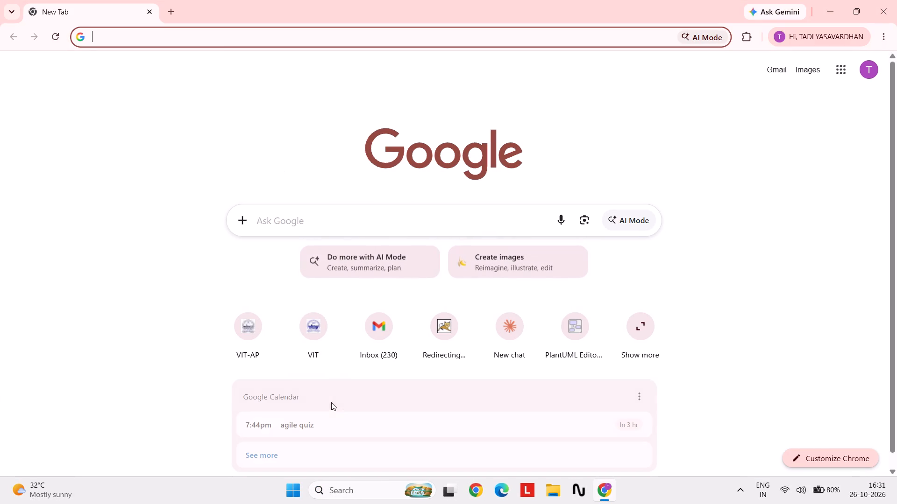
Switch to Microsoft Word and create a new blank document.
click(351, 486)
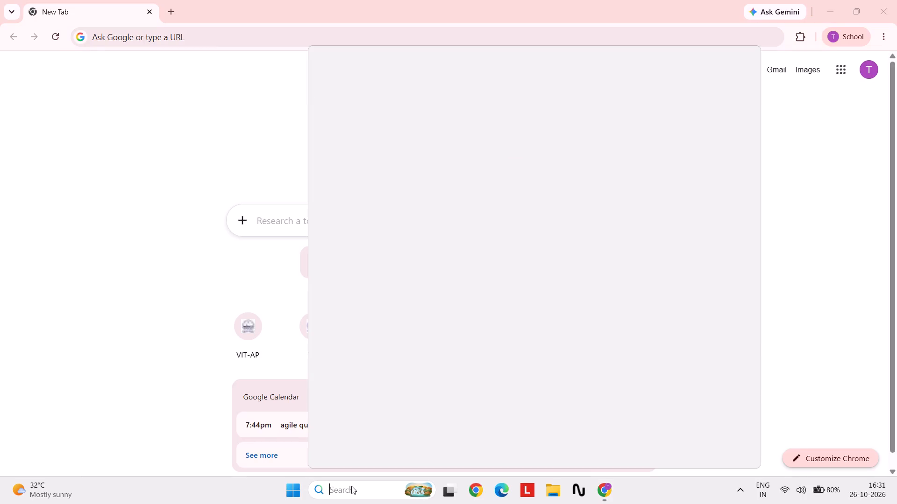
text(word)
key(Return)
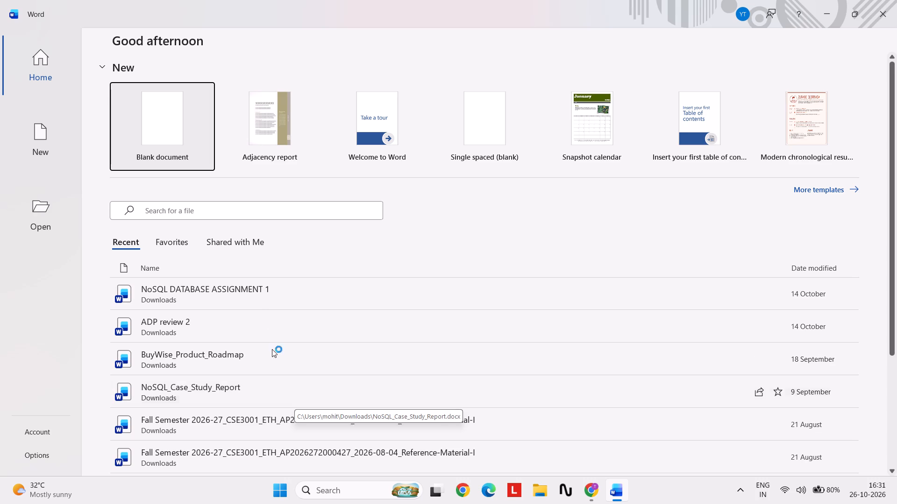
click(193, 150)
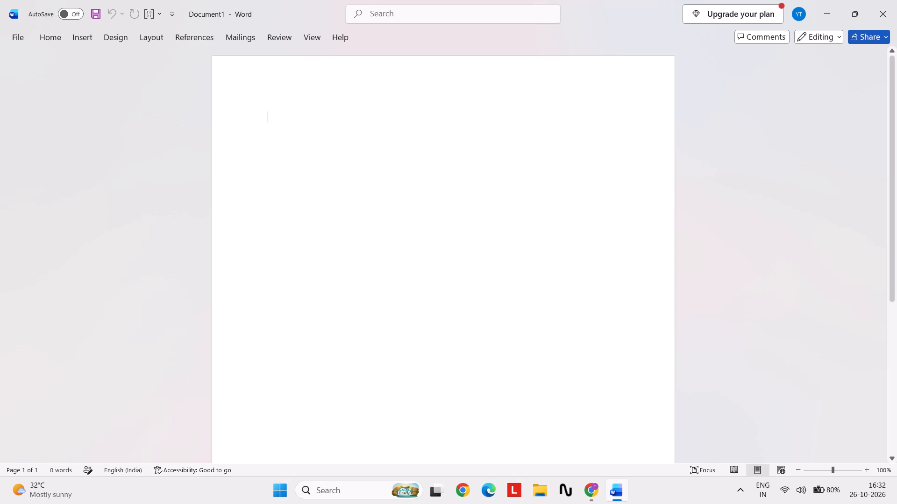
Enter "Object Oriented Analysis and Design Assignment" as the title on the first line of the document.
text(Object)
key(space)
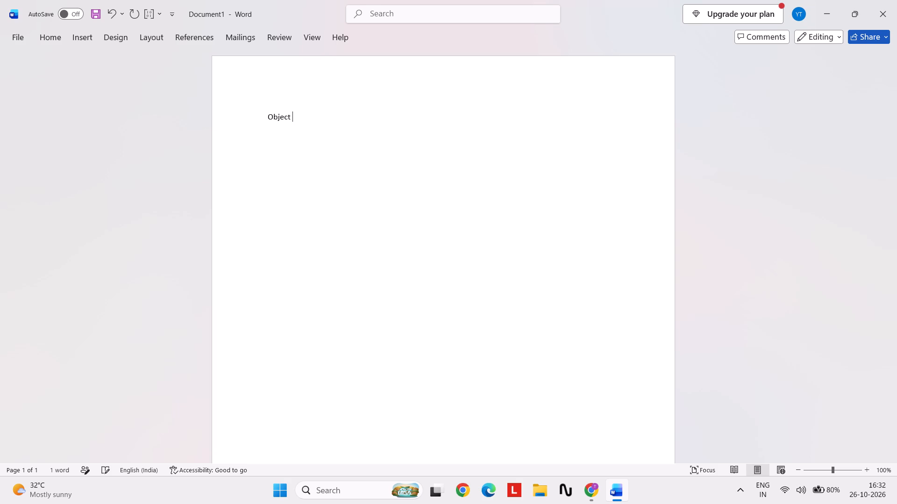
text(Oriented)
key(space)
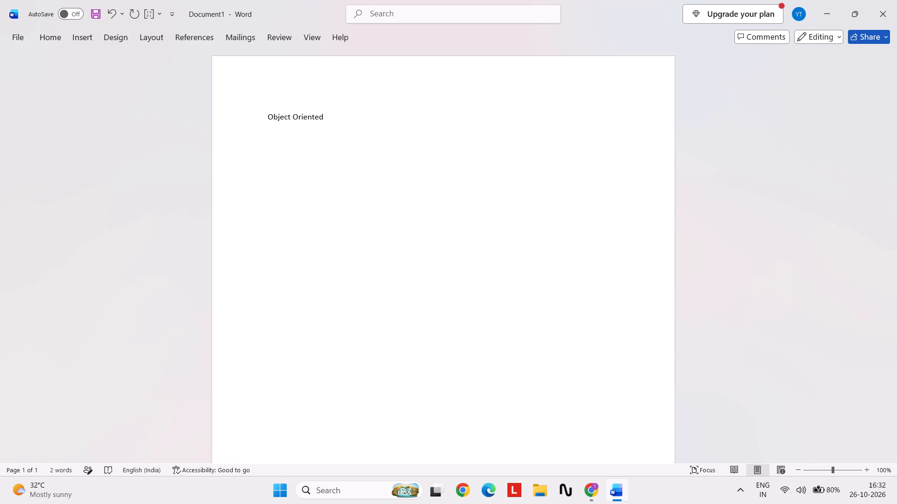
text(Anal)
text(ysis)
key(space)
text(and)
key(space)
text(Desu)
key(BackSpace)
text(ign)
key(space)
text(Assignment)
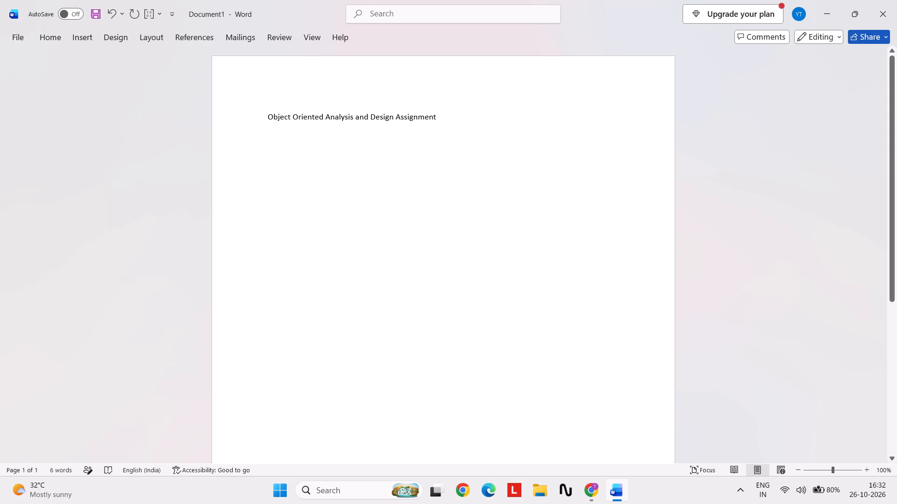
Format the assignment title in bold at font size 20.
drag(267, 114, 491, 95)
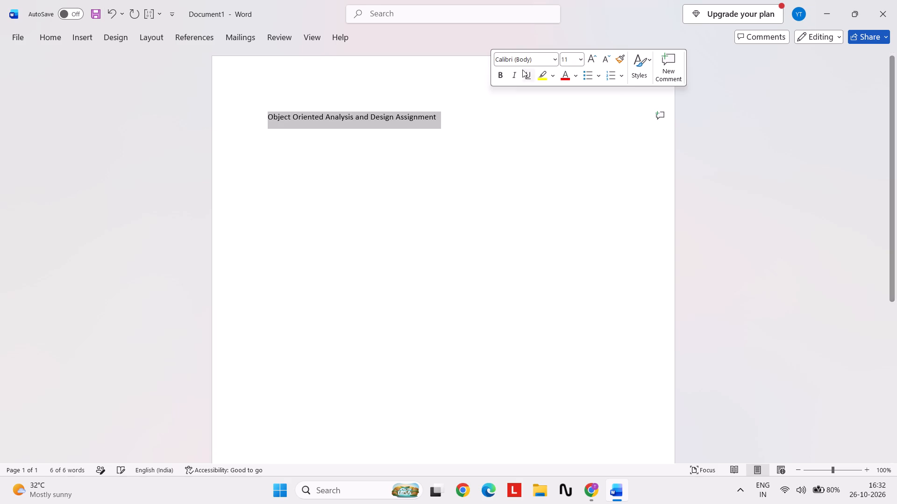
click(497, 77)
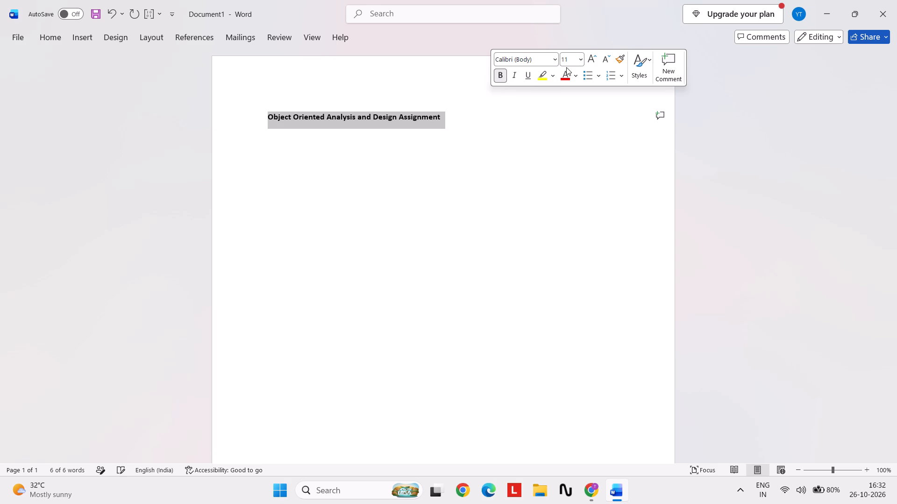
click(578, 60)
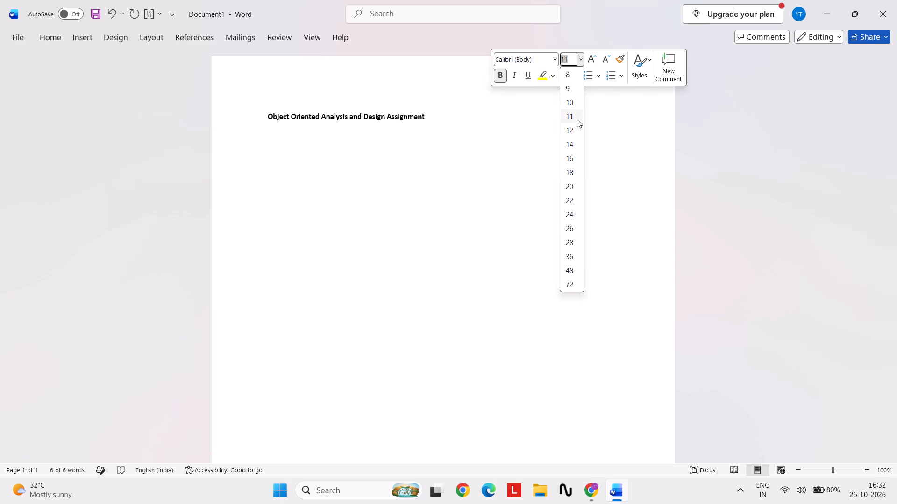
click(573, 183)
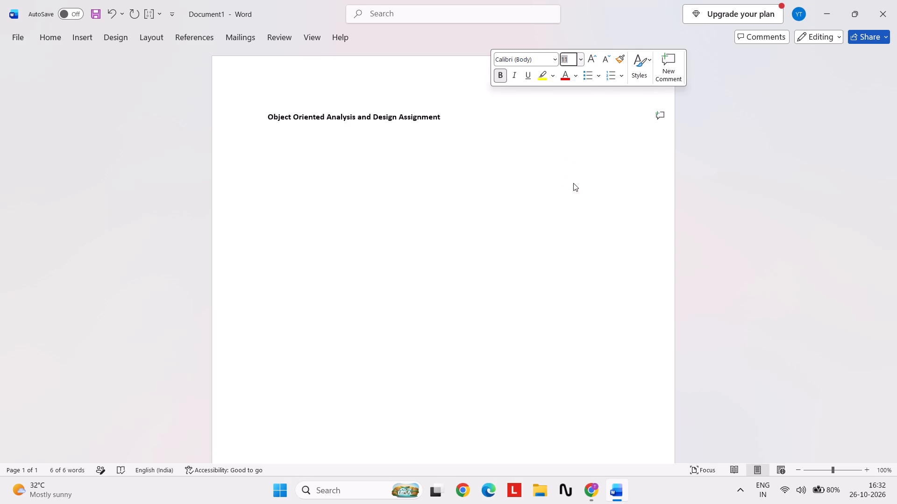
click(320, 168)
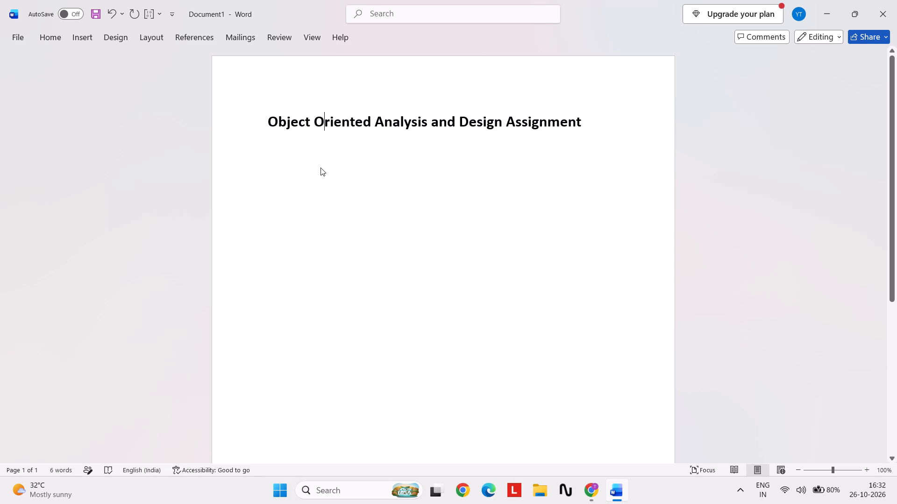
Add a line below the title with the label "Name :" followed by the student's name.
click(593, 115)
key(Return)
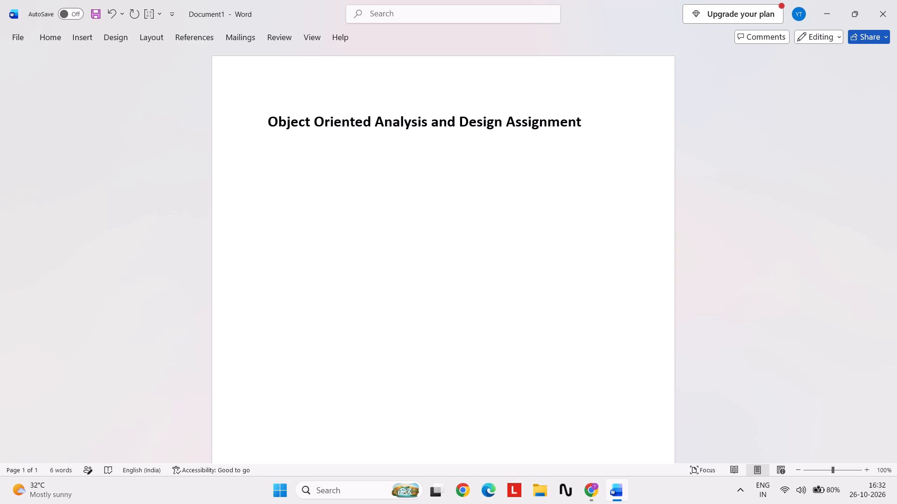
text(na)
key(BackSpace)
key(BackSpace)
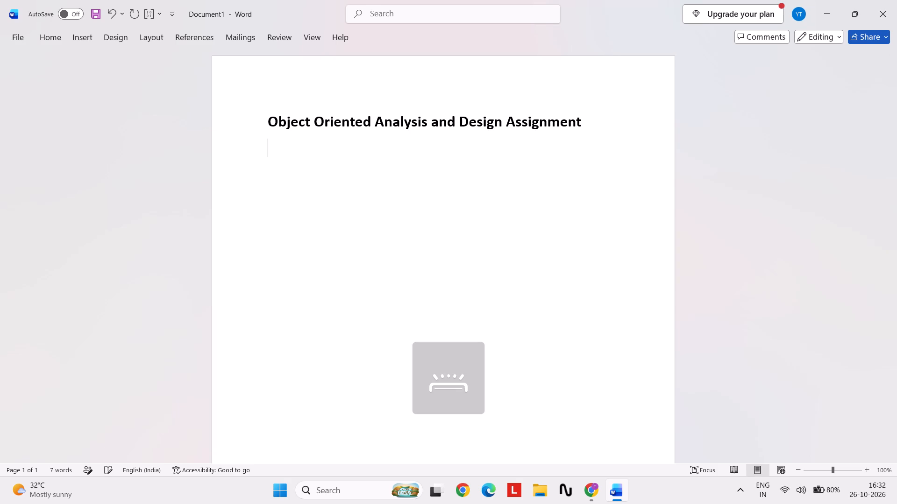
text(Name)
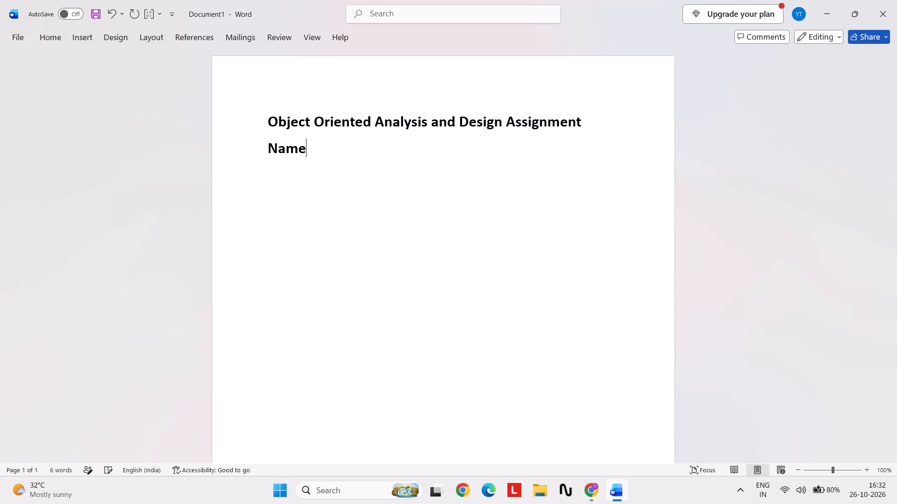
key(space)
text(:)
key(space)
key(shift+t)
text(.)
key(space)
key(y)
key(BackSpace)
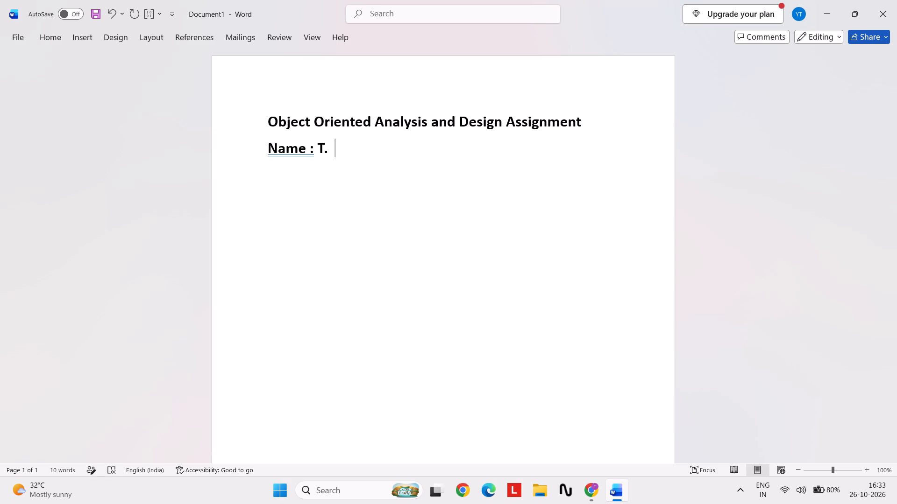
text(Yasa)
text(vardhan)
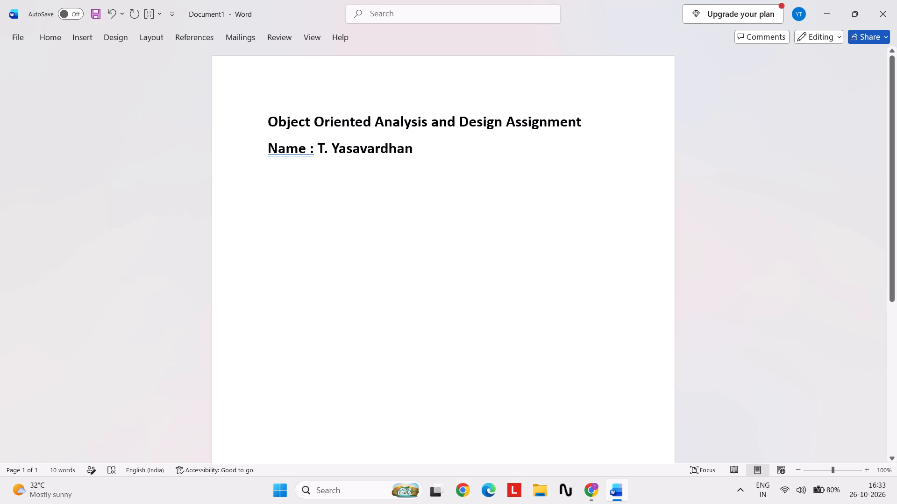
Remove the bold from the student's name after the "Name :" label and set its font size to 14.
drag(402, 149, 318, 156)
click(324, 135)
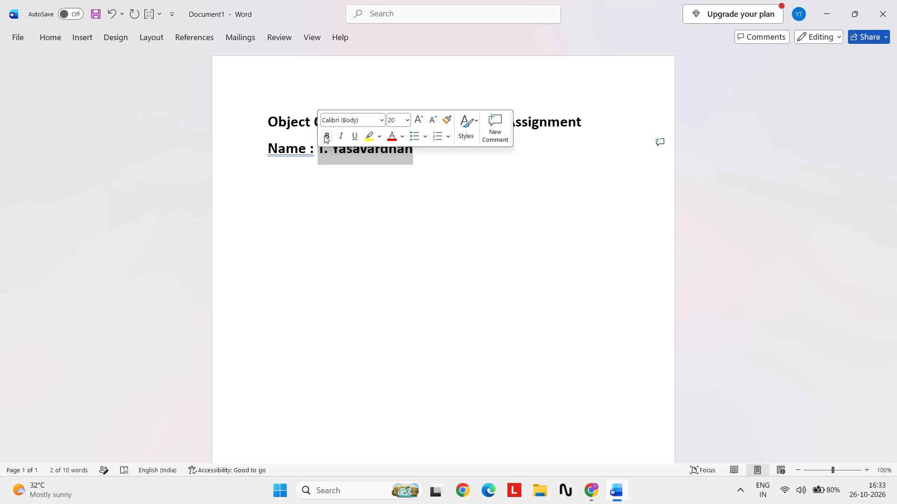
click(407, 117)
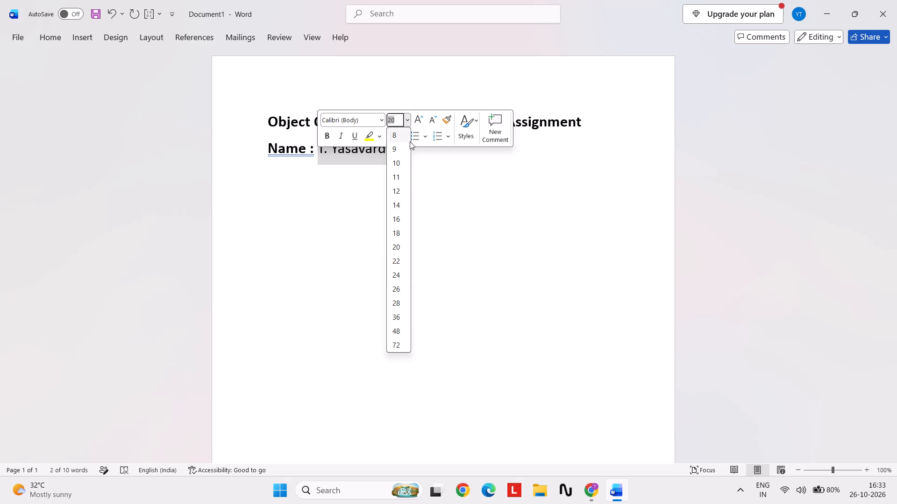
click(403, 202)
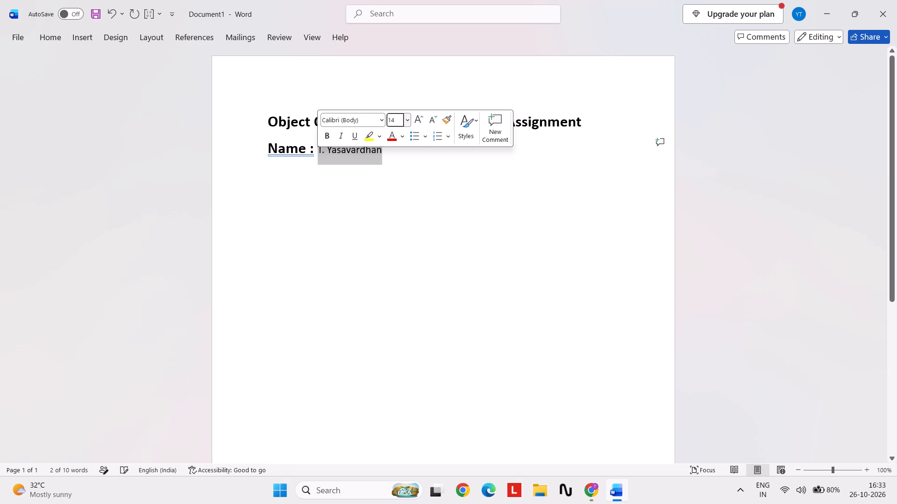
Set the font size of the "Name :" label to 14.
drag(265, 151, 332, 154)
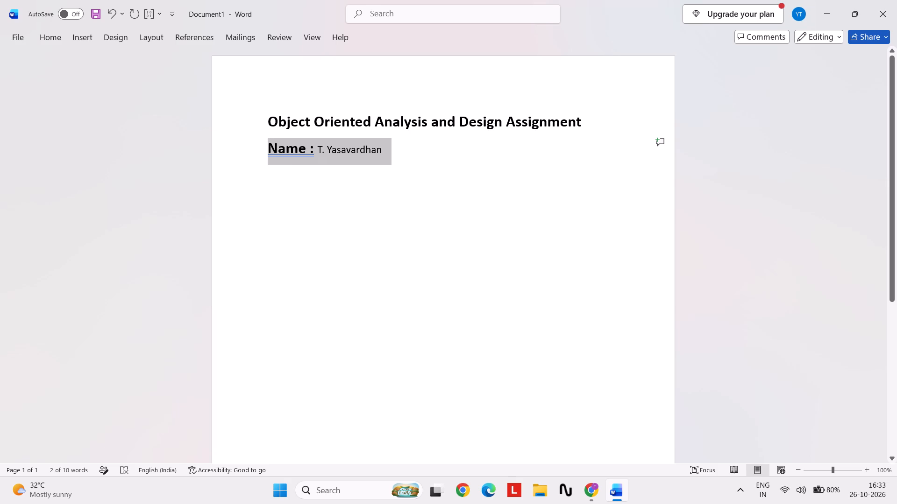
drag(332, 154, 313, 150)
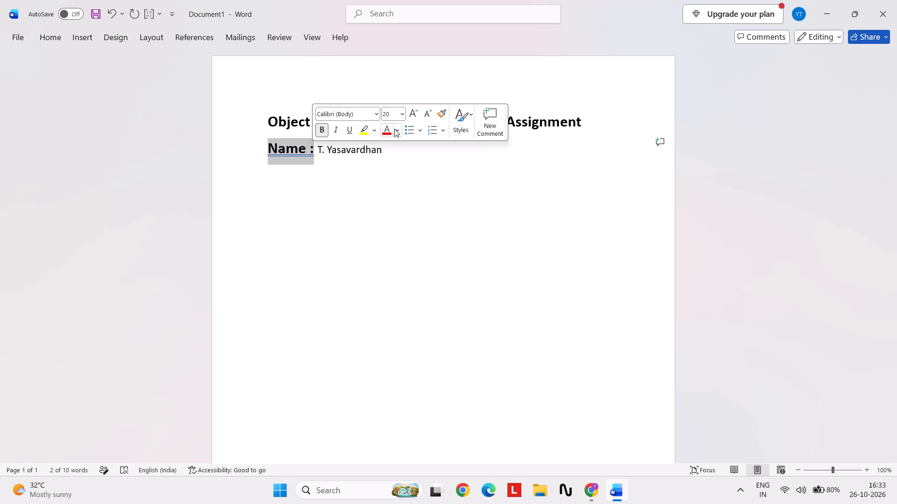
click(402, 116)
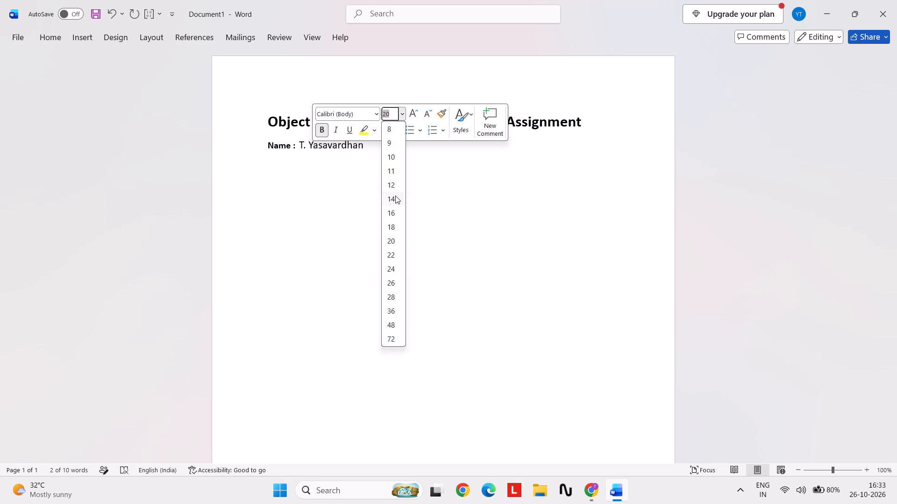
click(395, 198)
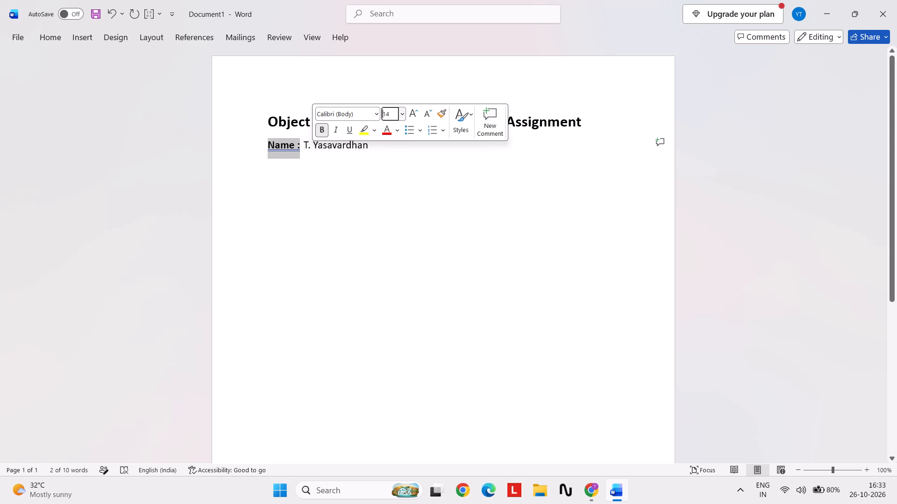
Add a line below the name with the label "Registration number :" followed by the student's registration number.
click(368, 145)
key(Return)
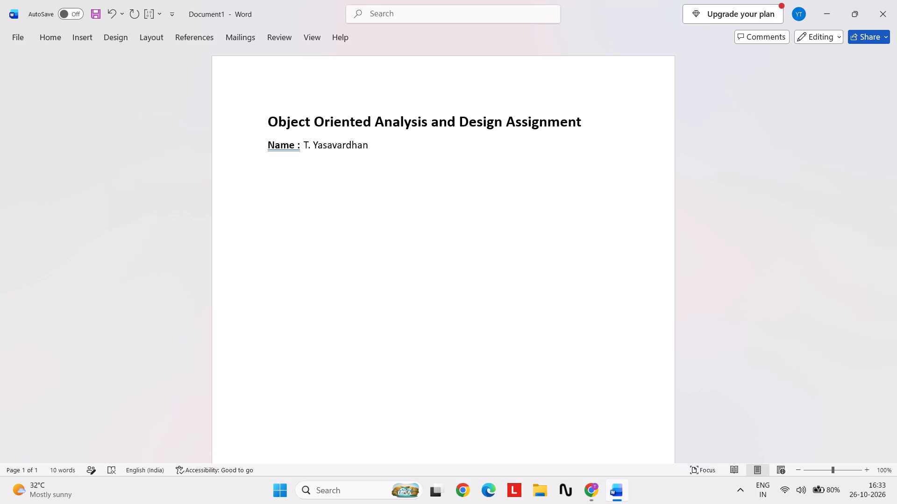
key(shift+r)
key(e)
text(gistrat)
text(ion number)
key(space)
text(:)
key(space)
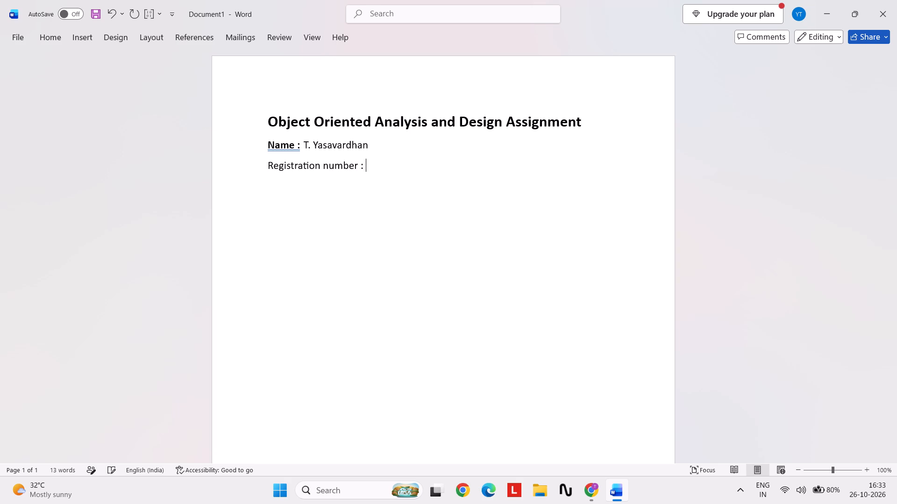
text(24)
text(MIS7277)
Make the "Registration number" label bold and re-enter the colon and space after it.
drag(268, 163, 356, 161)
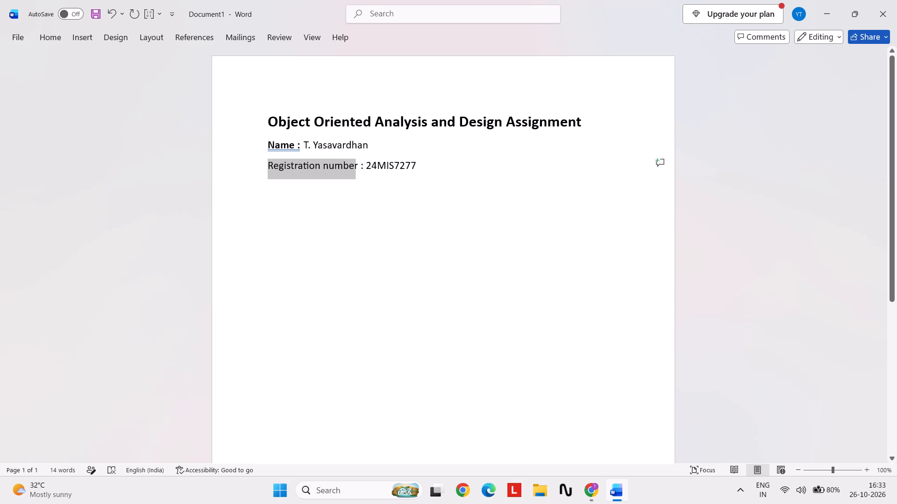
drag(356, 161, 360, 161)
drag(360, 161, 362, 162)
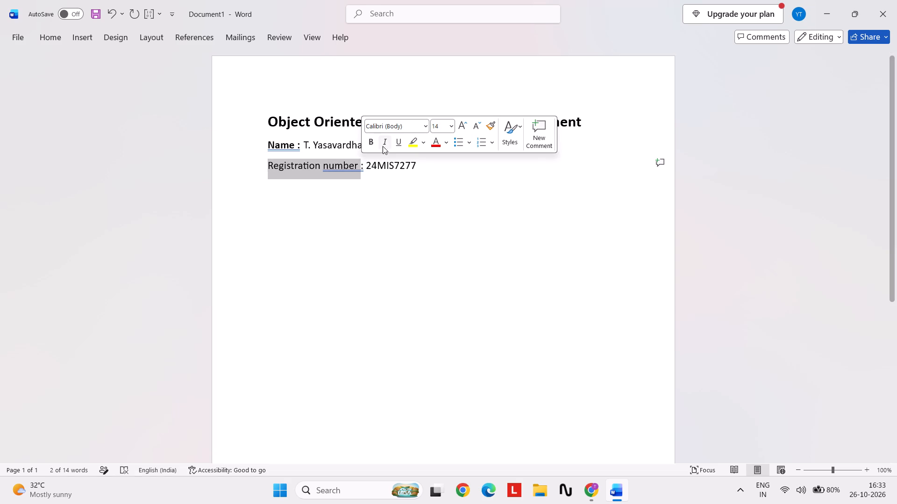
click(371, 139)
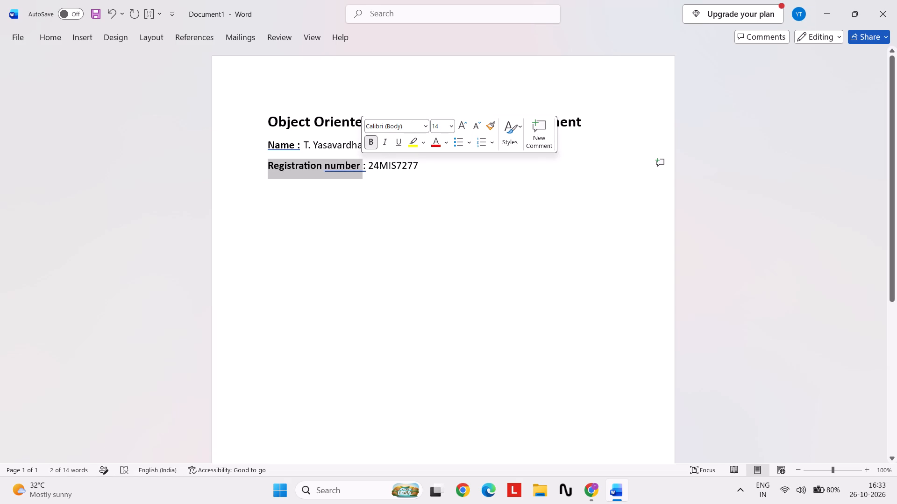
click(369, 170)
key(BackSpace)
key(BackSpace)
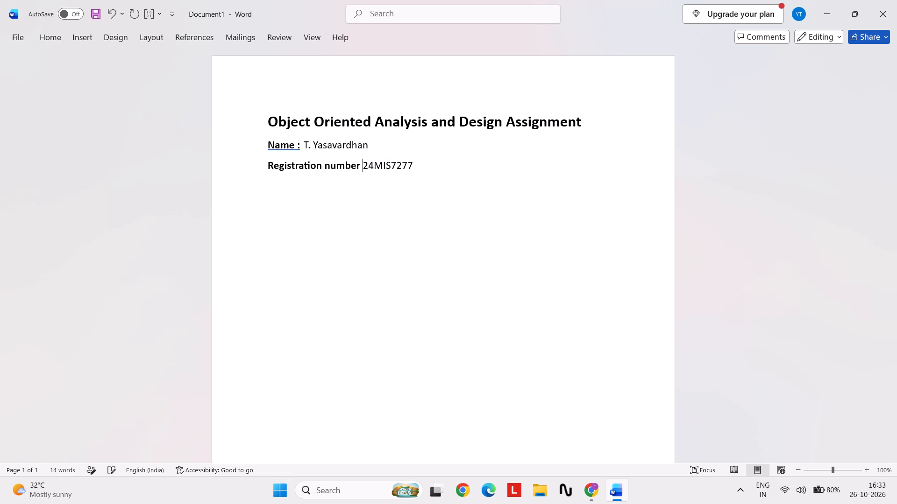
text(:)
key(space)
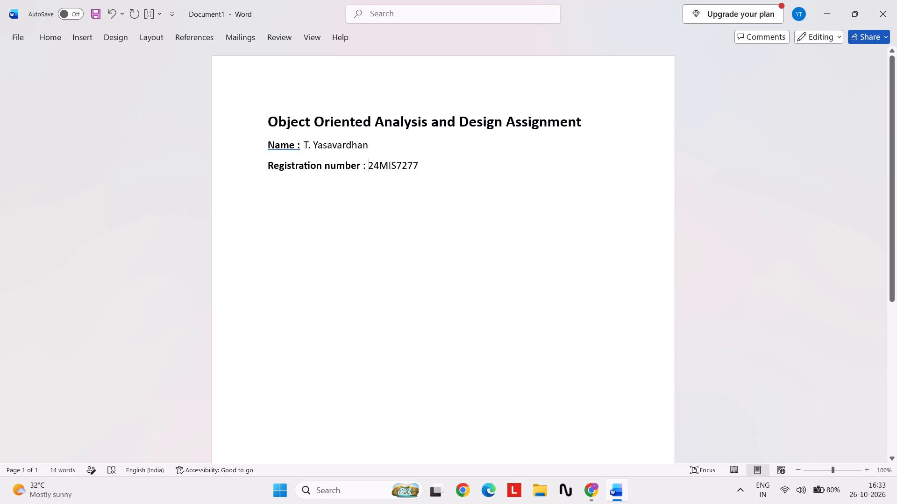
Add a line below the registration number reading "Slot : F2 + TF2".
click(451, 162)
key(Return)
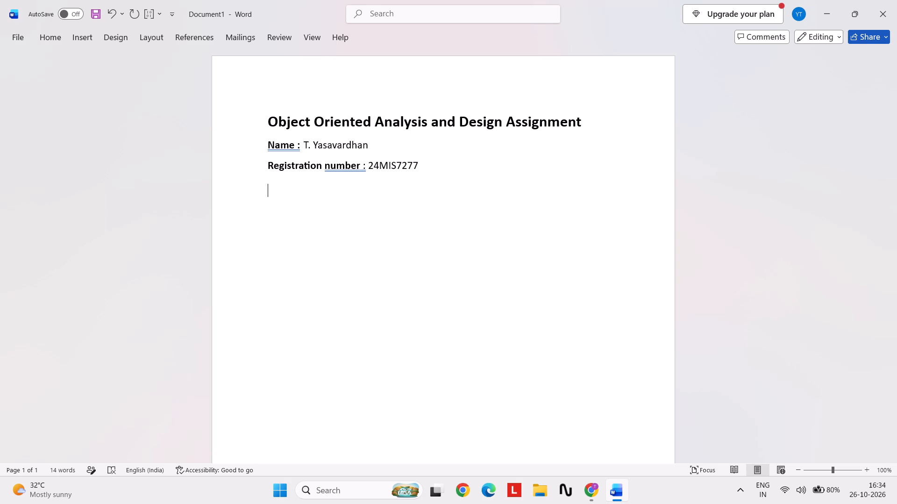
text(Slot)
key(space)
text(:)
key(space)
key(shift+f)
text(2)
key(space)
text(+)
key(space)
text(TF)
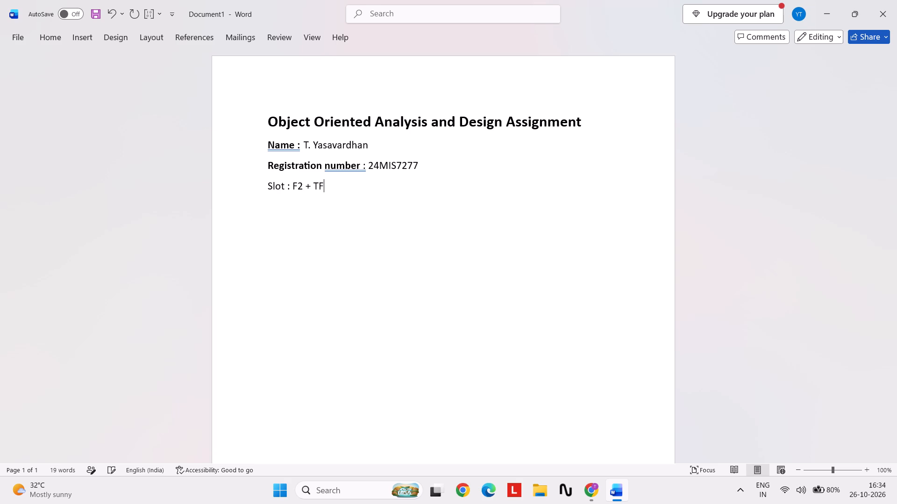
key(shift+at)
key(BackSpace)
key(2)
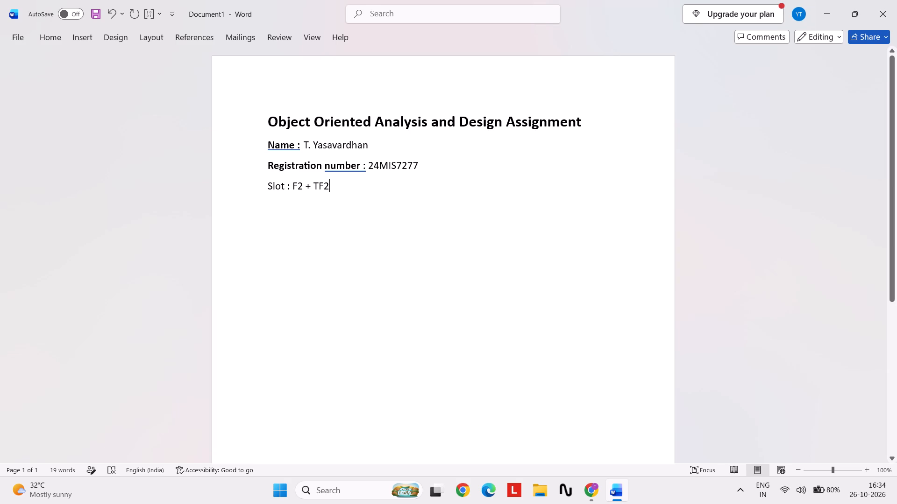
Make the "Slot" label bold.
drag(266, 185, 282, 189)
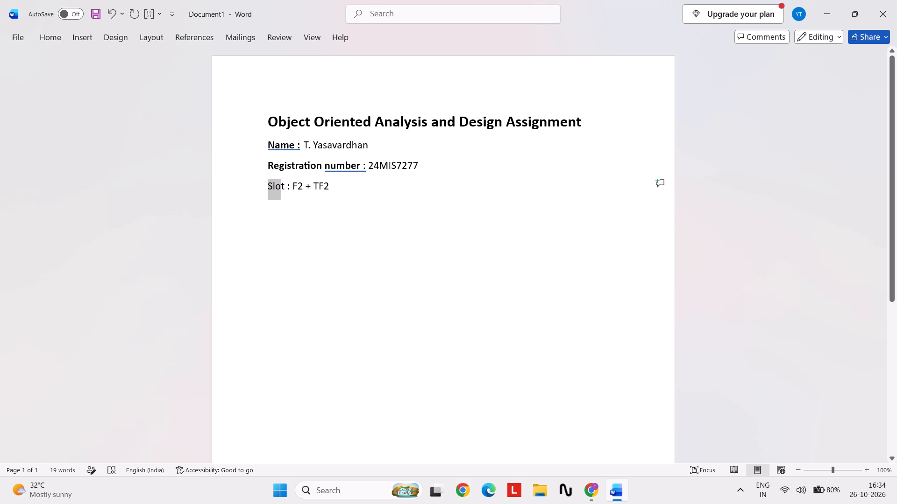
drag(282, 189, 286, 189)
click(297, 167)
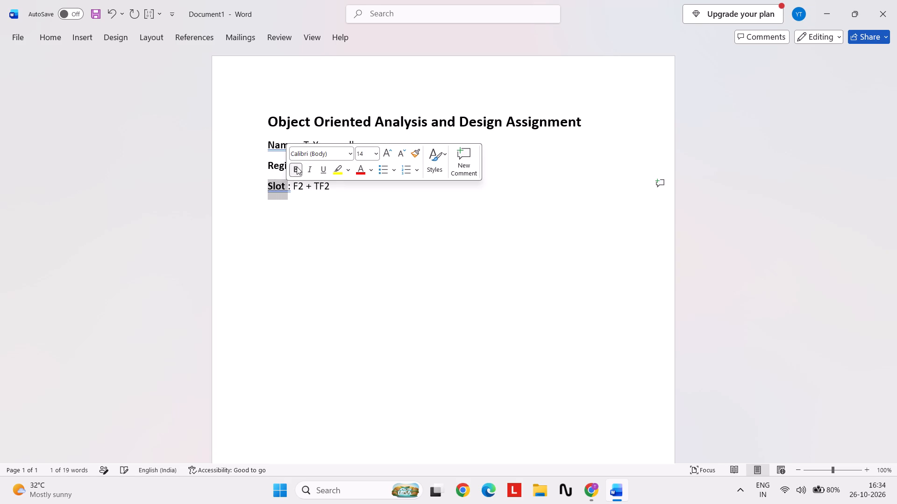
Start a new empty line below the "Slot :" line.
click(338, 191)
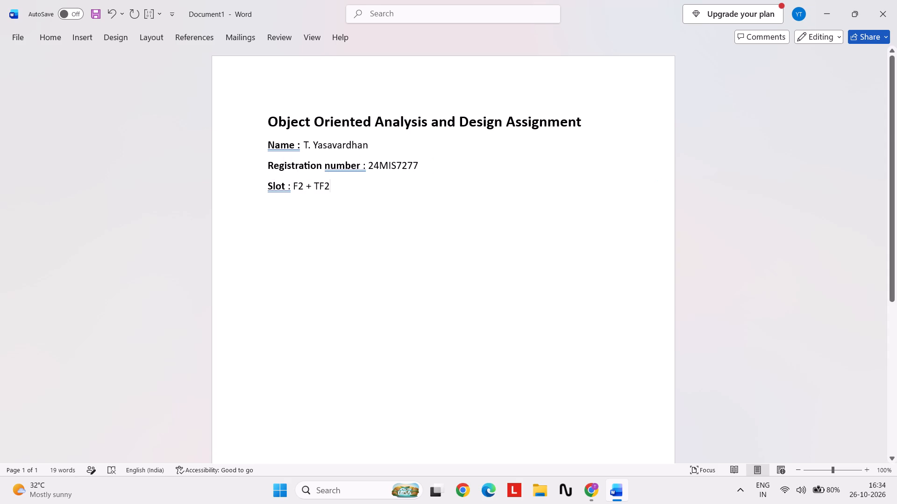
key(Return)
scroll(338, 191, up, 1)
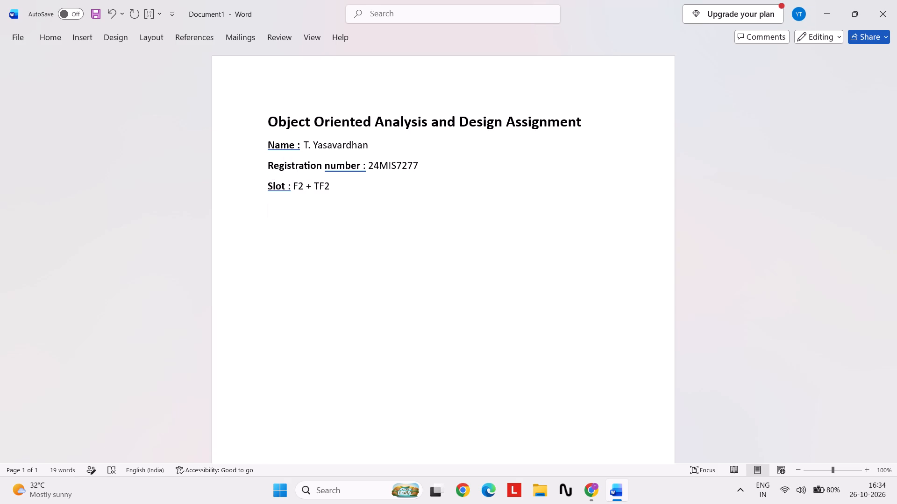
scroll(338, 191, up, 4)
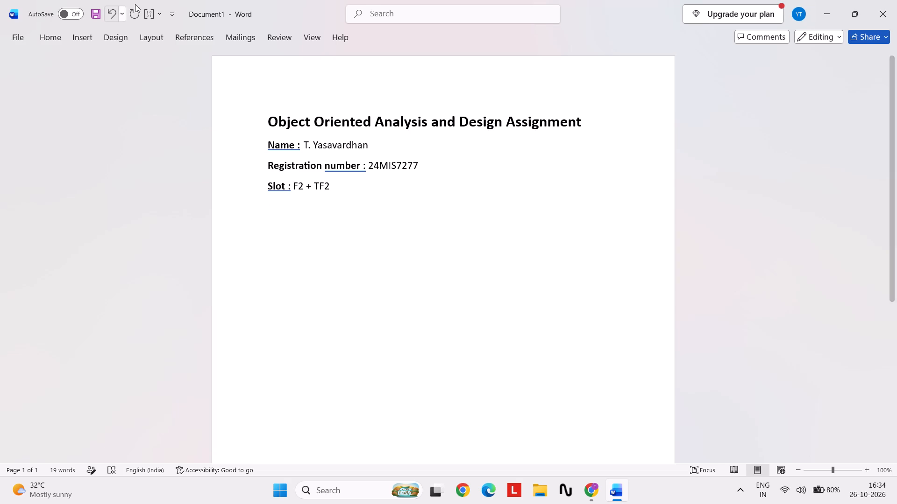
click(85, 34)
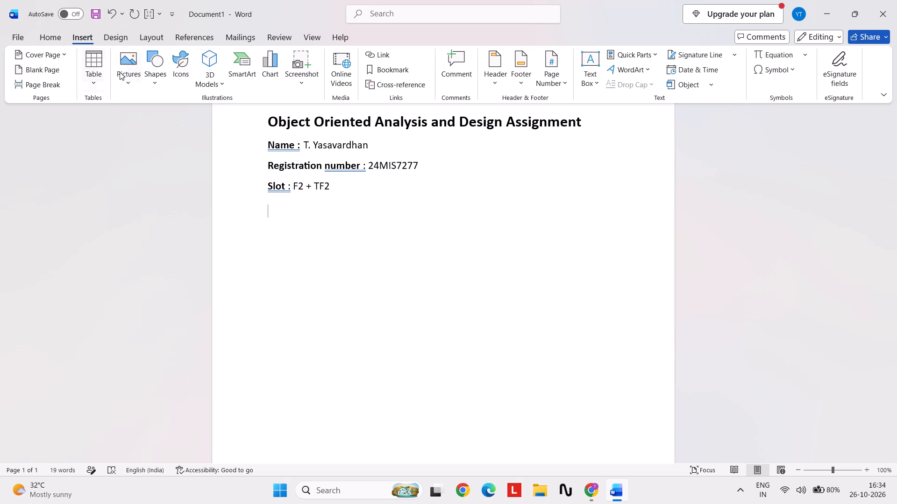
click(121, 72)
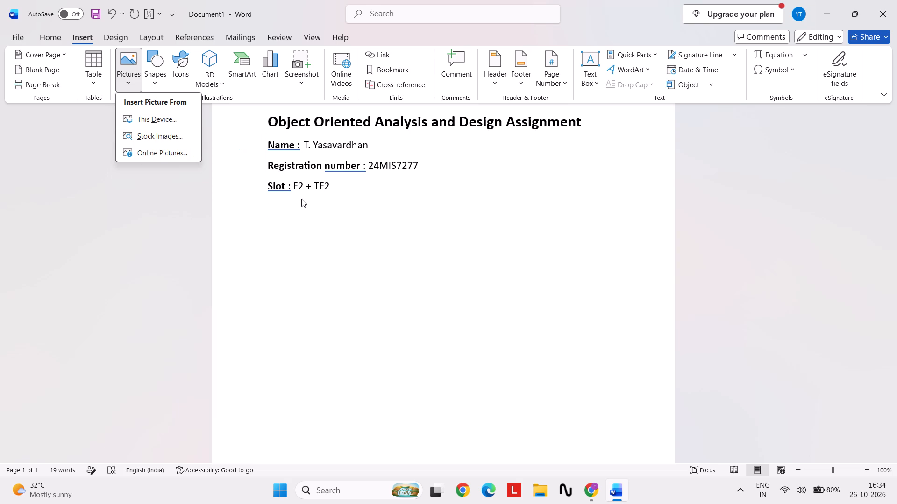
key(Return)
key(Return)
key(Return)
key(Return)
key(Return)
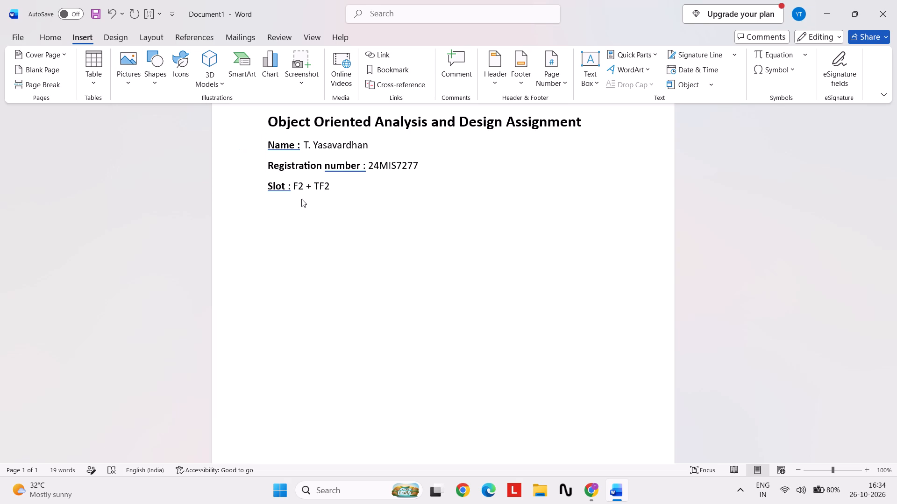
Add two more blank lines after the empty line below the slot details.
click(268, 210)
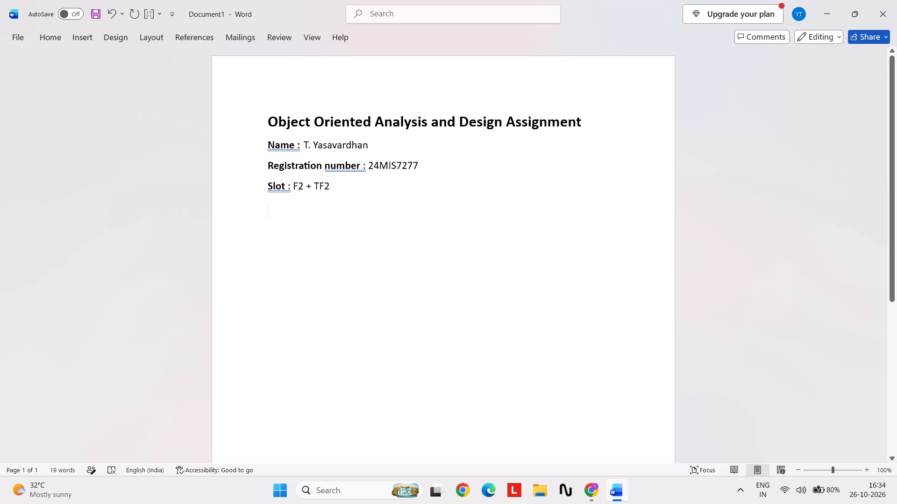
key(Return)
key(Return)
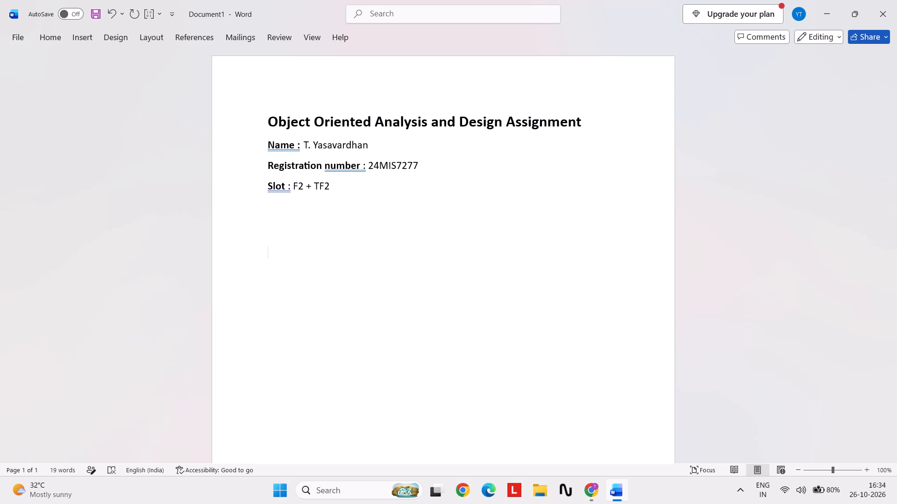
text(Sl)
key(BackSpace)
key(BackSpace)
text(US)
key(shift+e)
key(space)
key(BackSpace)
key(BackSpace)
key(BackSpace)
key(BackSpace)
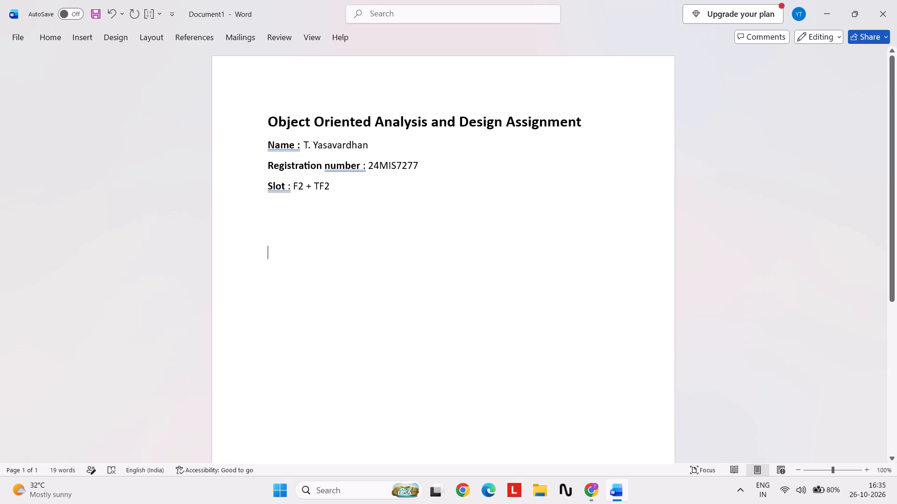
Add a line reading "Retail Shop" below the slot details, leaving two blank lines in between.
click(384, 185)
key(Return)
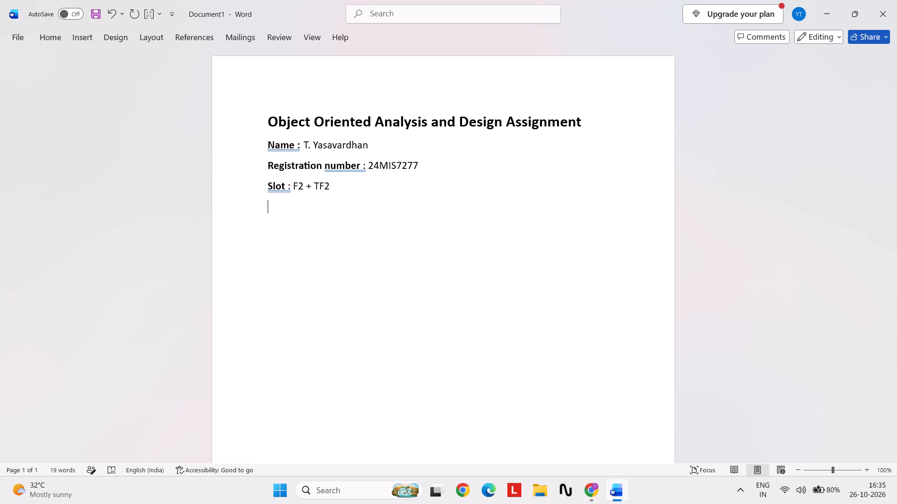
key(Return)
key(Return)
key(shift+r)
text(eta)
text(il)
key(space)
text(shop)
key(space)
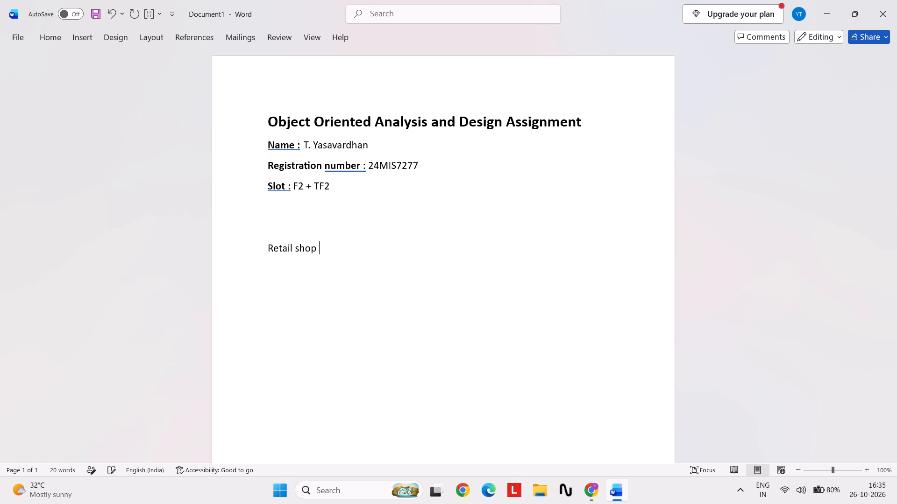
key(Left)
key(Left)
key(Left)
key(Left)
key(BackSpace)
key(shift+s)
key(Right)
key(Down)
Append "Automation" to the end of the "Retail Shop" line.
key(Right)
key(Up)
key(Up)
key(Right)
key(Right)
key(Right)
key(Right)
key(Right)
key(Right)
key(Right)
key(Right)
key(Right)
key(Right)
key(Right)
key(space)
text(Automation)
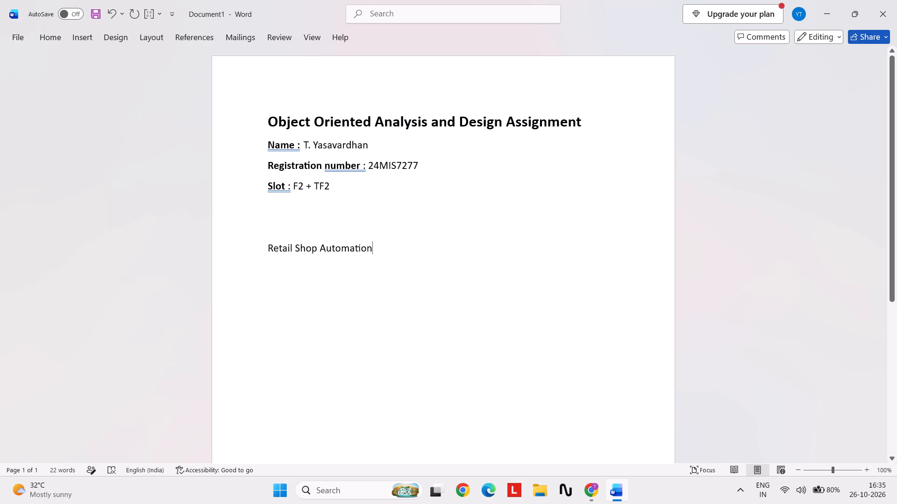
Make the whole "Retail Shop Automation" line bold.
click(377, 249)
drag(268, 250, 370, 248)
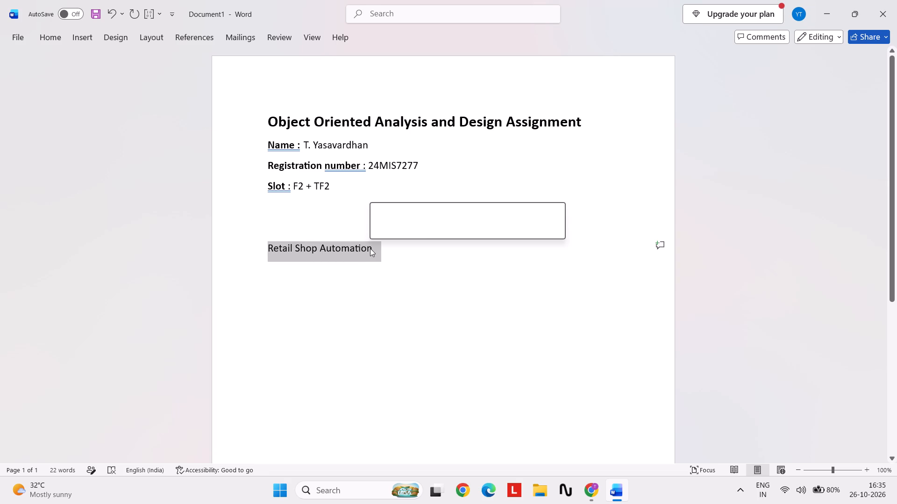
click(377, 228)
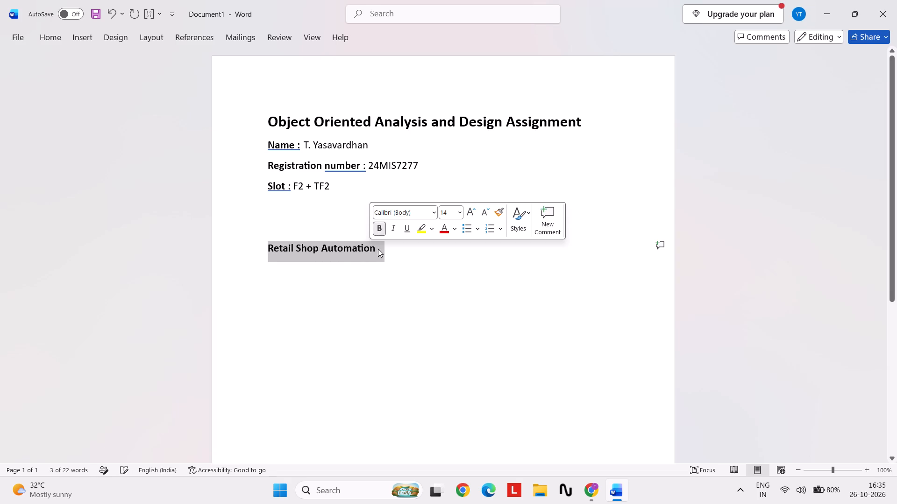
Add a bold heading "USE CASE DIAGRAM" below "Retail Shop Automation", separated by one blank line.
click(378, 249)
key(Return)
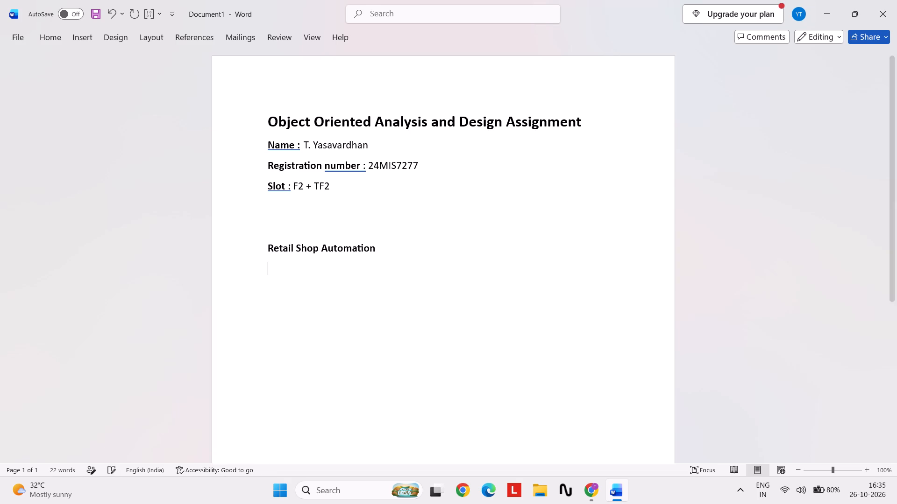
key(Return)
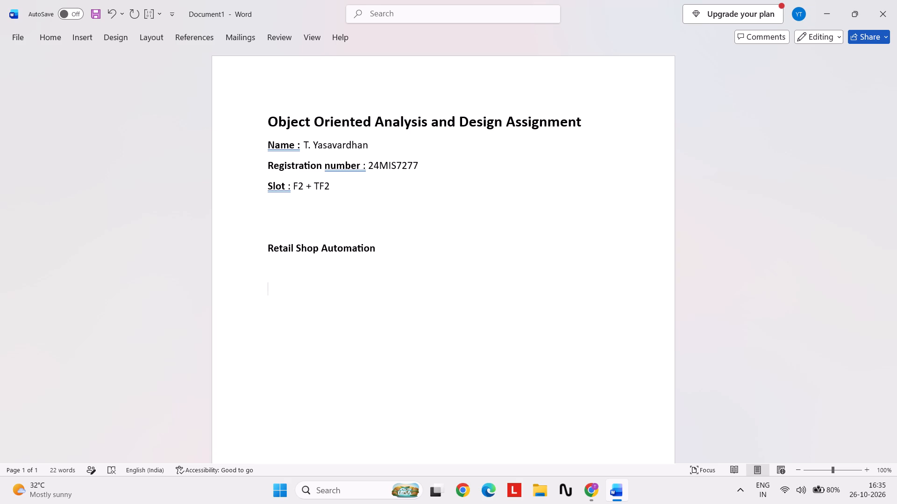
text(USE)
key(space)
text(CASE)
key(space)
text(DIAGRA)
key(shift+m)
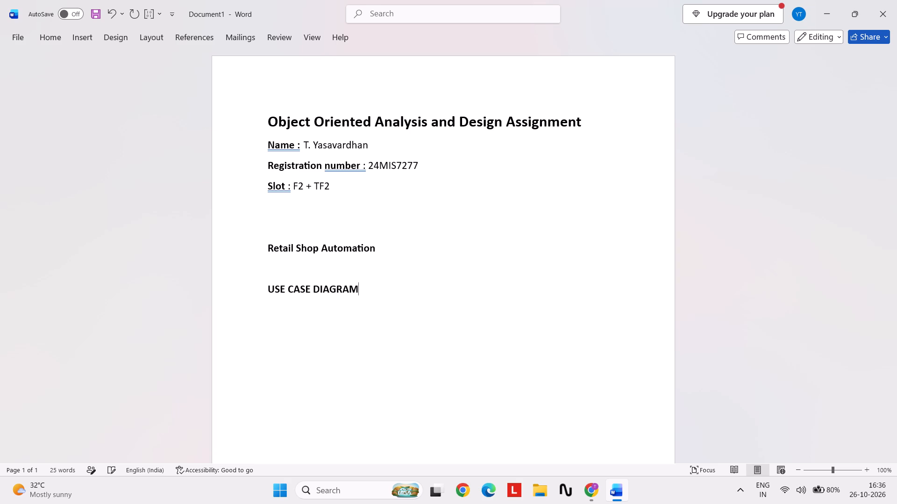
Insert the picture "retail shop automation Use Case diagram" from Downloads below the USE CASE DIAGRAM heading, leaving one blank line.
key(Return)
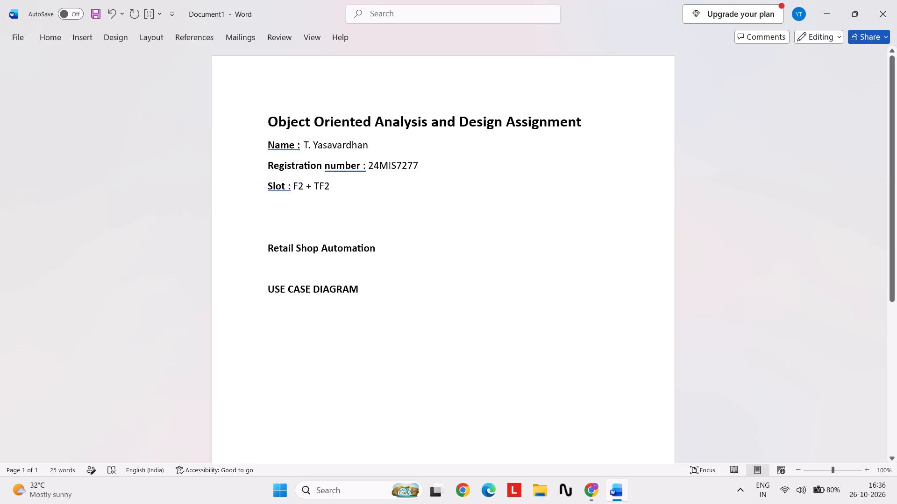
scroll(437, 283, down, 1)
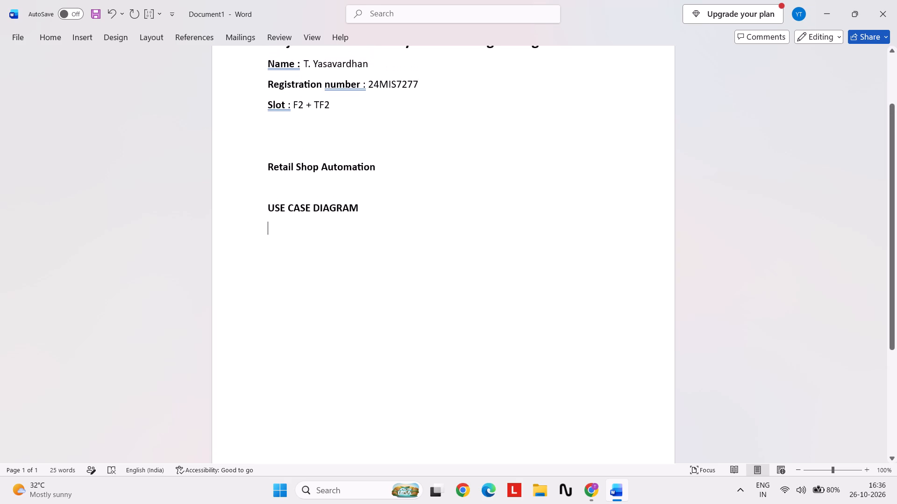
key(Return)
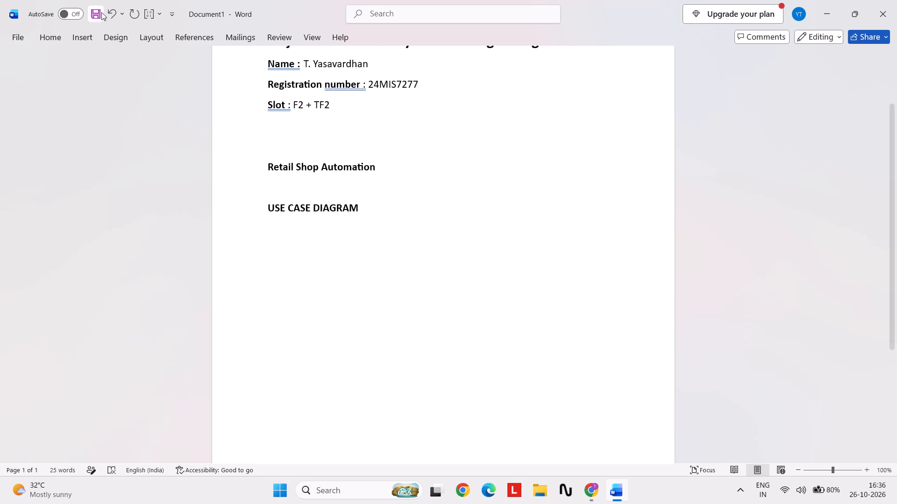
click(87, 33)
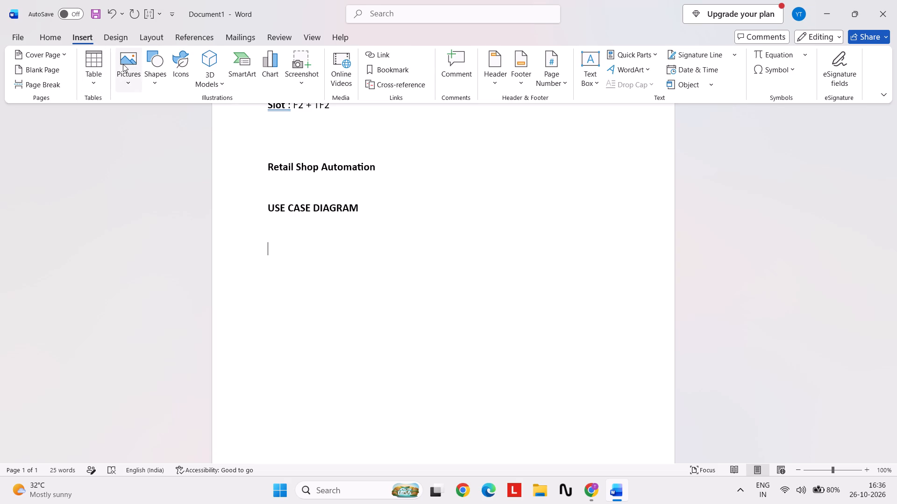
click(124, 63)
click(161, 118)
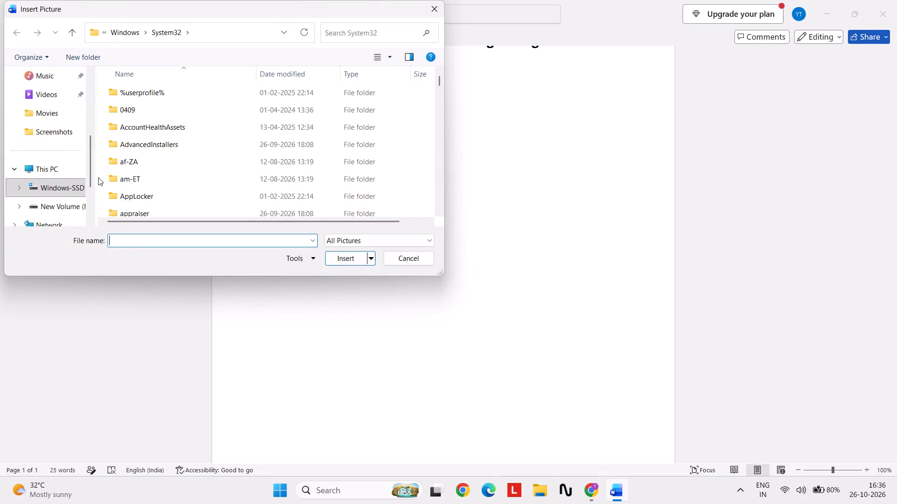
click(368, 31)
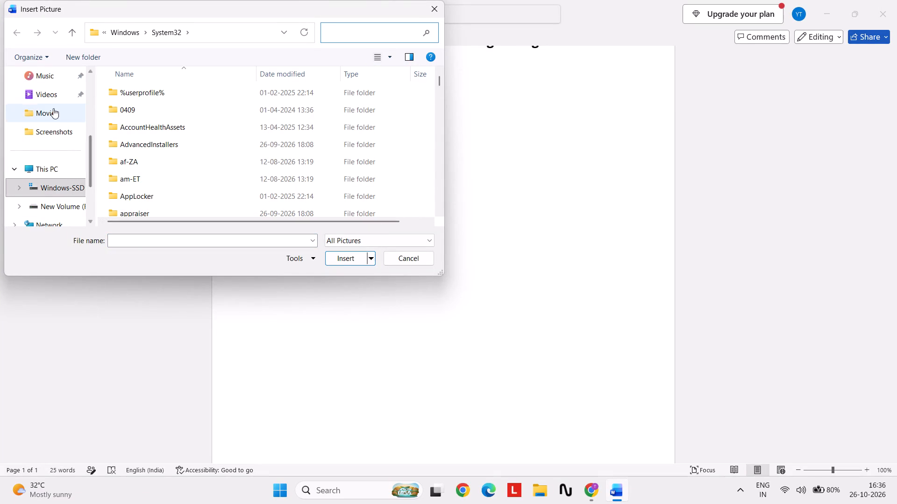
scroll(53, 109, up, 7)
click(50, 171)
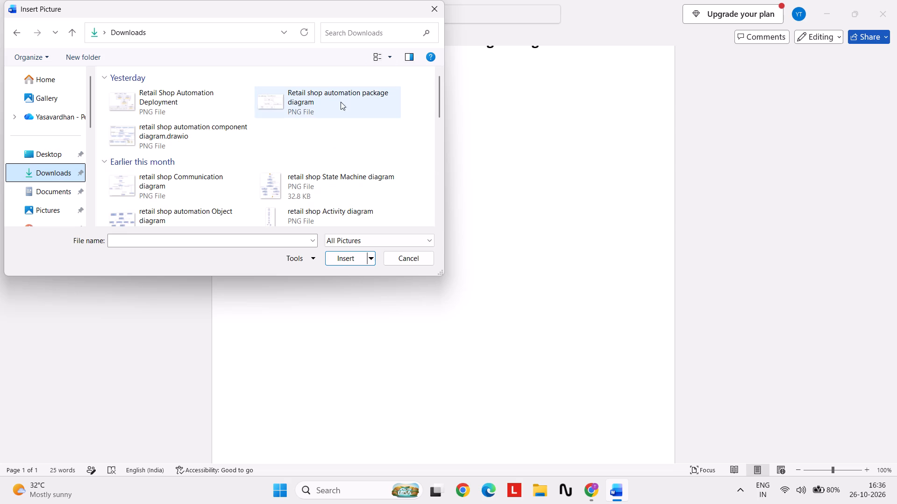
scroll(303, 168, down, 2)
scroll(303, 168, up, 1)
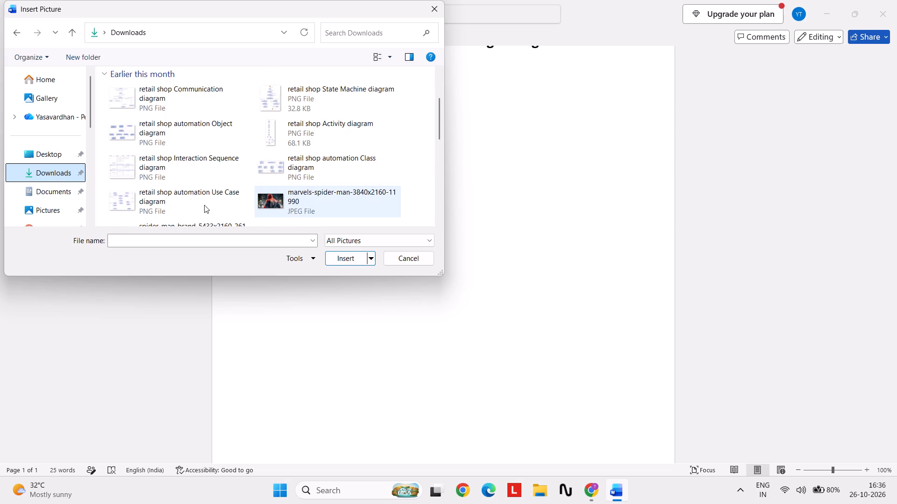
click(204, 205)
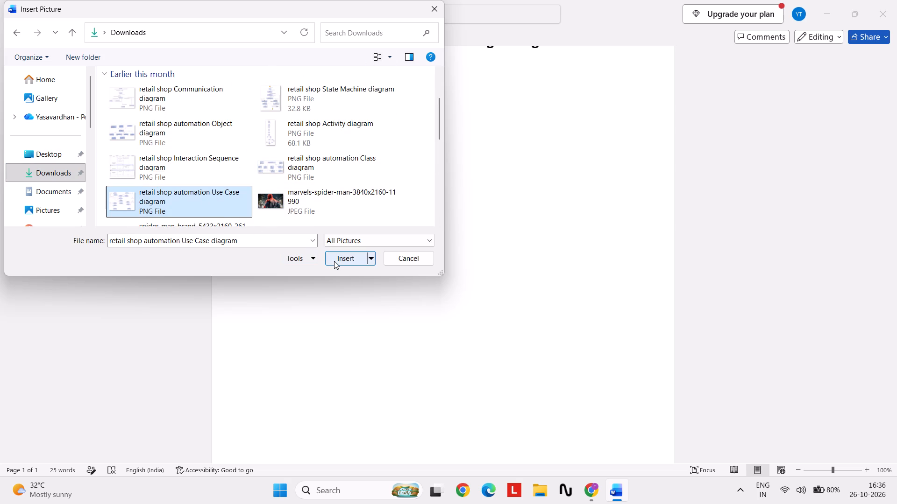
click(334, 261)
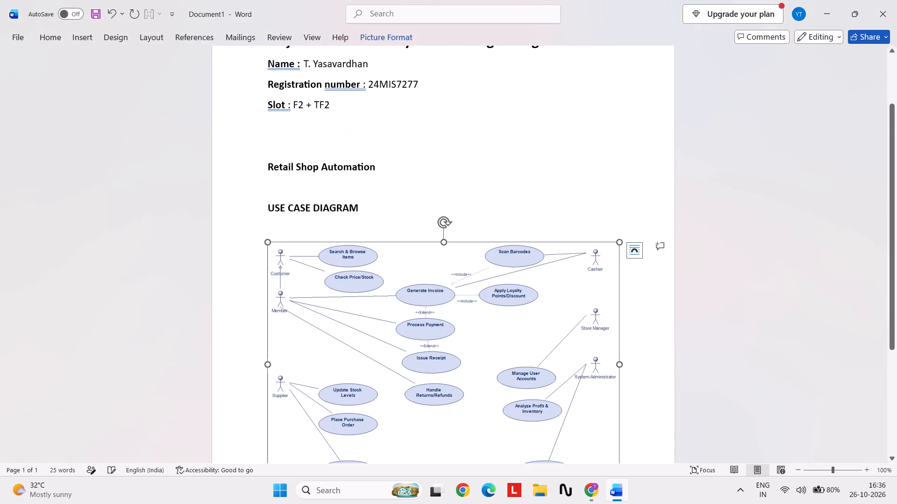
Insert the picture "retail shop automation Class diagram" from Downloads below the use case diagram, and add a new line beneath it.
scroll(548, 174, down, 4)
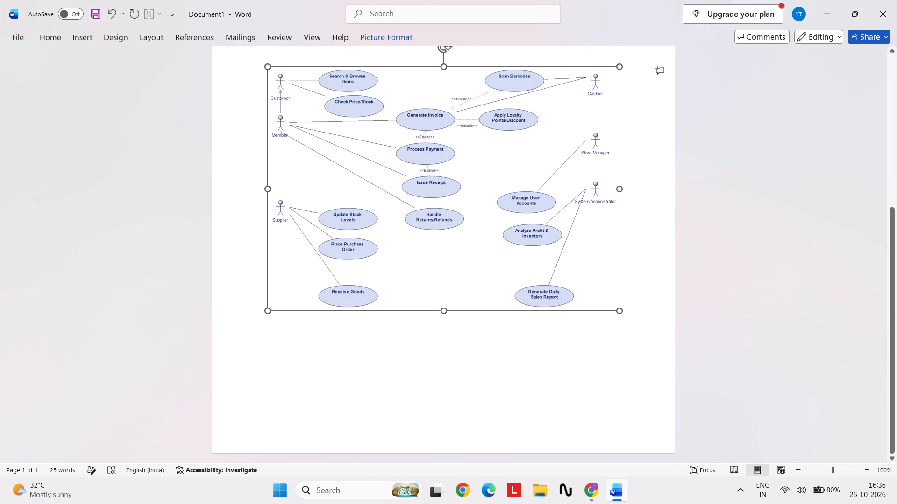
click(92, 39)
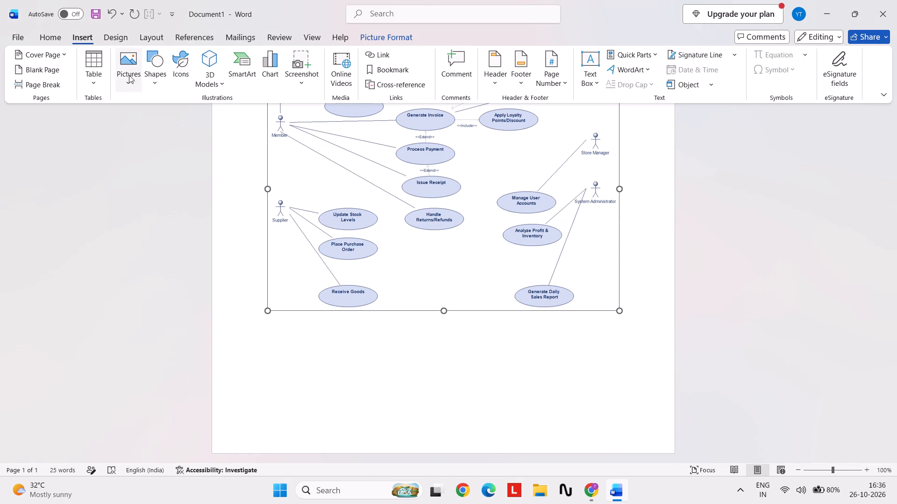
double_click(295, 358)
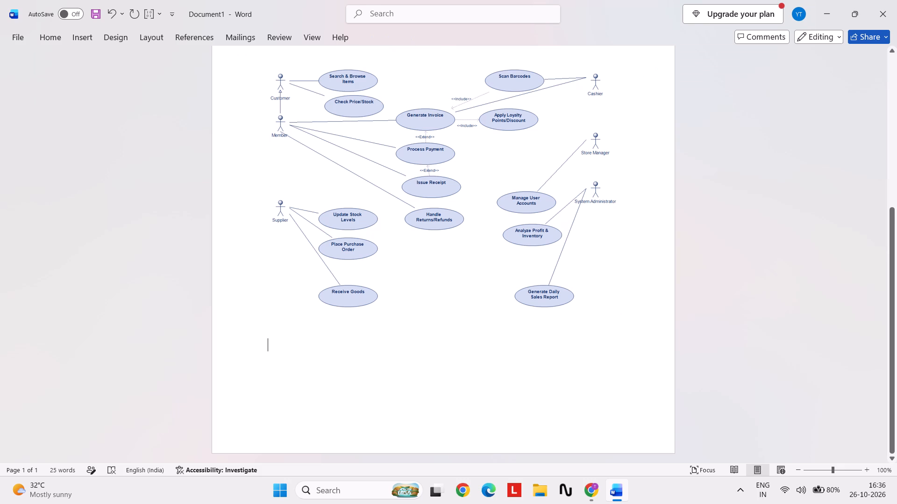
click(85, 33)
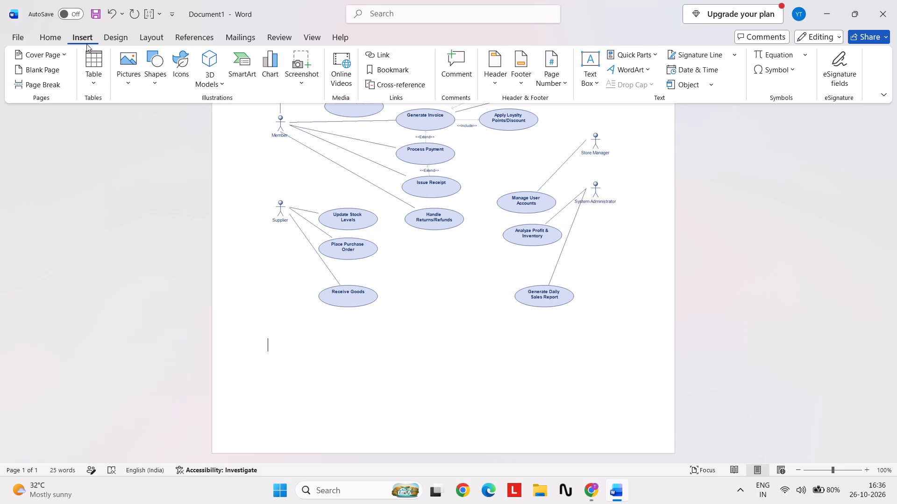
click(129, 60)
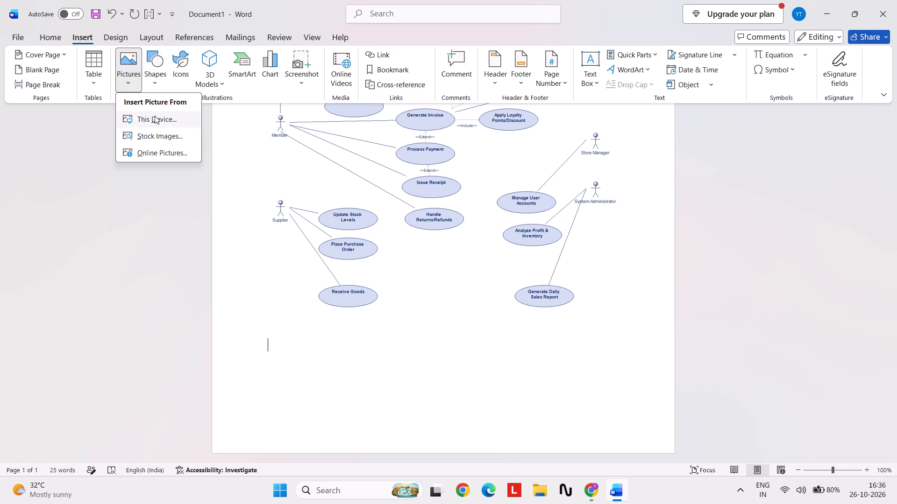
click(155, 116)
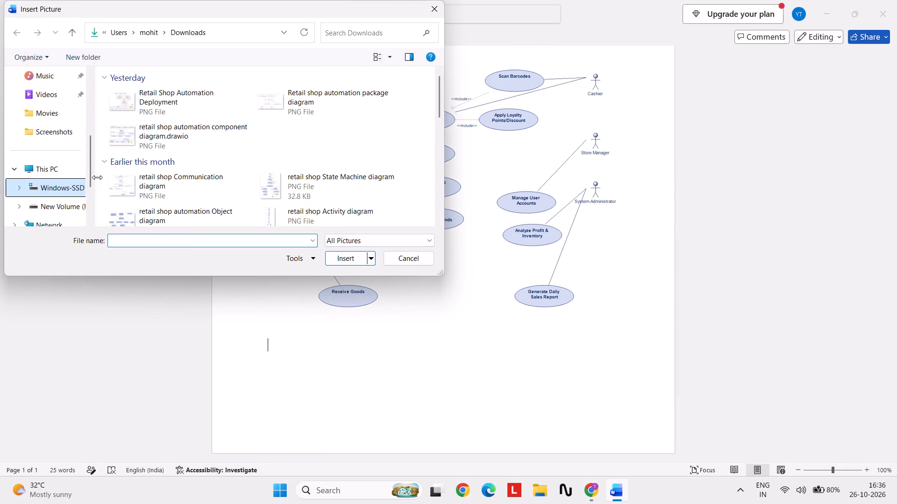
scroll(223, 188, down, 1)
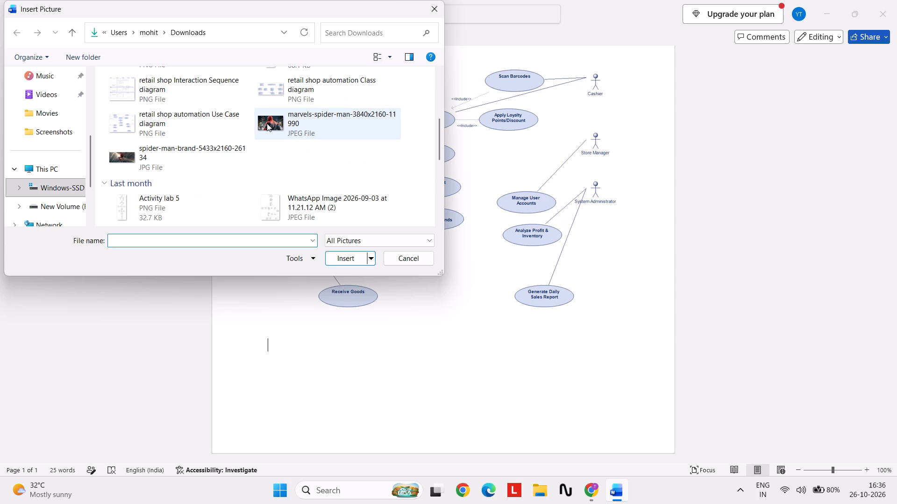
scroll(267, 123, up, 1)
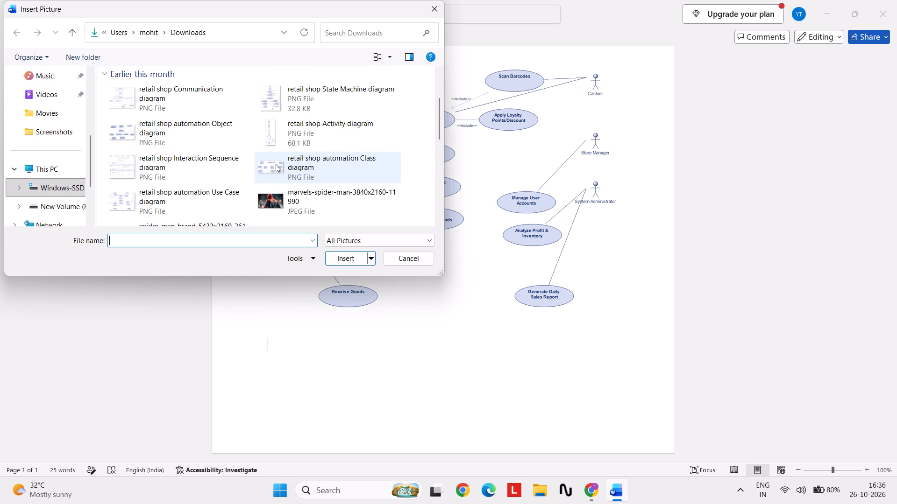
click(287, 166)
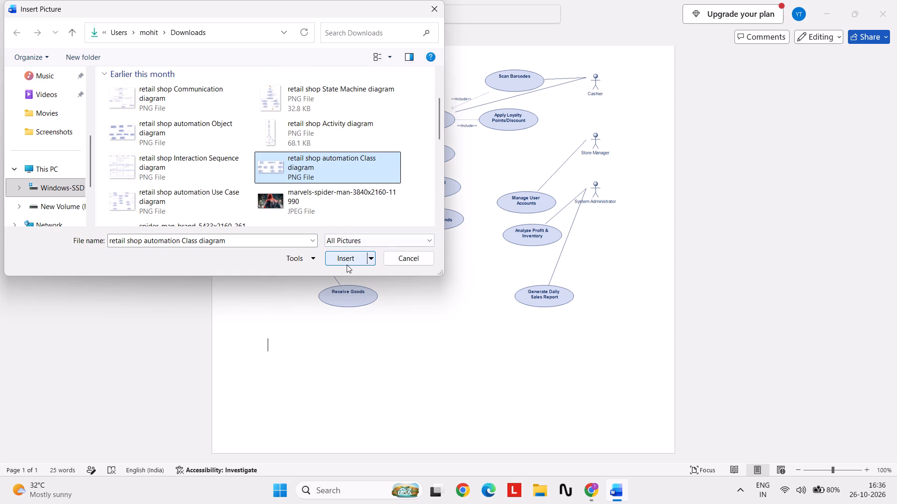
click(347, 255)
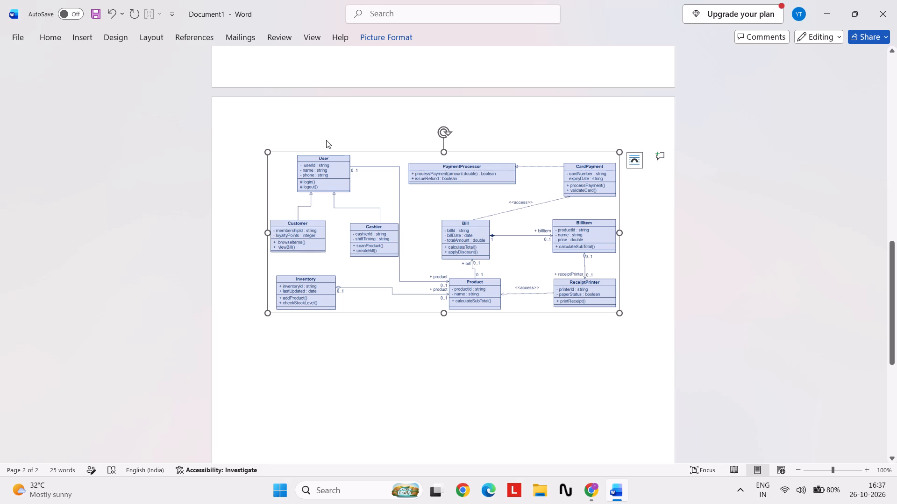
click(335, 350)
key(Return)
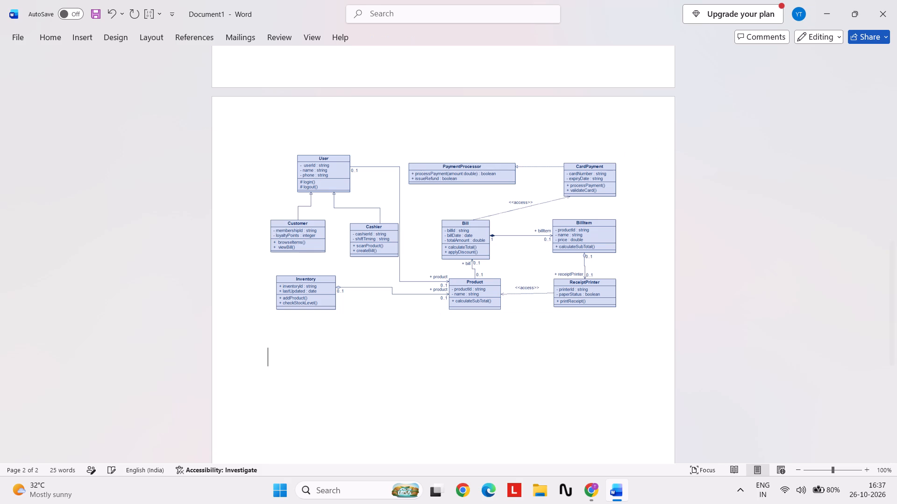
Add a bold heading "CLASS DIAGRAM" between the use case diagram and the class diagram picture.
scroll(335, 350, up, 4)
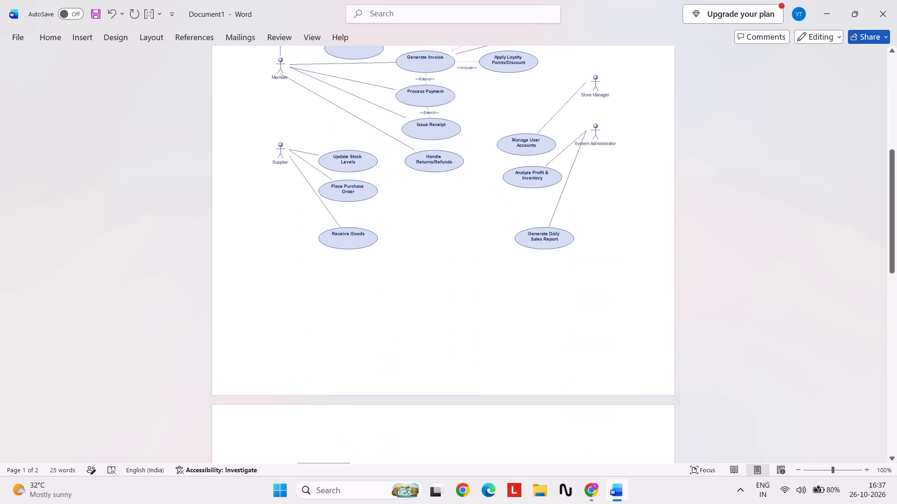
scroll(335, 350, up, 5)
scroll(335, 350, down, 4)
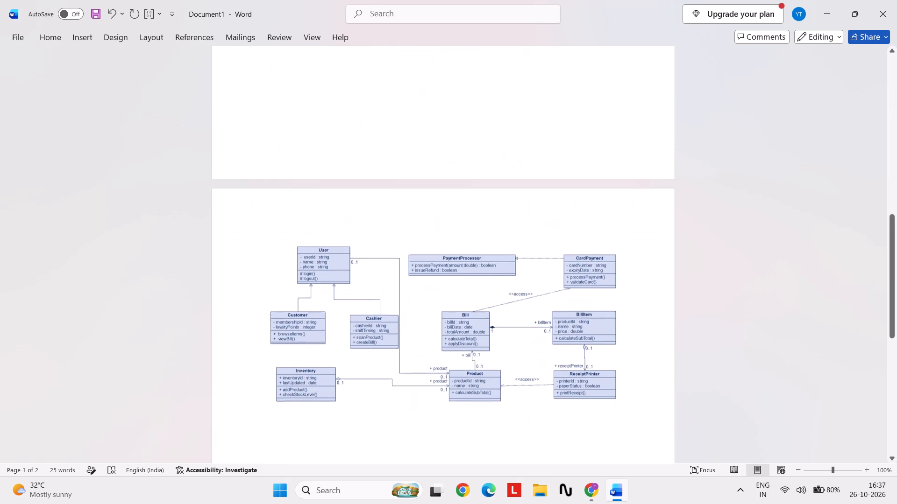
click(277, 231)
double_click(277, 231)
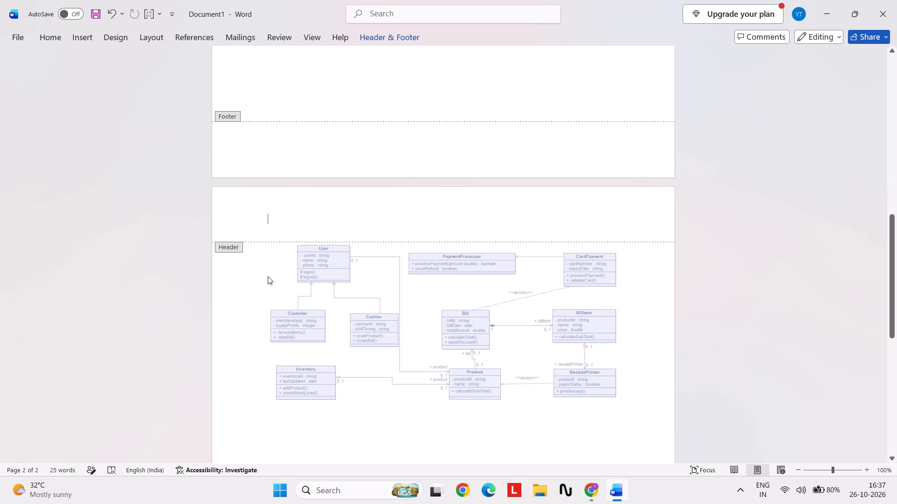
double_click(268, 276)
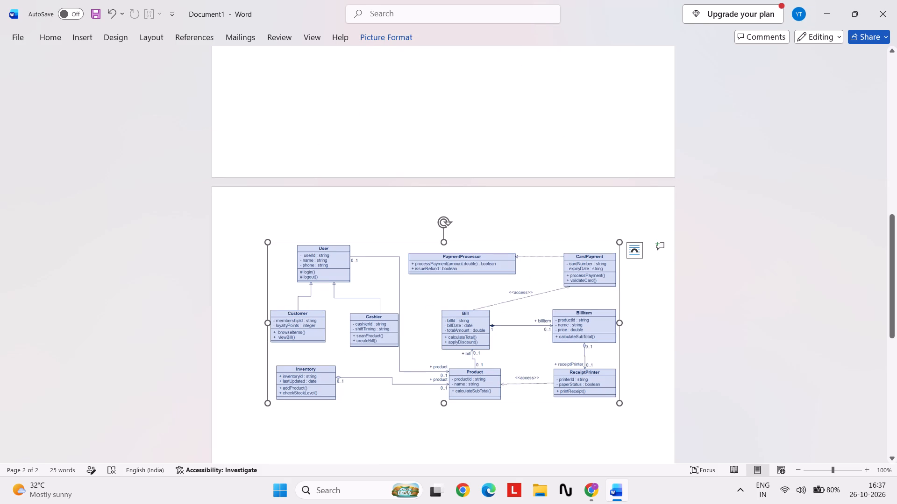
click(253, 301)
double_click(253, 303)
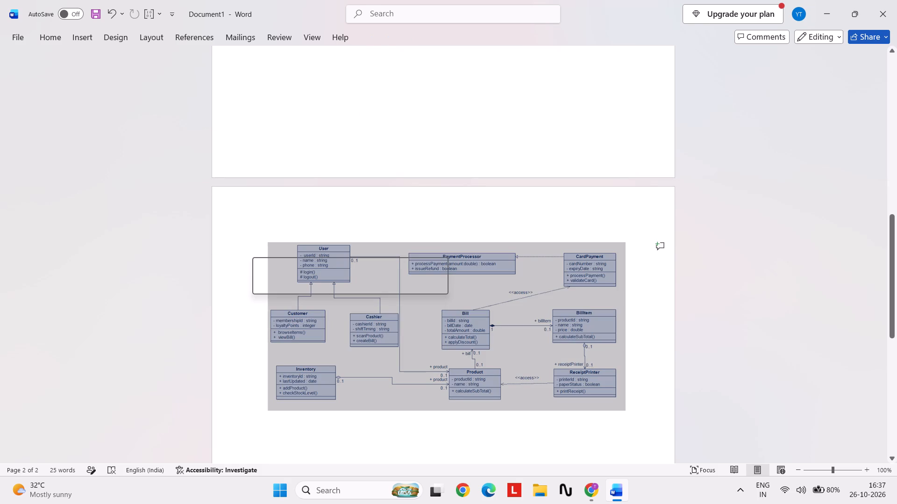
click(301, 150)
double_click(301, 150)
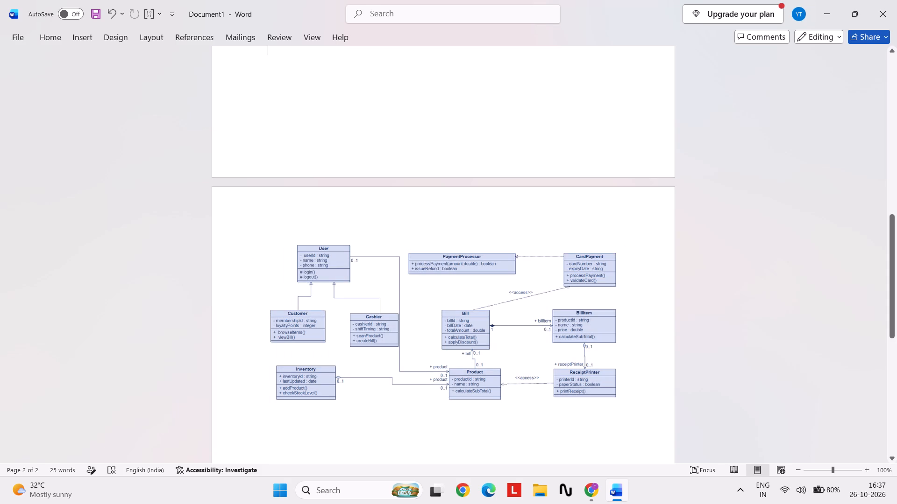
double_click(278, 106)
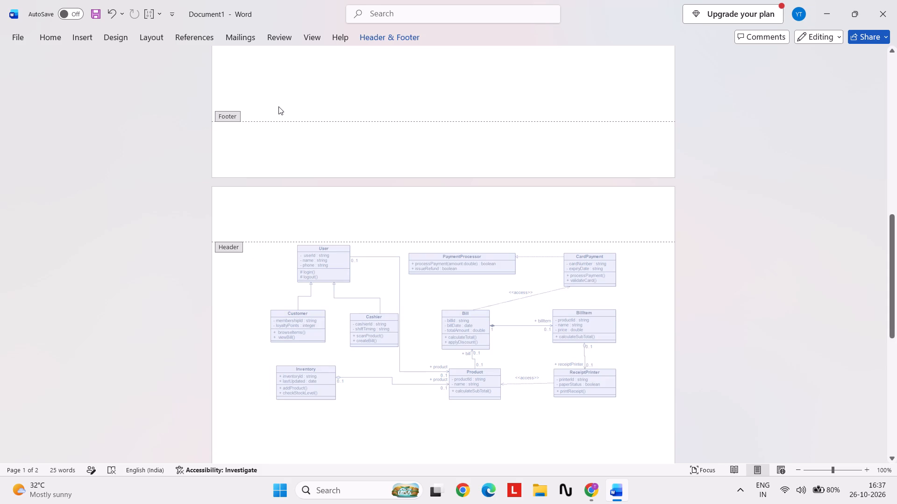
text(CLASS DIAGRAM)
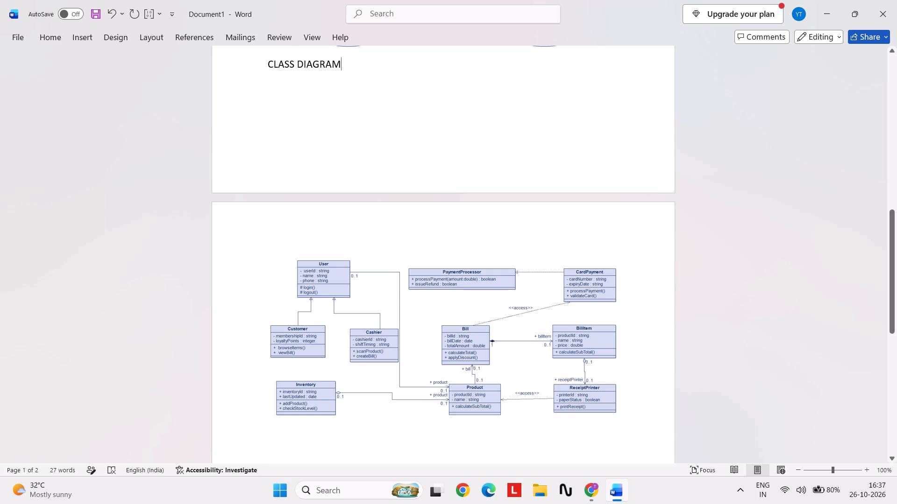
drag(266, 59, 368, 57)
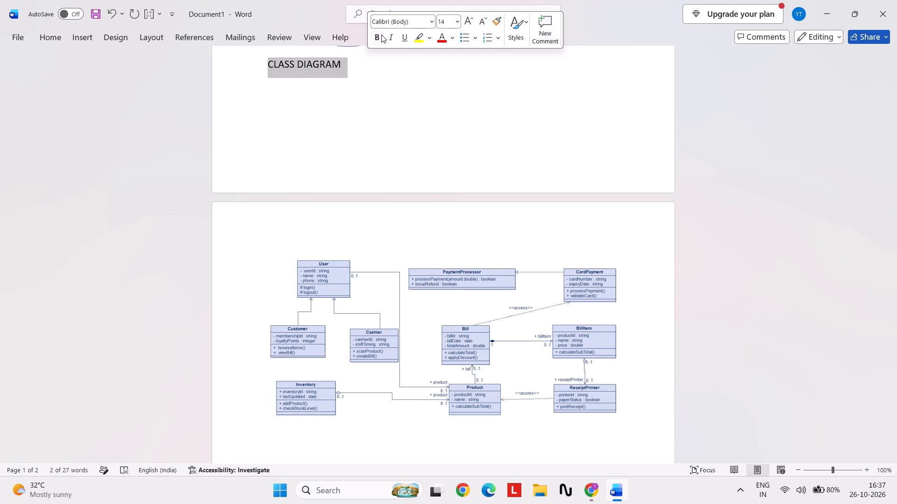
click(378, 37)
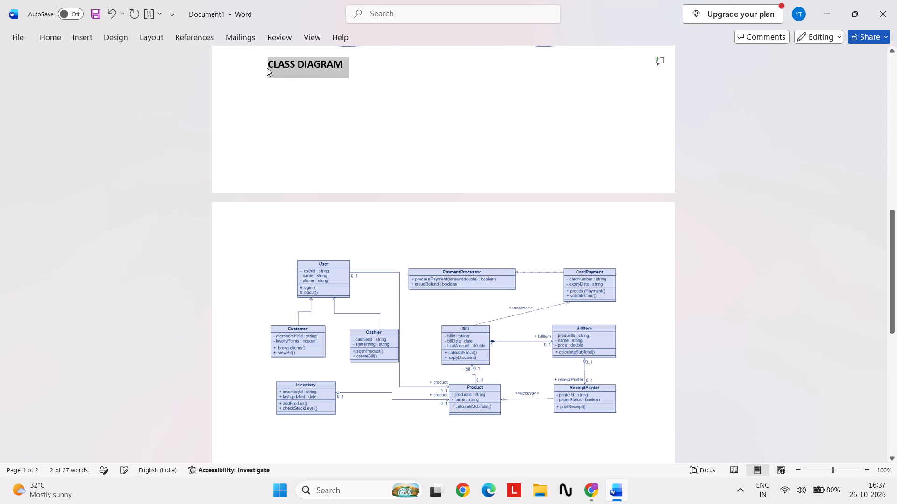
Insert blank lines before the CLASS DIAGRAM heading to move it onto page 2, directly above the class diagram.
click(267, 68)
key(Return)
key(Return)
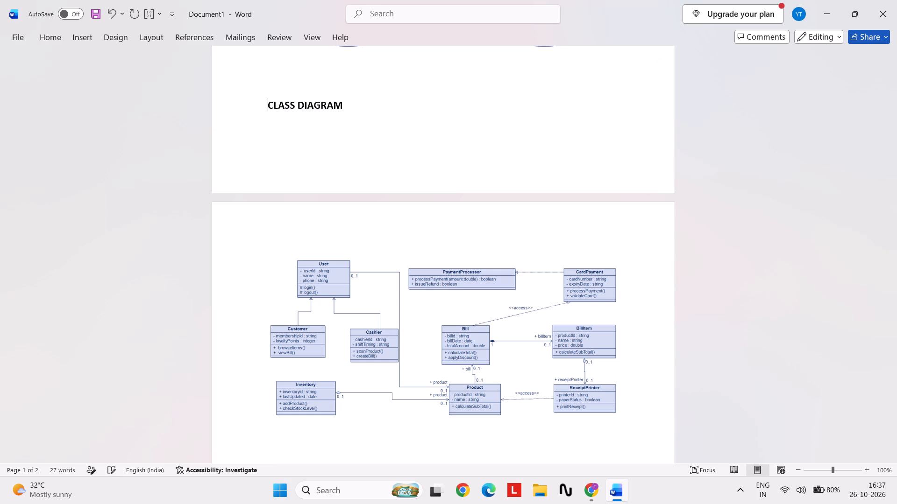
key(Return)
key(Return)
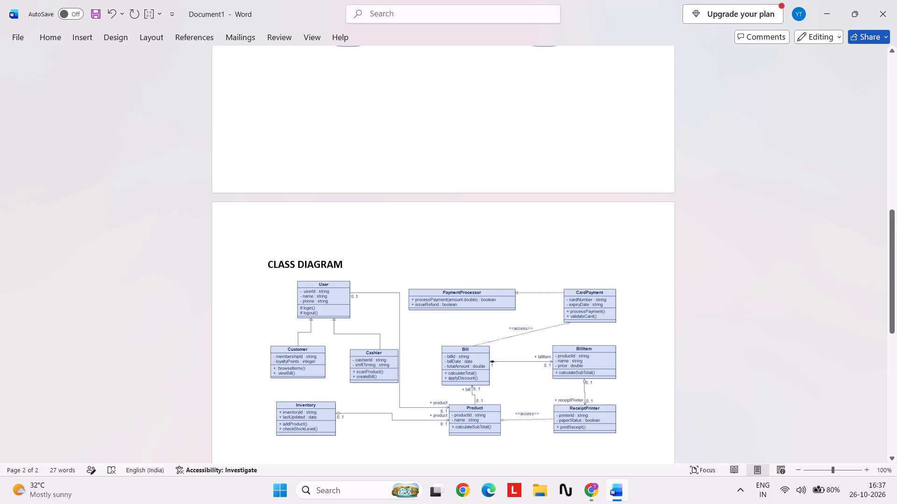
Add a heading "ACTIVITY DIAGRAM" below the class diagram, leaving one blank line between them.
scroll(389, 285, up, 3)
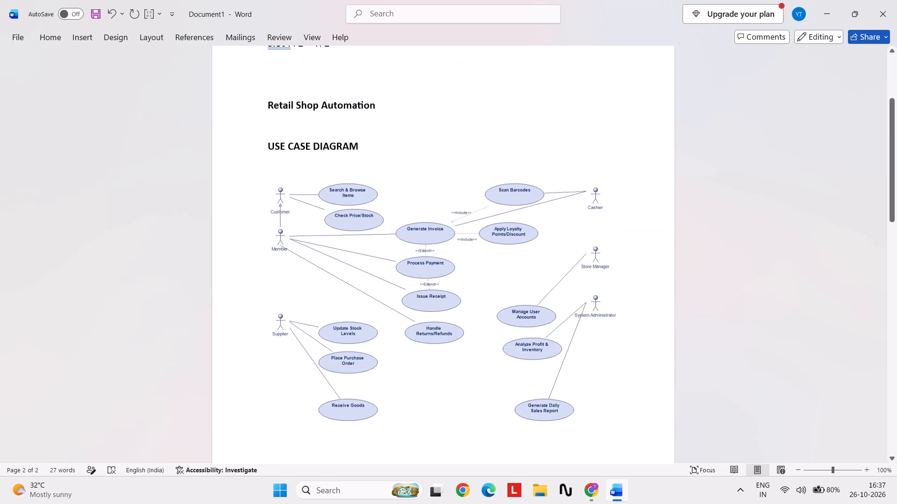
scroll(389, 285, up, 1)
scroll(363, 243, down, 4)
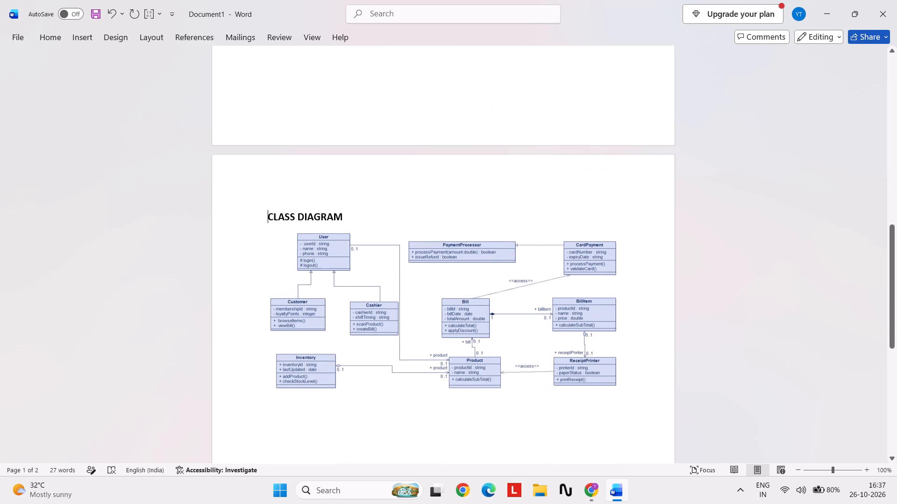
scroll(360, 352, down, 2)
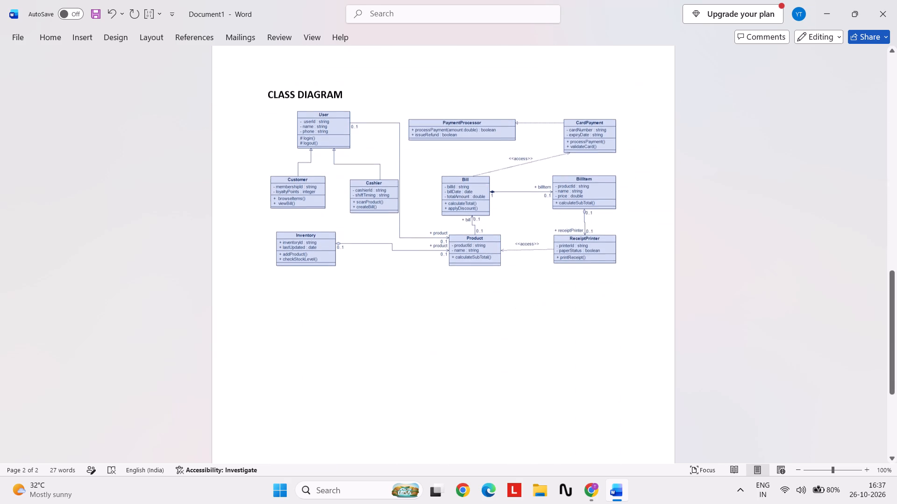
double_click(273, 261)
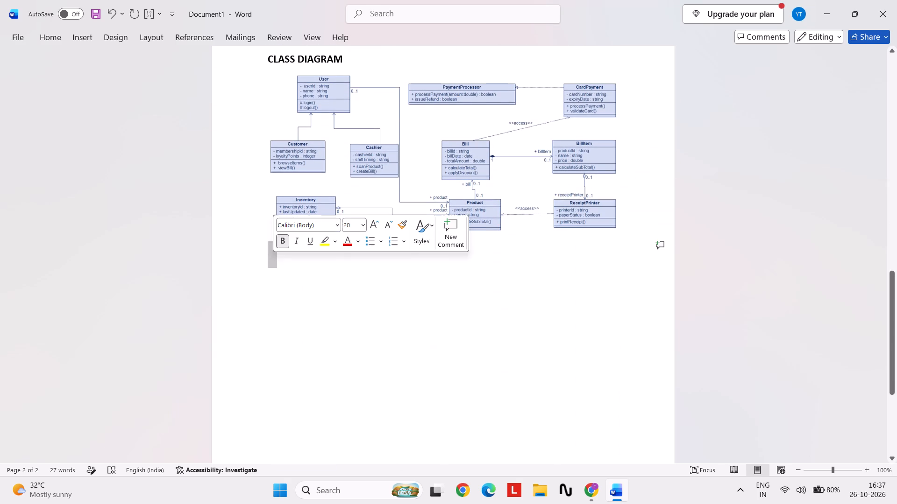
click(273, 261)
key(Return)
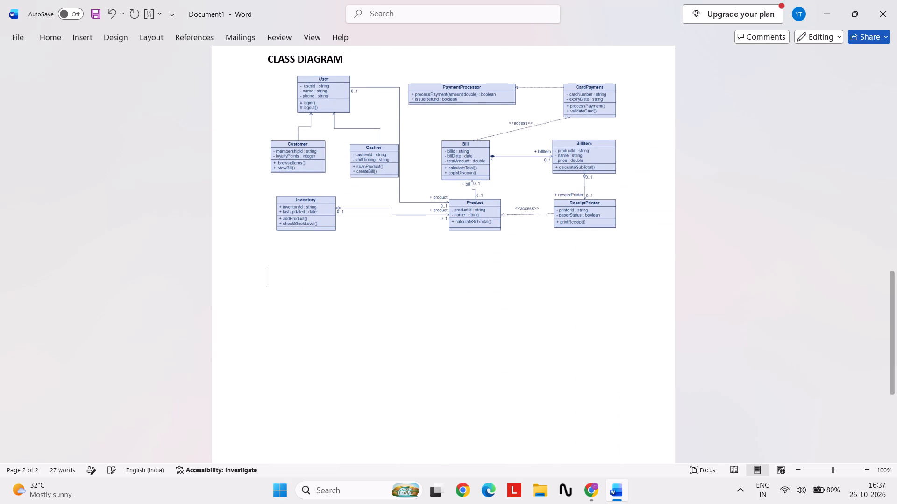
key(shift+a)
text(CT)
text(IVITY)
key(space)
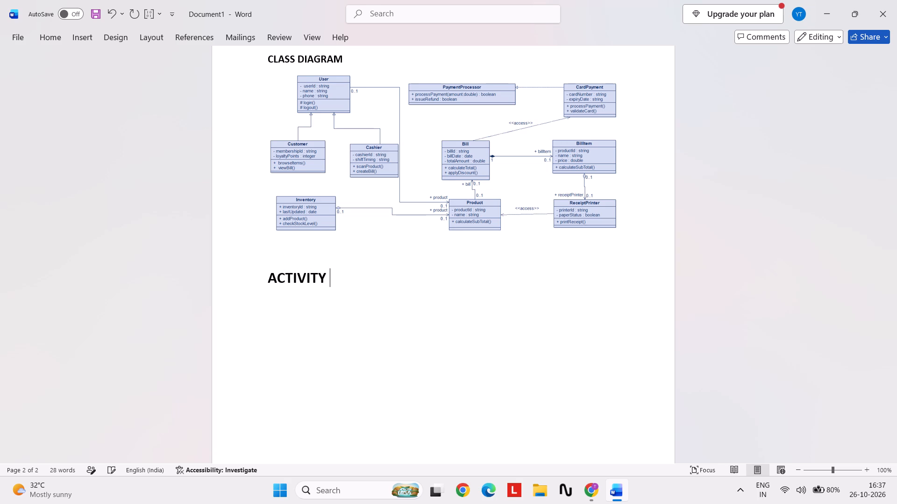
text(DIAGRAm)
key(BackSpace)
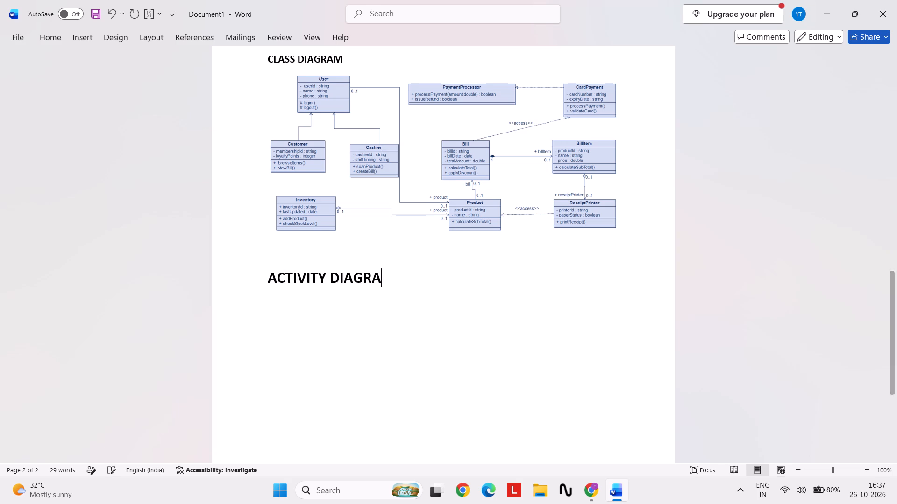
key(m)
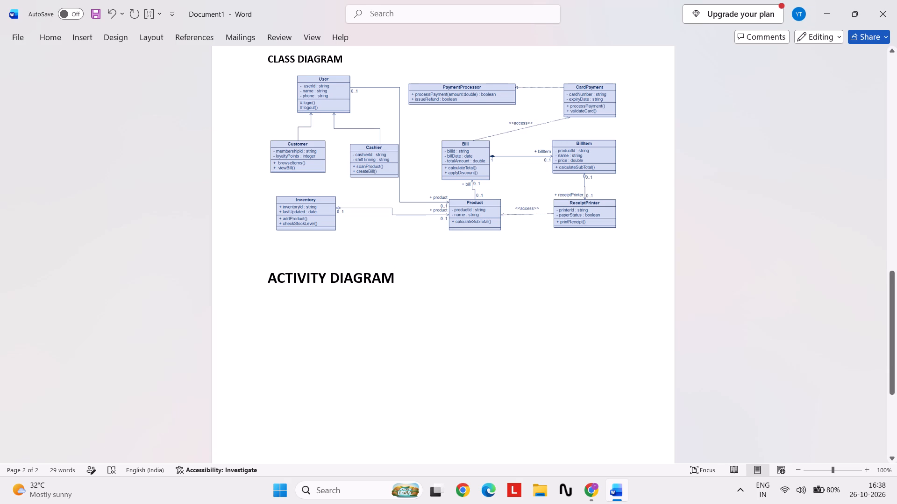
Set the ACTIVITY DIAGRAM heading's font size to 14.
drag(270, 276, 364, 279)
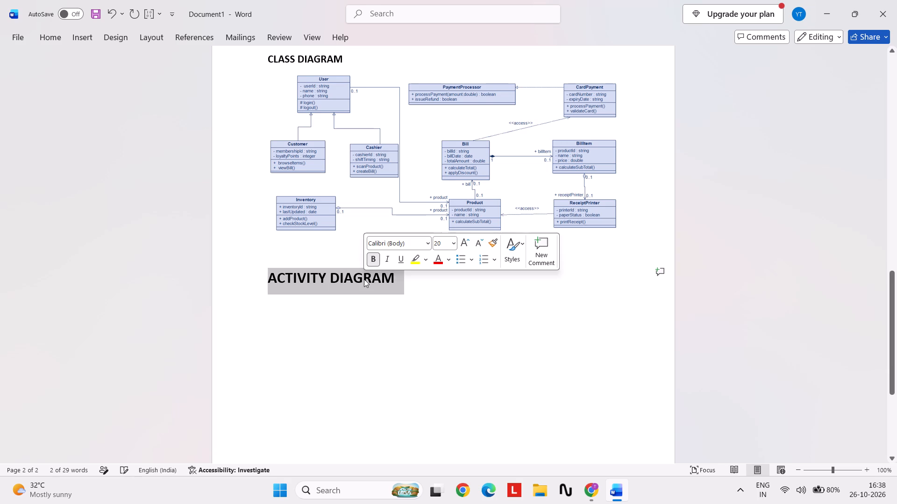
click(451, 237)
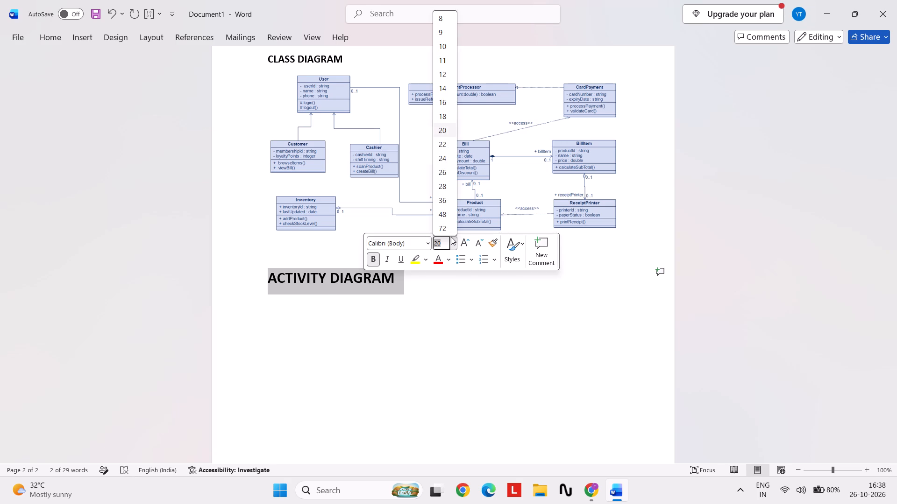
click(445, 93)
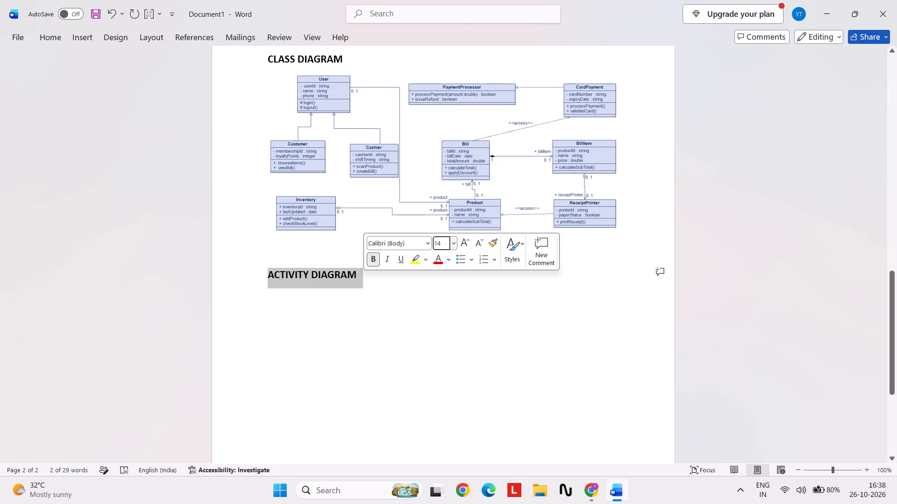
Insert another blank line between the class diagram picture and the ACTIVITY DIAGRAM heading.
click(354, 270)
scroll(354, 270, up, 7)
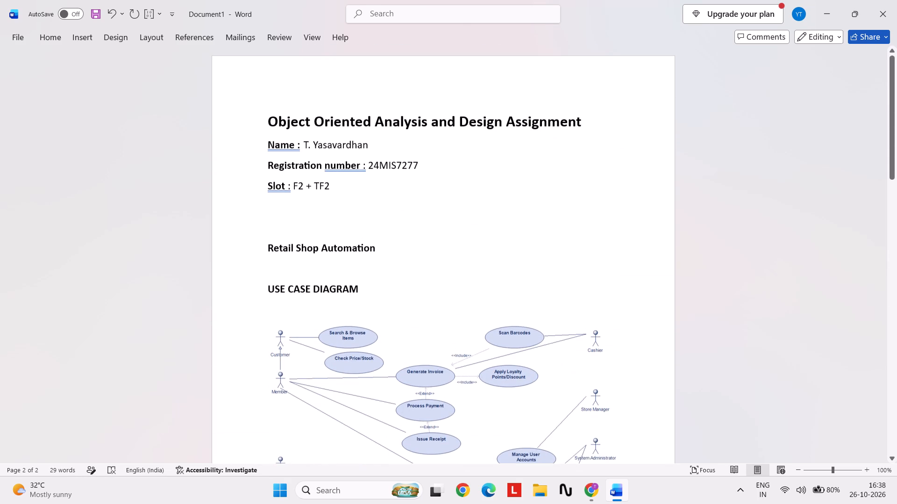
scroll(354, 270, down, 5)
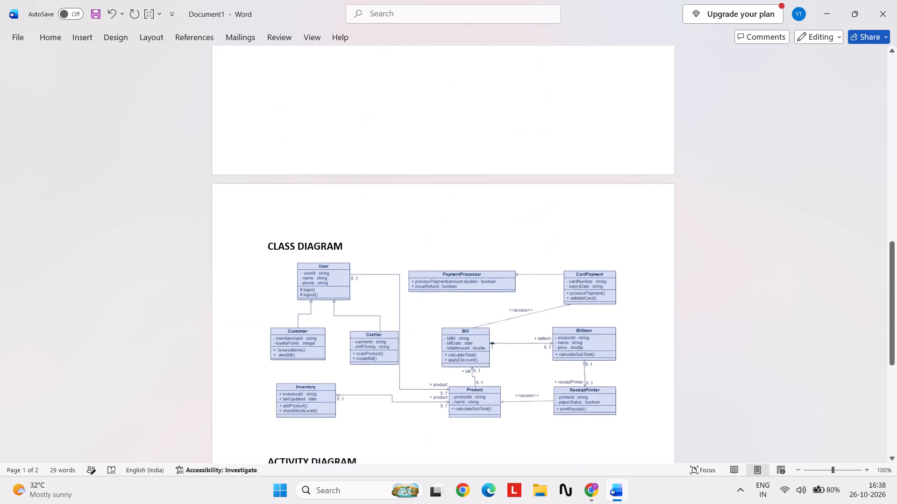
click(269, 353)
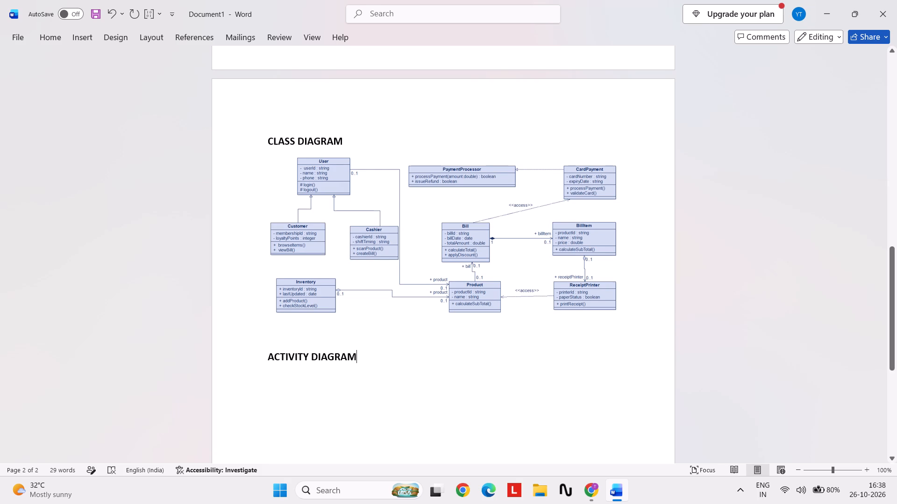
key(Return)
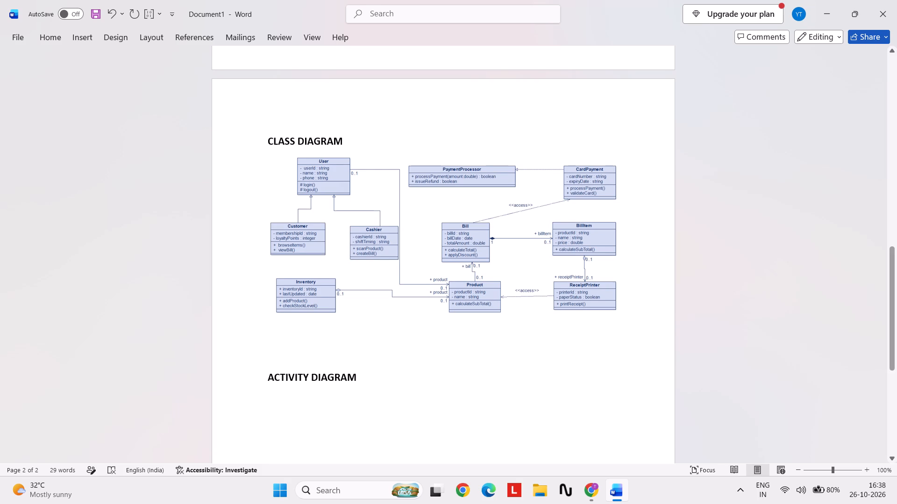
Insert the "retail shop Activity diagram" picture from Downloads on a new line below the ACTIVITY DIAGRAM heading.
click(389, 376)
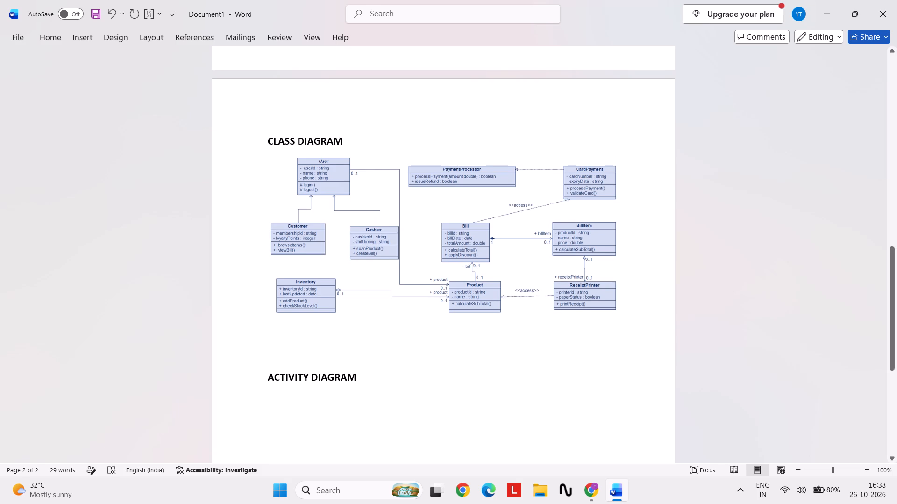
key(Return)
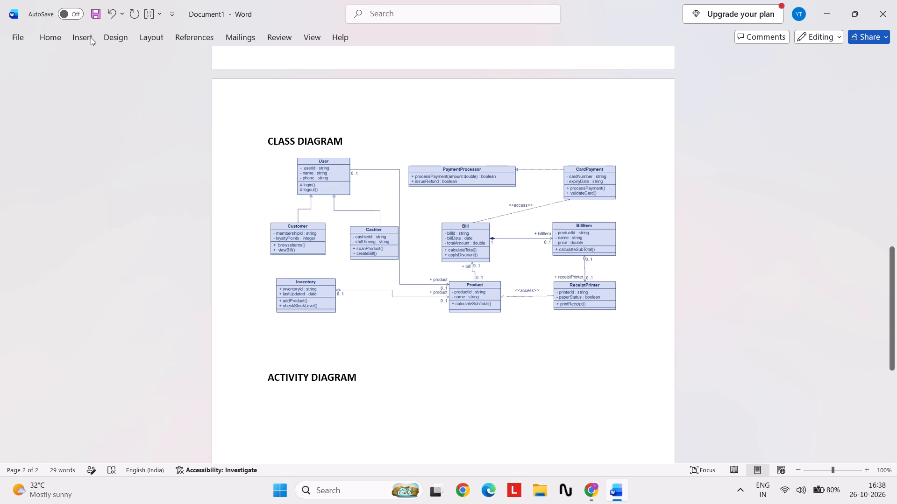
click(89, 33)
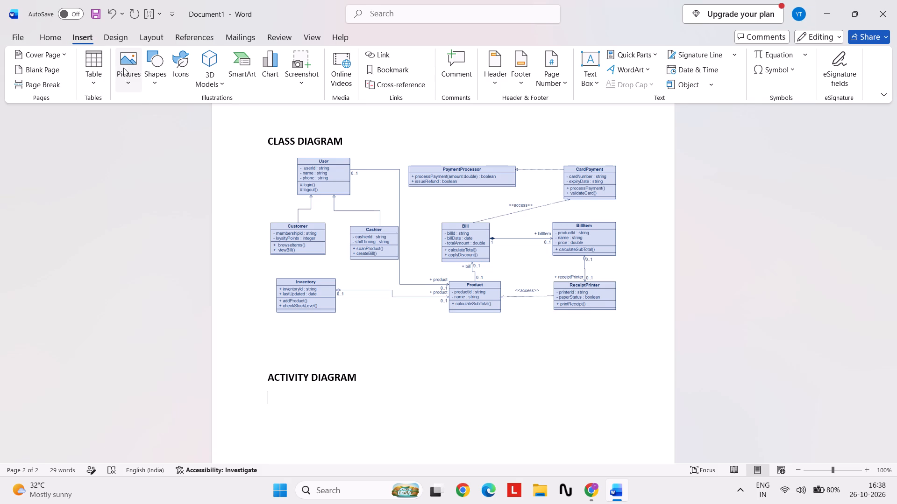
click(123, 68)
click(148, 124)
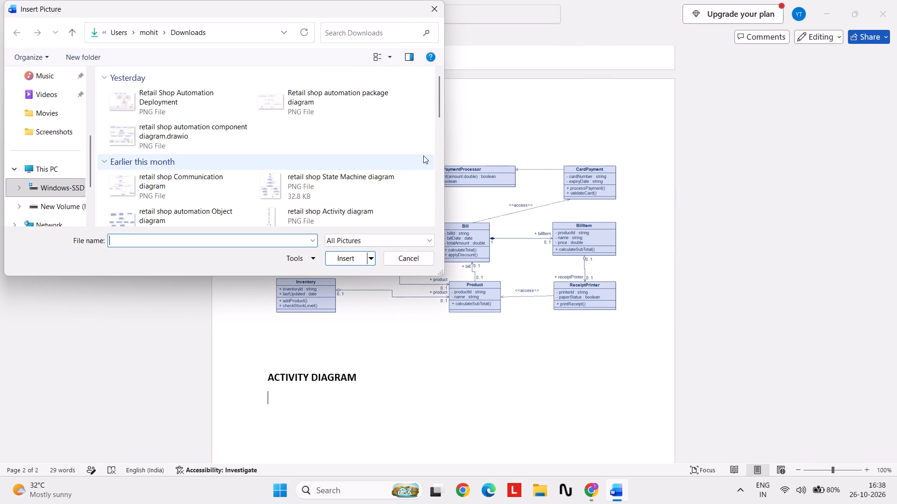
scroll(327, 148, down, 1)
scroll(327, 148, up, 7)
scroll(231, 193, down, 1)
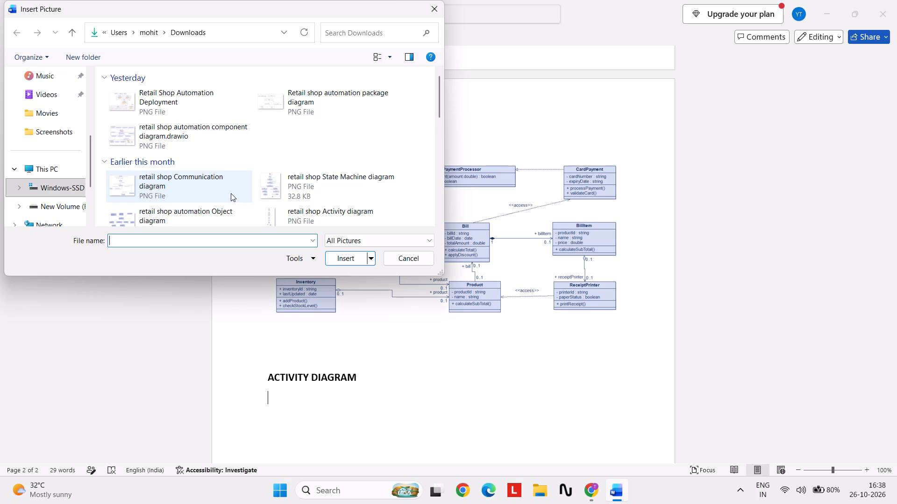
scroll(231, 193, down, 1)
click(327, 216)
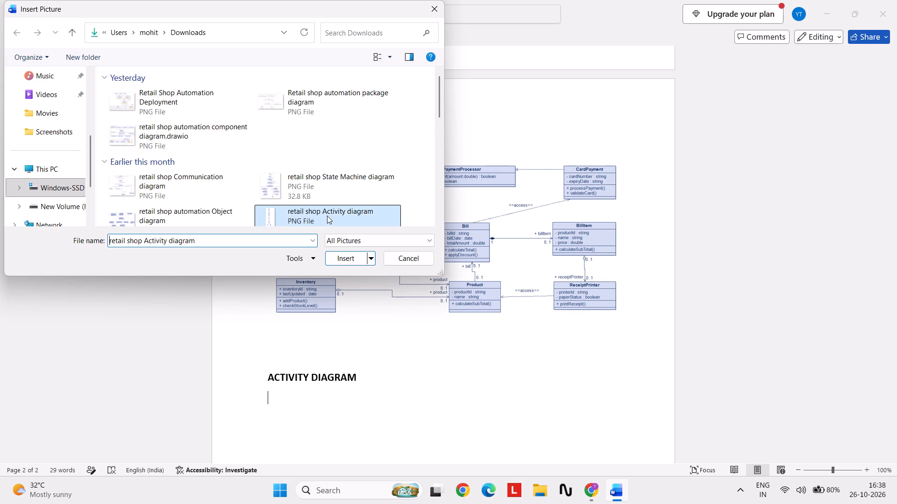
click(345, 259)
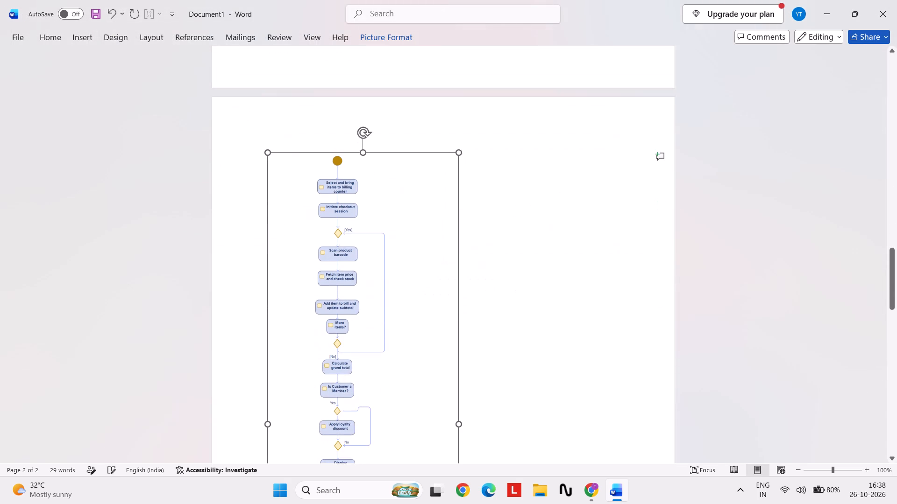
Insert blank lines before the ACTIVITY DIAGRAM heading to move it to the bottom of page 2, just ahead of the activity diagram's page.
scroll(300, 105, up, 3)
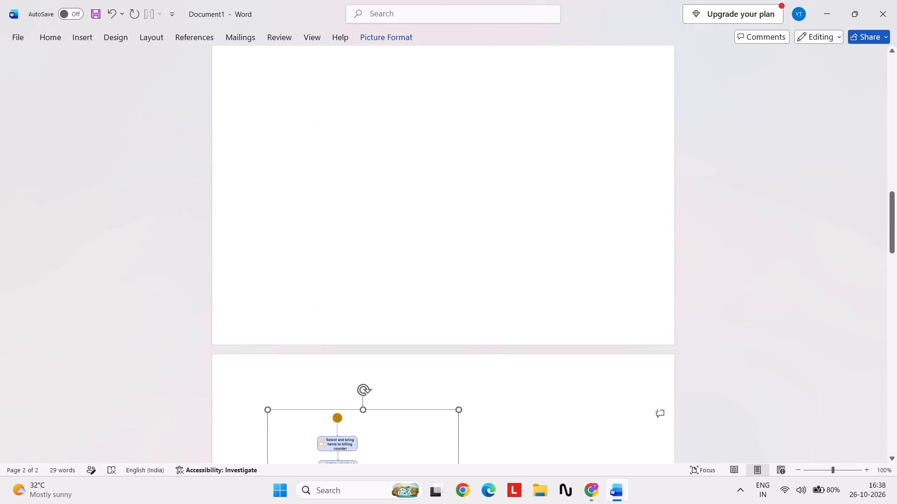
scroll(300, 105, up, 1)
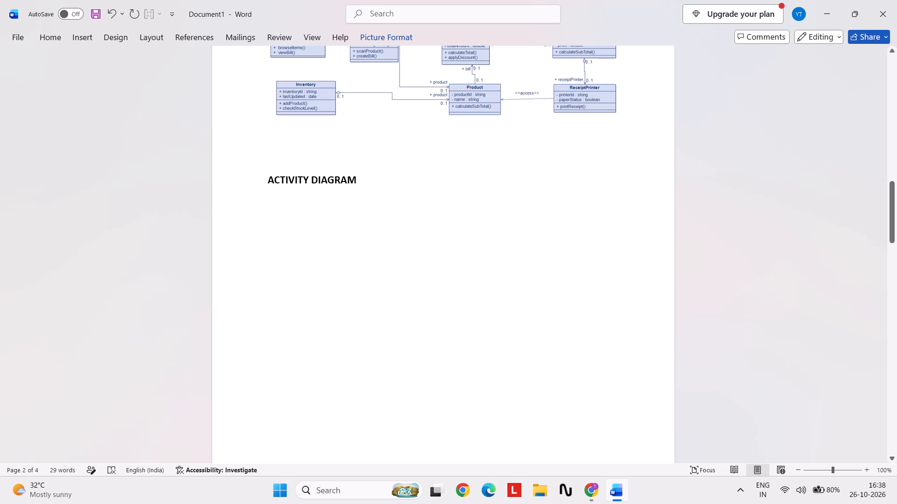
click(267, 180)
key(Return)
key(Return)
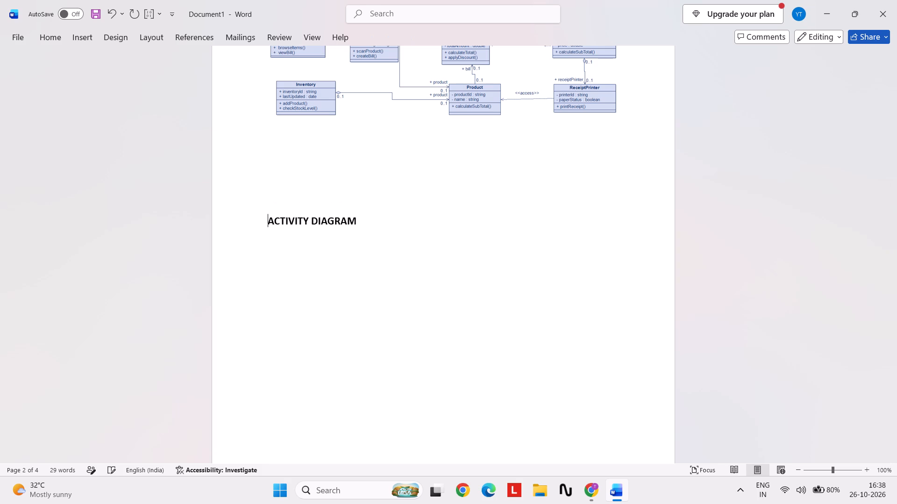
key(Return)
key(Return)
key(Return)
key(Return)
key(Return)
key(Return)
key(Return)
key(Return)
key(Return)
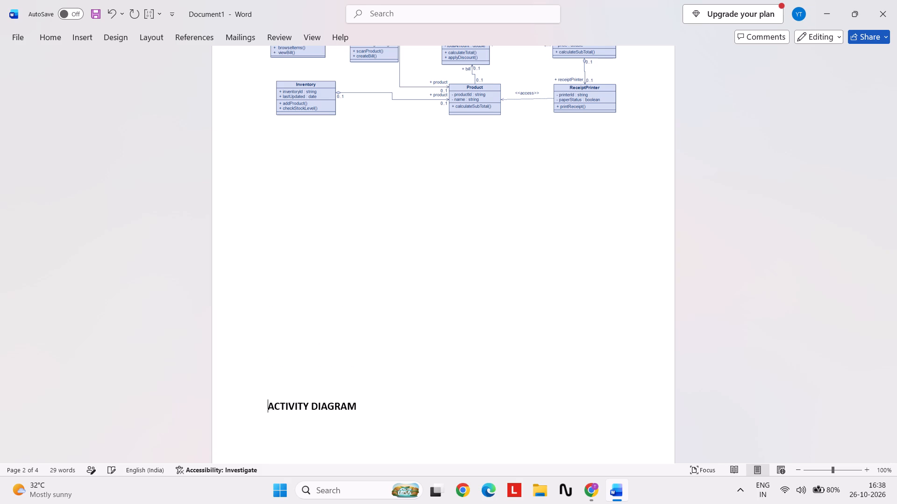
key(Return)
key(Return)
key(Return)
scroll(267, 180, down, 1)
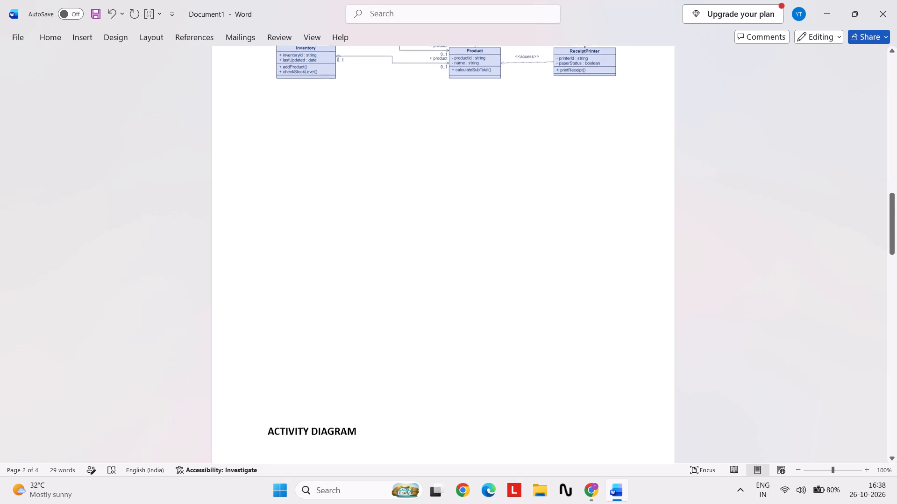
scroll(267, 180, down, 1)
key(Return)
scroll(267, 180, down, 2)
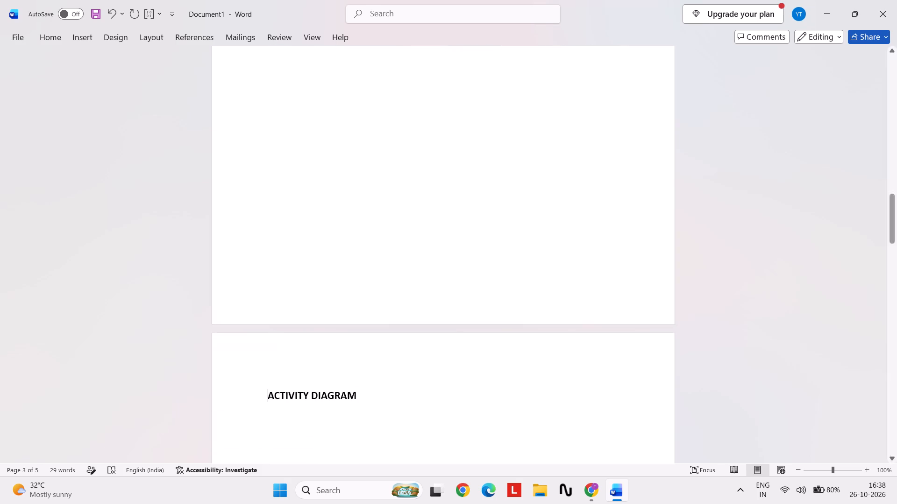
scroll(267, 180, down, 6)
scroll(267, 180, up, 4)
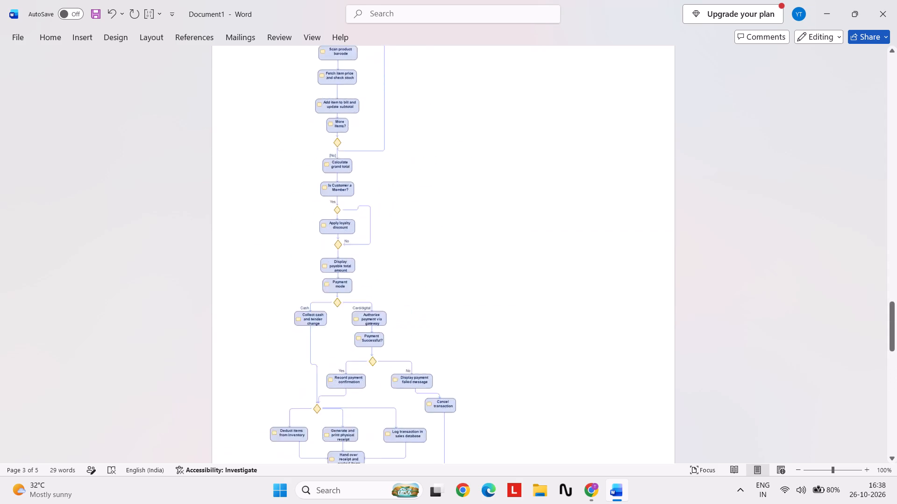
scroll(267, 180, up, 8)
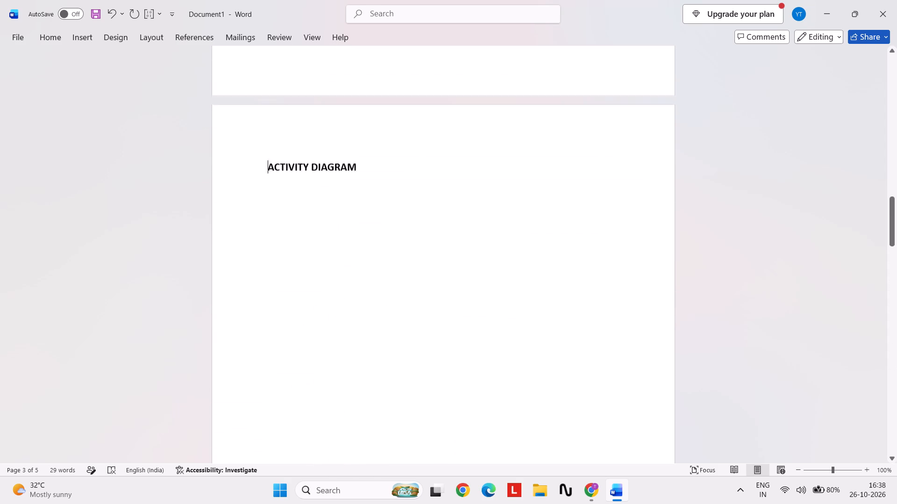
scroll(267, 180, up, 1)
key(BackSpace)
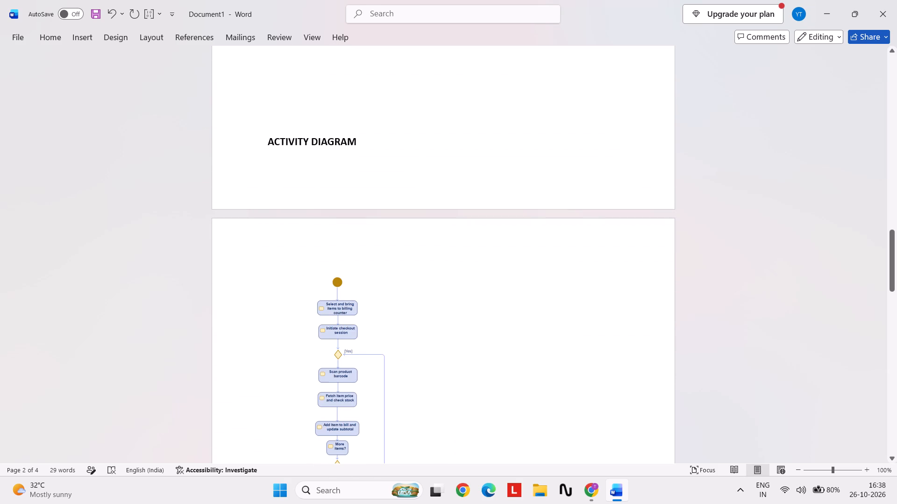
Add a bold heading "SEQUENCE DIAGRAM" at the start of page 4, reducing its font size to match the other diagram headings.
click(572, 172)
click(571, 276)
scroll(571, 276, down, 5)
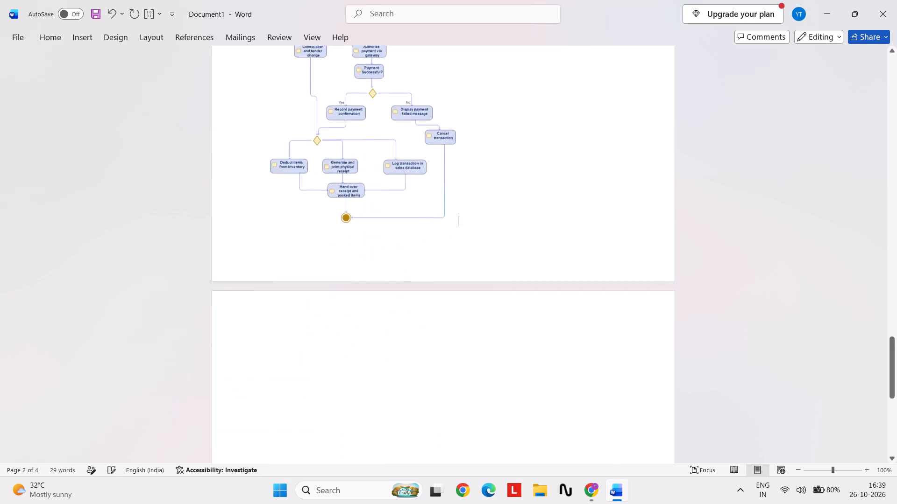
double_click(335, 149)
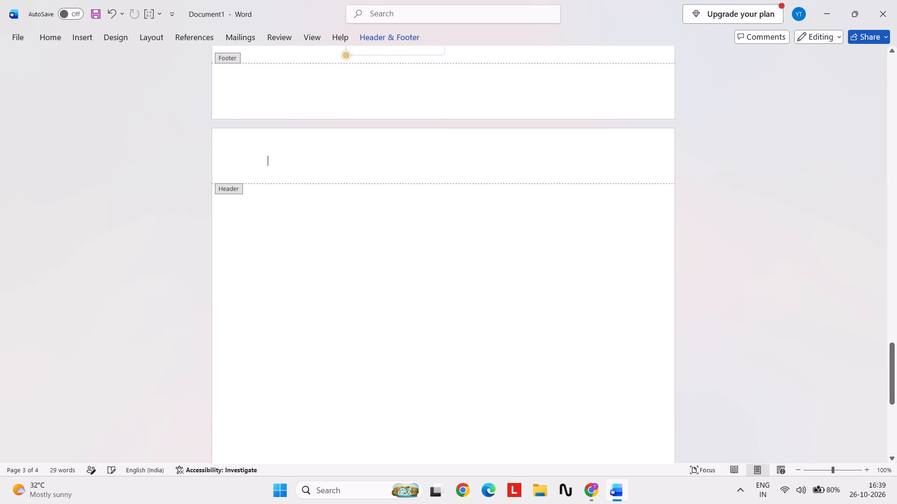
double_click(267, 212)
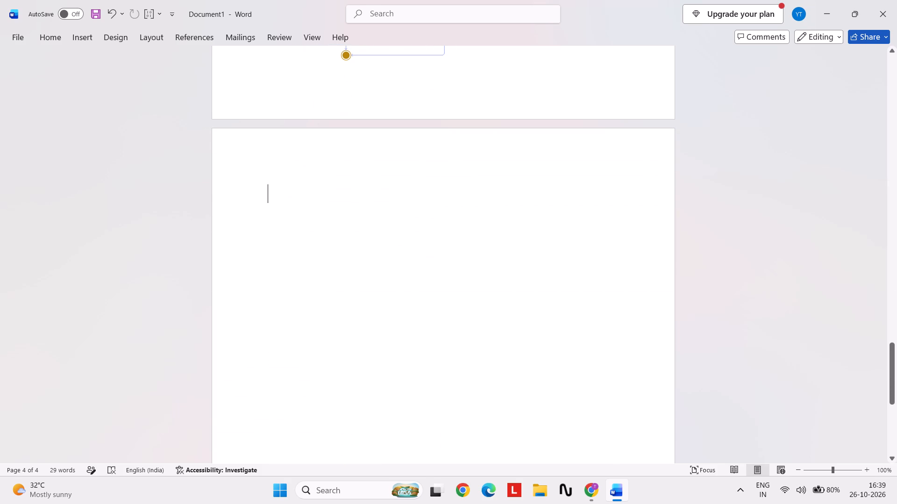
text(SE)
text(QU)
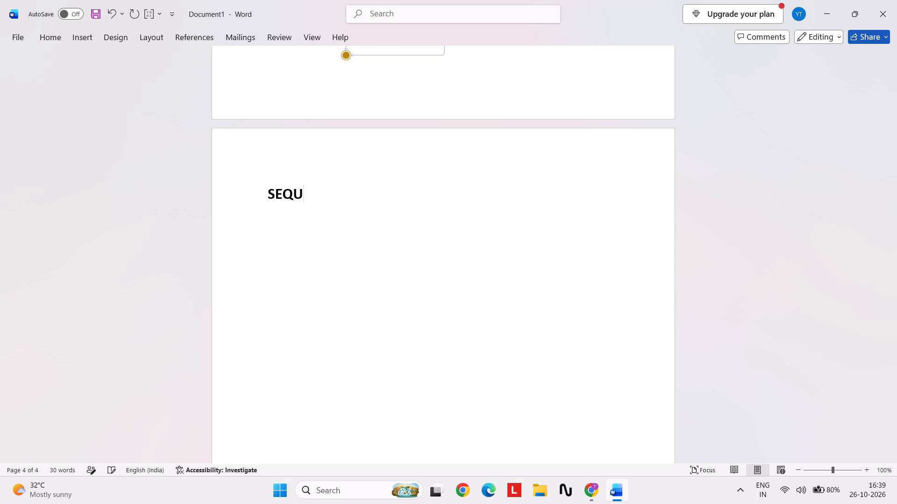
drag(264, 190, 294, 190)
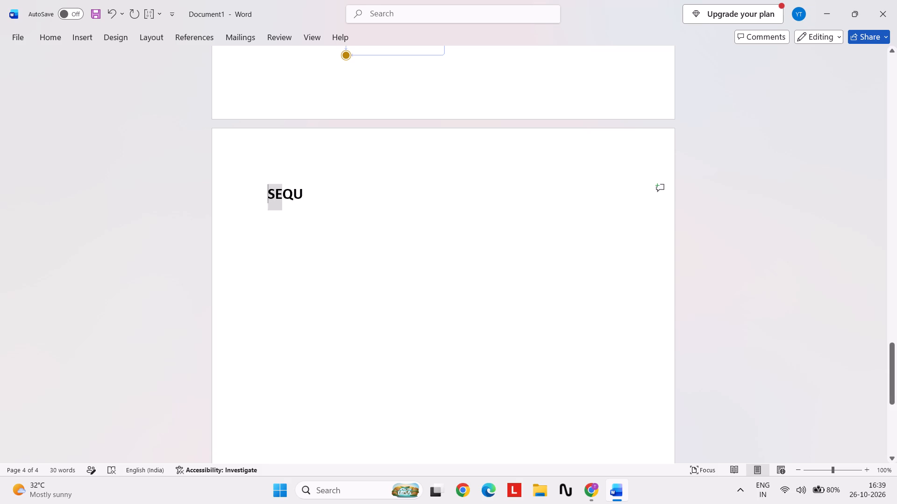
drag(294, 190, 320, 186)
click(406, 147)
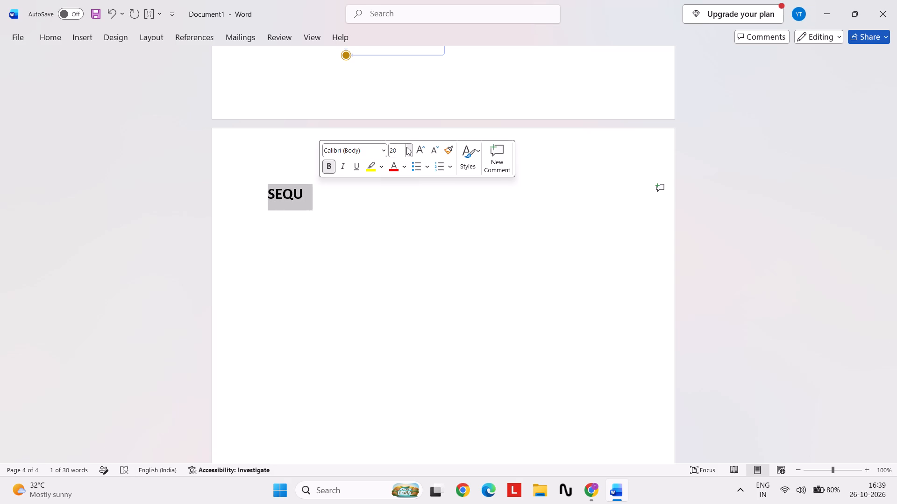
click(403, 232)
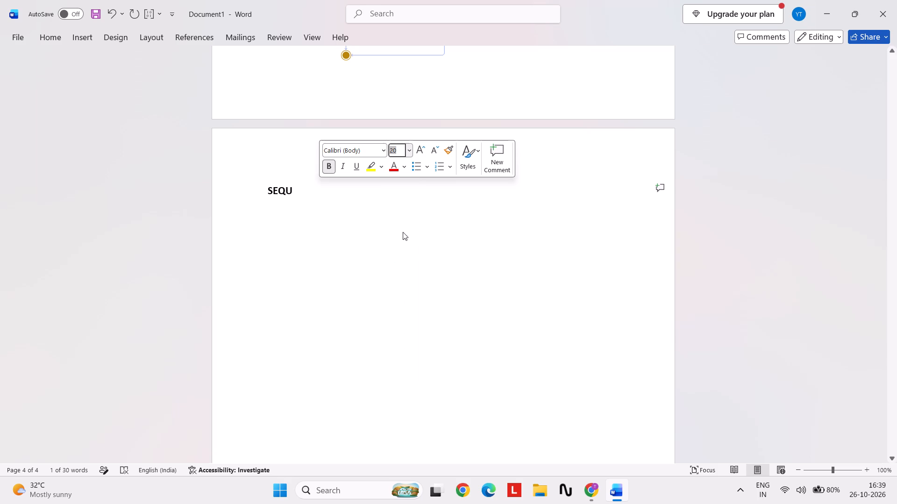
click(299, 198)
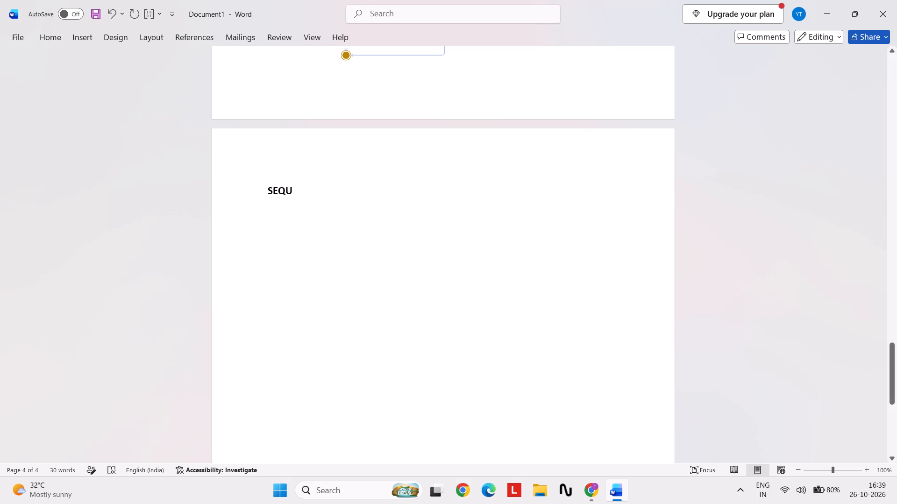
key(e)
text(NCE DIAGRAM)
Insert the "retail shop Interaction Sequence diagram" picture from Downloads, leaving a blank line below the SEQUENCE DIAGRAM heading.
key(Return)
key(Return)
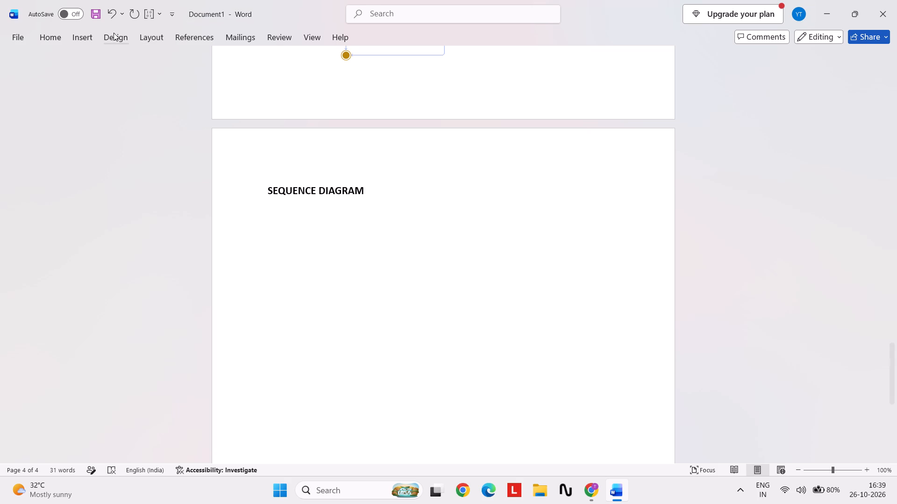
click(92, 35)
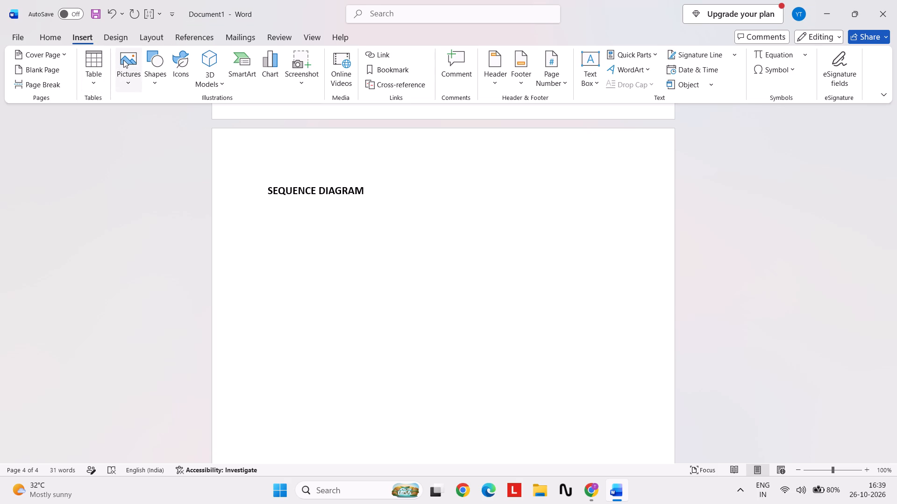
click(123, 60)
click(156, 116)
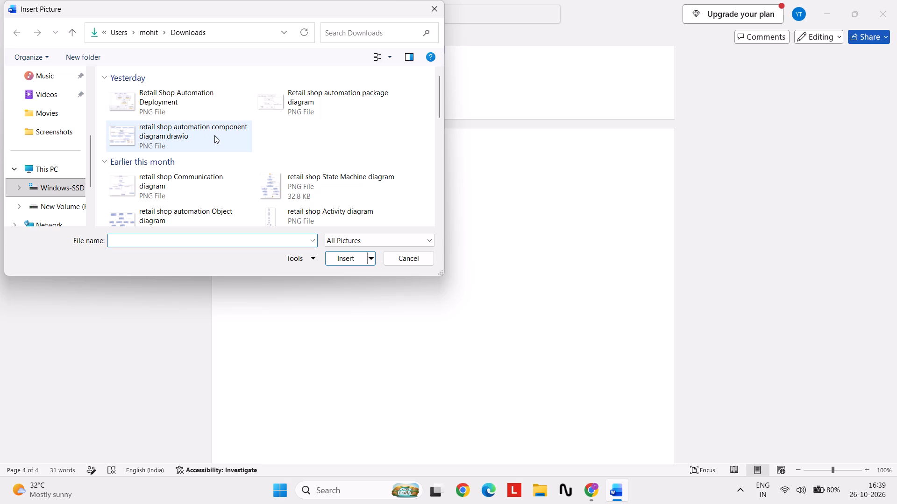
scroll(374, 158, down, 1)
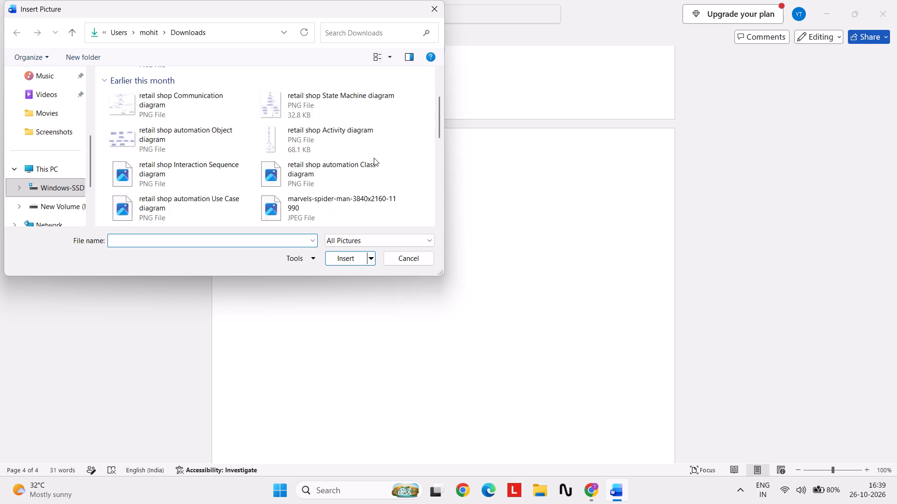
scroll(374, 158, down, 1)
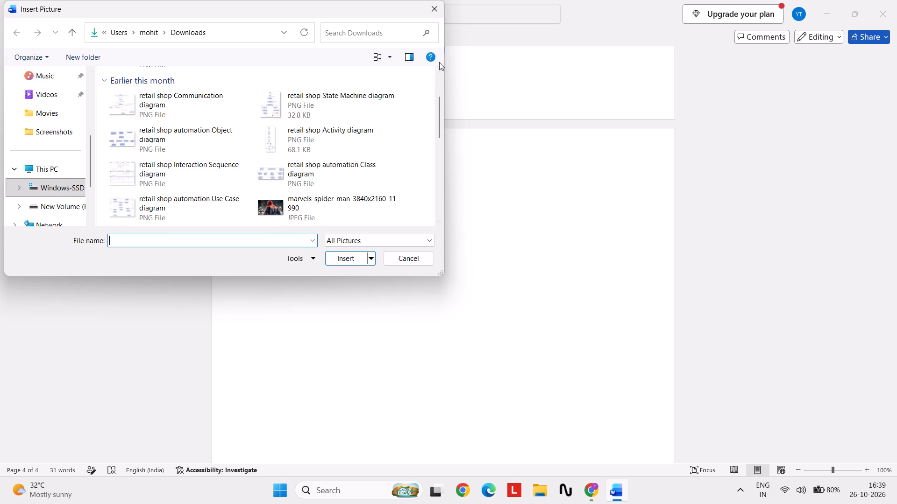
click(208, 172)
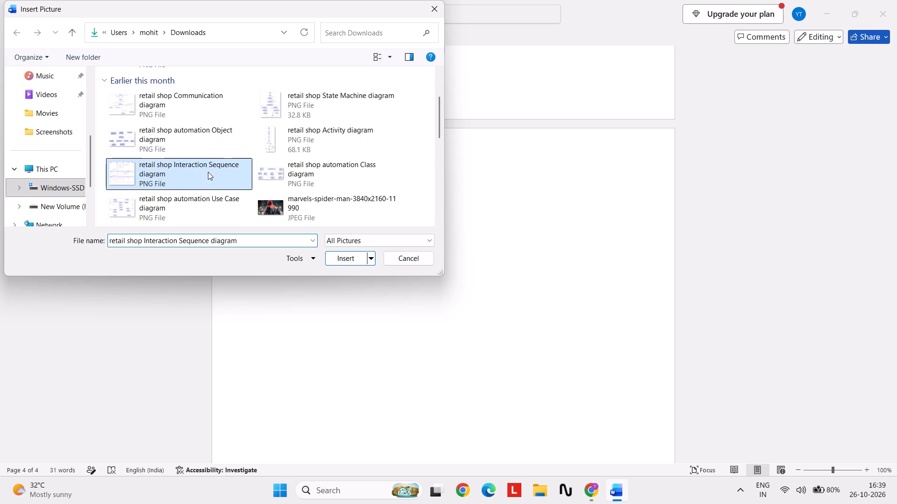
click(345, 258)
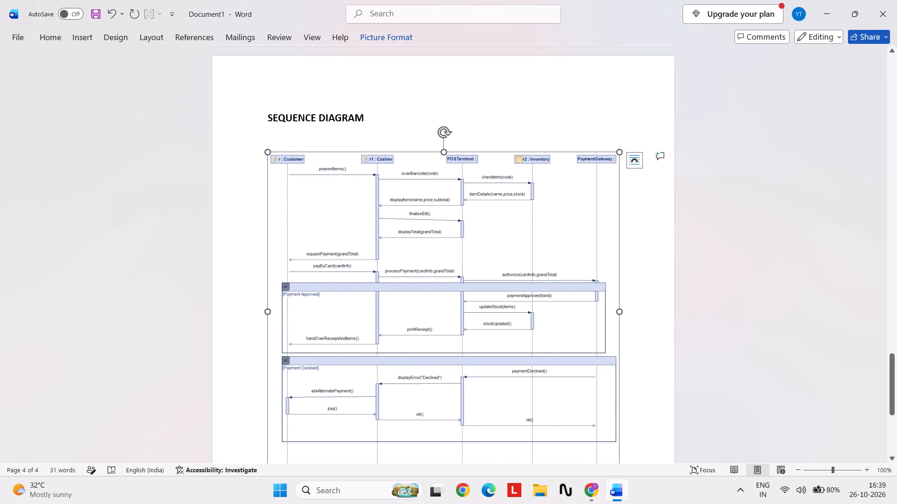
Add blank lines below the sequence diagram picture until the text position moves onto a new page 5.
scroll(188, 271, down, 2)
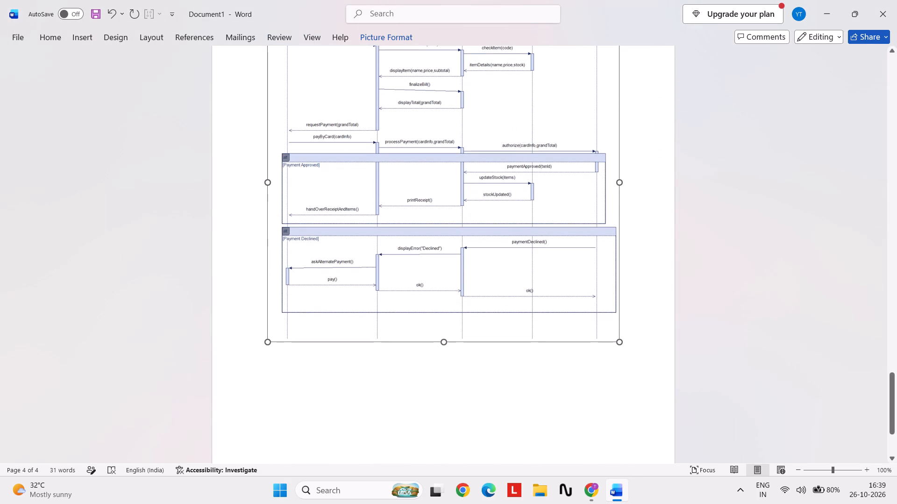
click(346, 402)
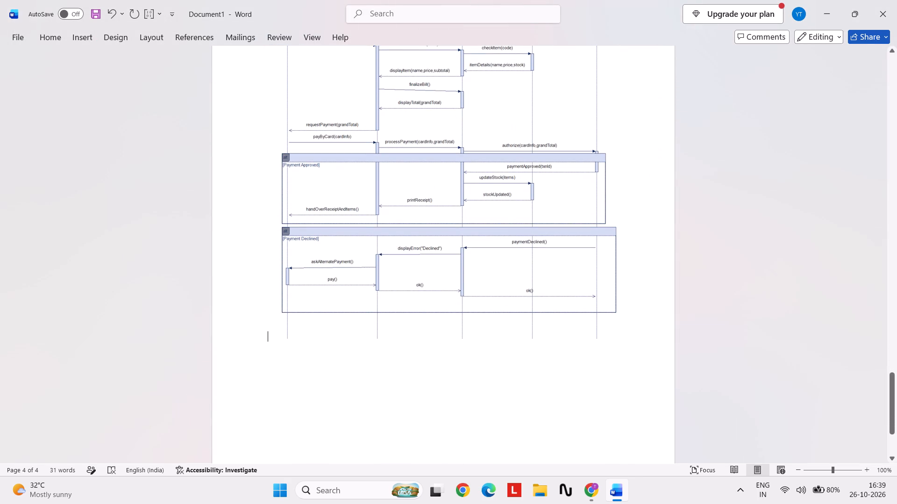
double_click(276, 378)
key(Return)
key(Return)
key(Return)
key(Return)
key(Return)
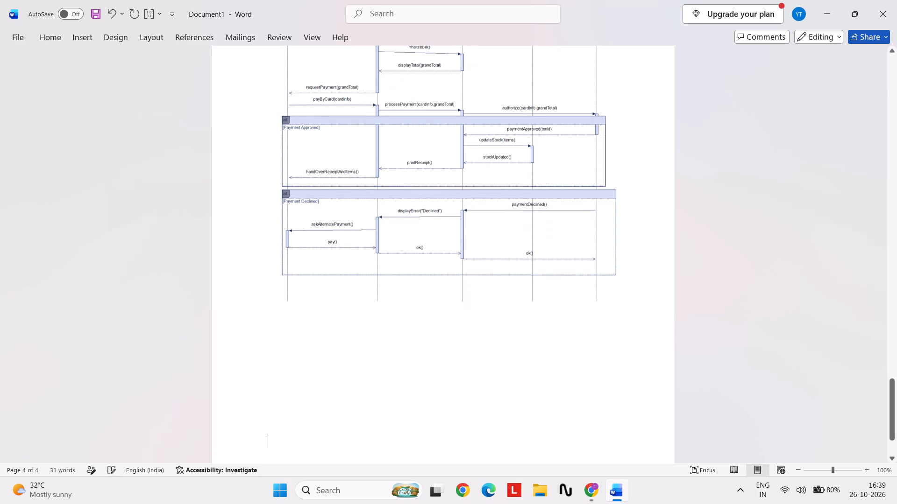
key(Return)
key(Return)
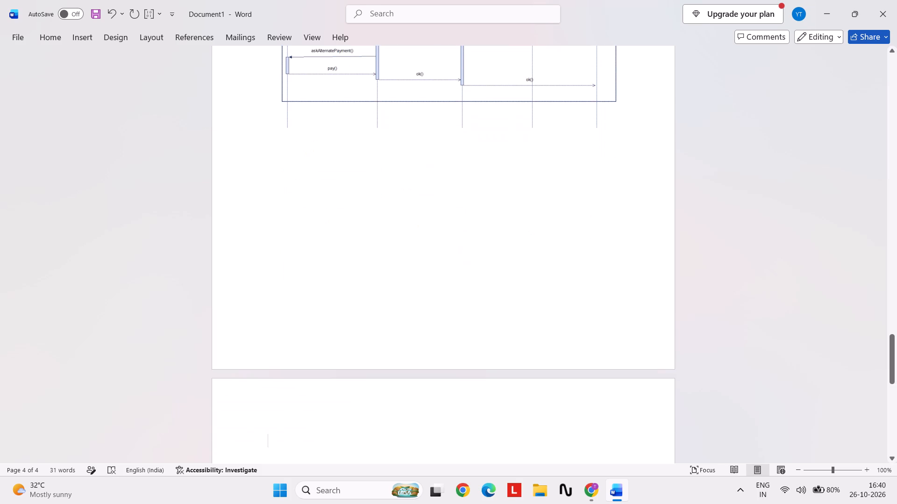
Review the whole document from the title page through the last page, checking the headings, diagram pictures and page layout.
scroll(269, 246, up, 6)
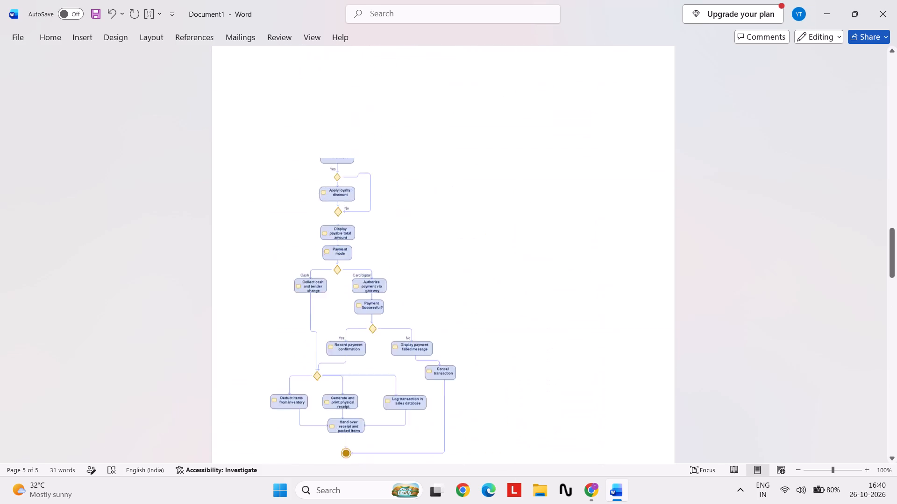
scroll(269, 246, up, 4)
scroll(269, 246, down, 1)
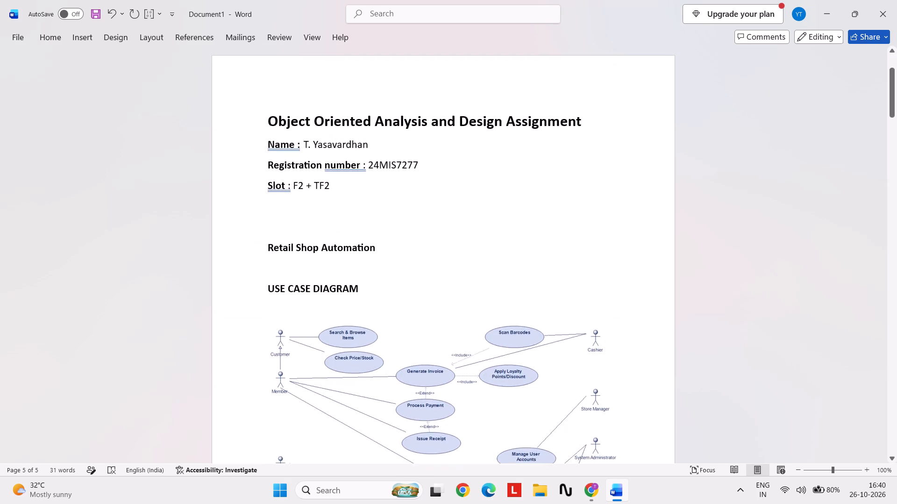
scroll(269, 246, down, 1)
scroll(269, 246, up, 8)
scroll(269, 246, down, 2)
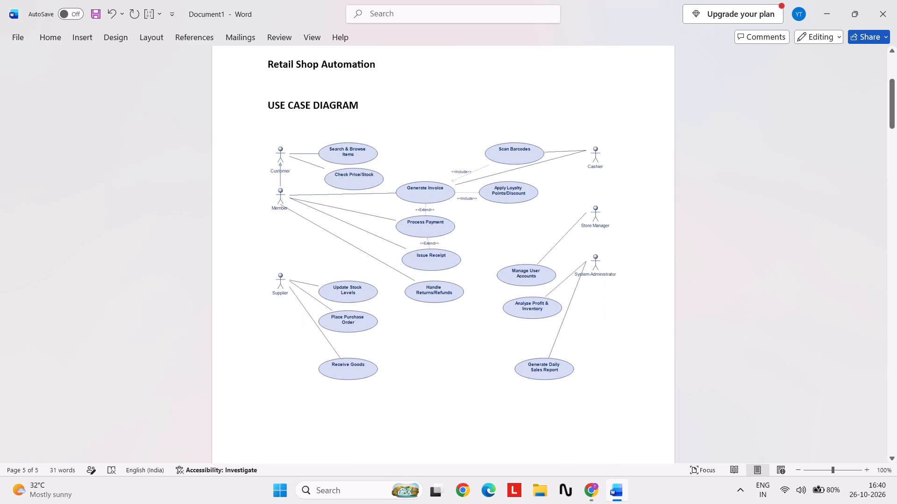
scroll(269, 246, down, 5)
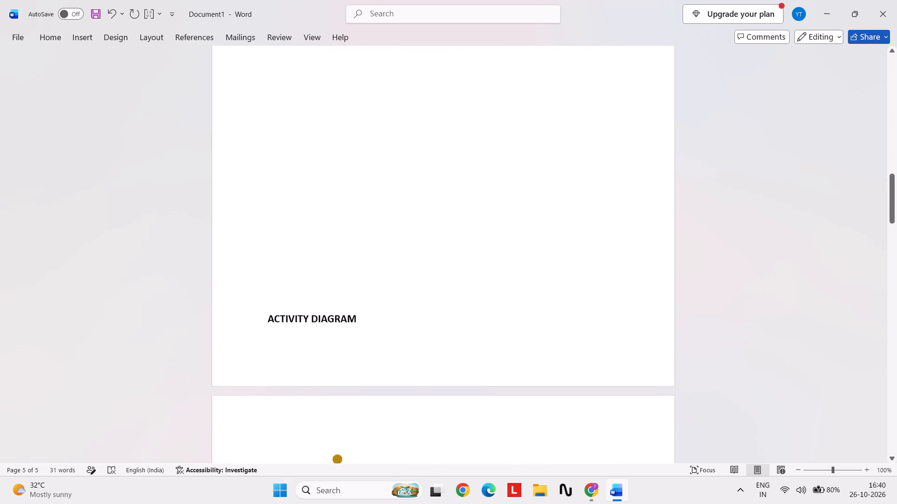
scroll(269, 246, down, 4)
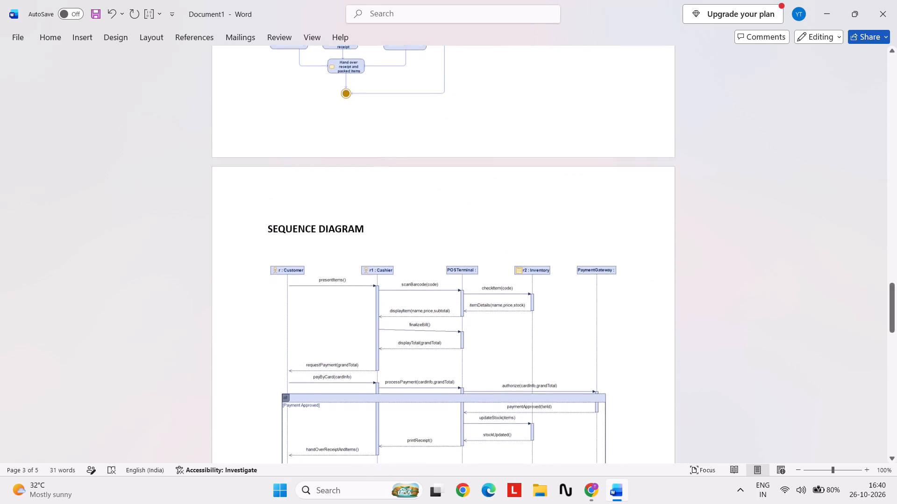
scroll(269, 246, down, 5)
scroll(269, 246, up, 1)
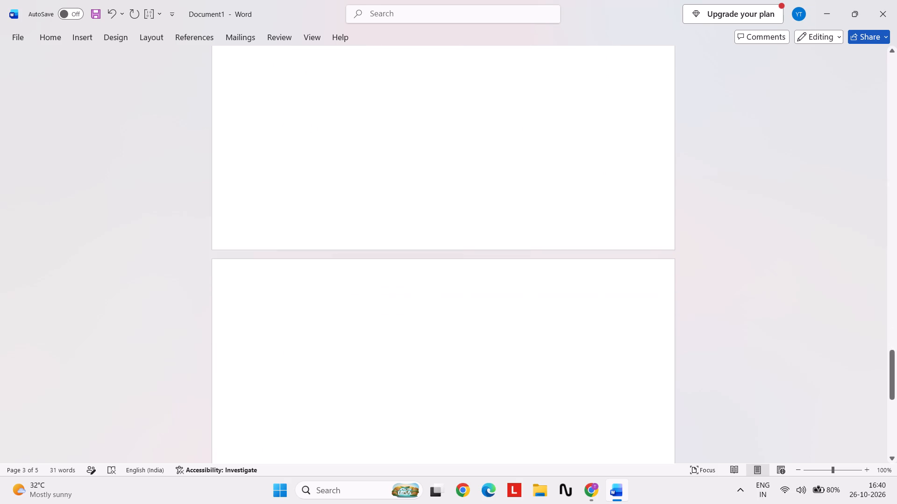
scroll(269, 246, up, 4)
scroll(269, 246, down, 2)
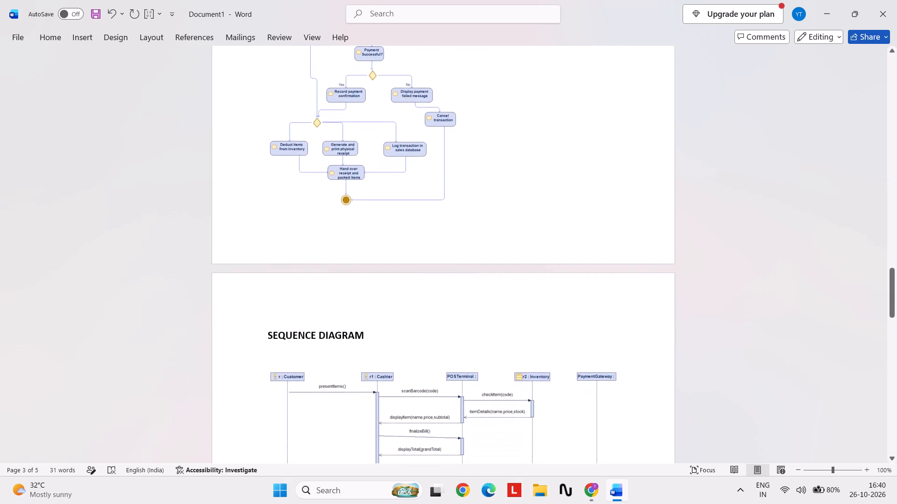
scroll(269, 246, down, 5)
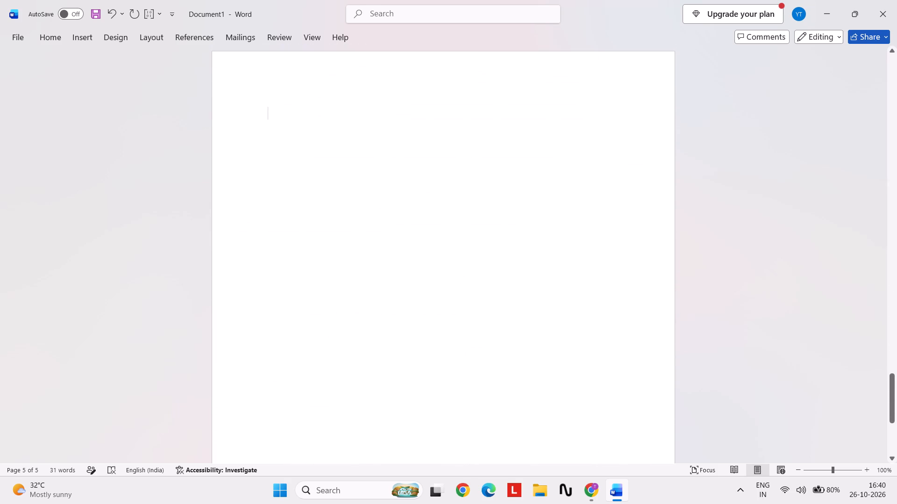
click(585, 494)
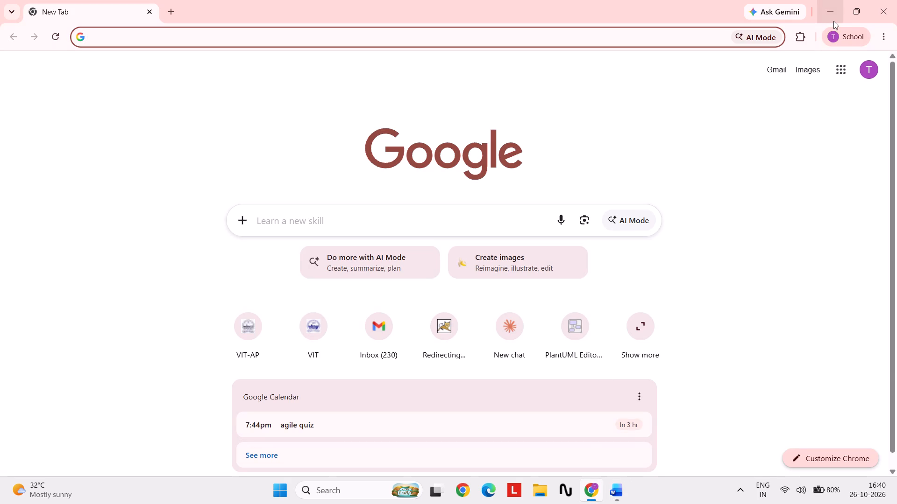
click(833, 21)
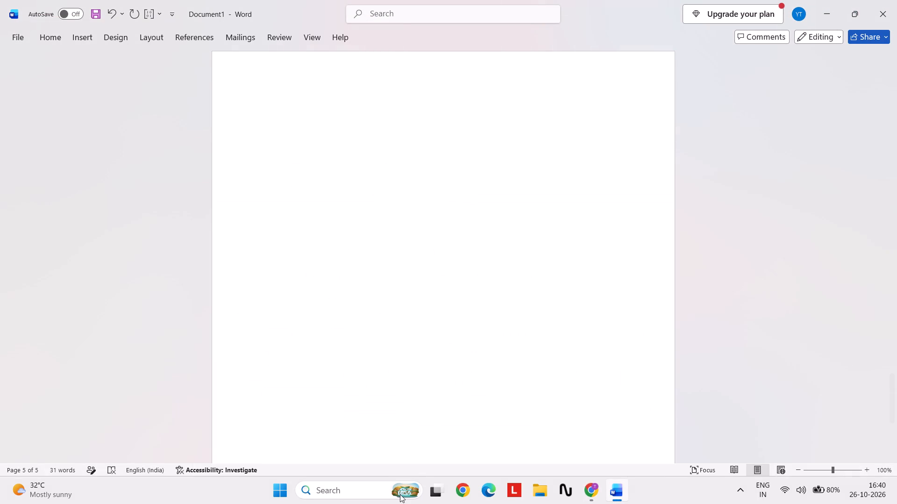
Find the Kuro app through Windows search and launch it.
click(370, 501)
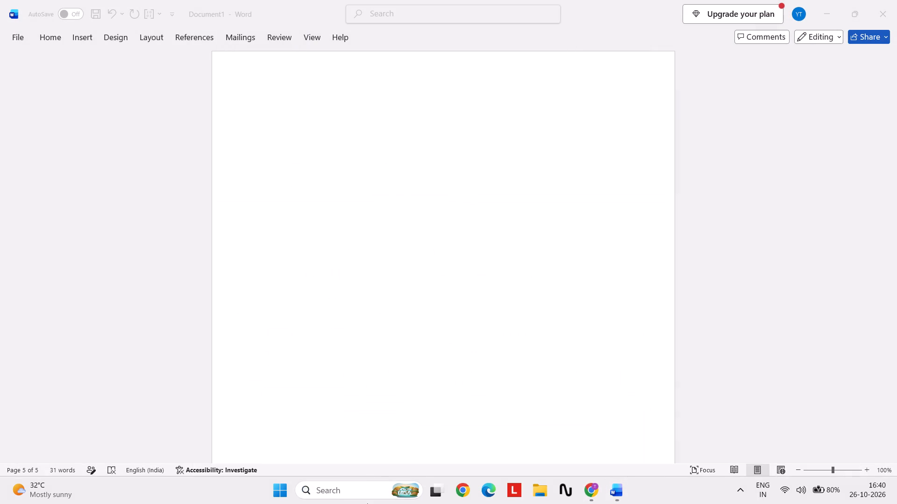
click(362, 493)
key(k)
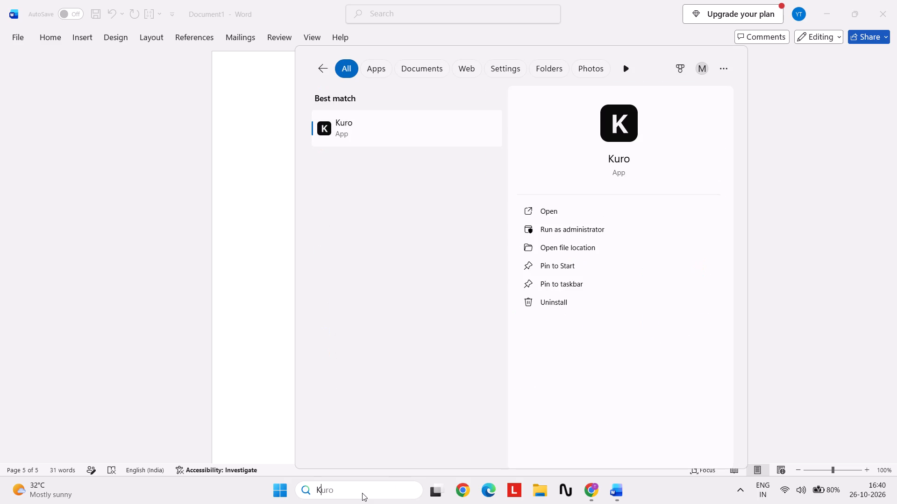
key(Return)
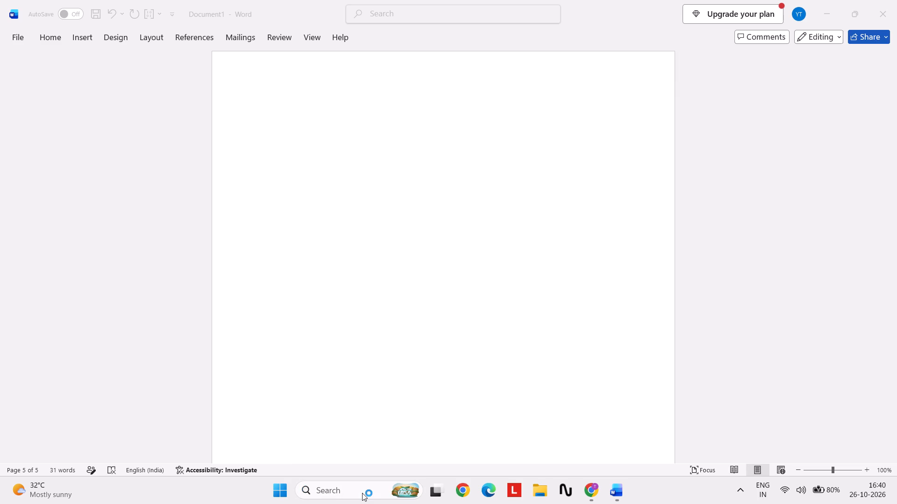
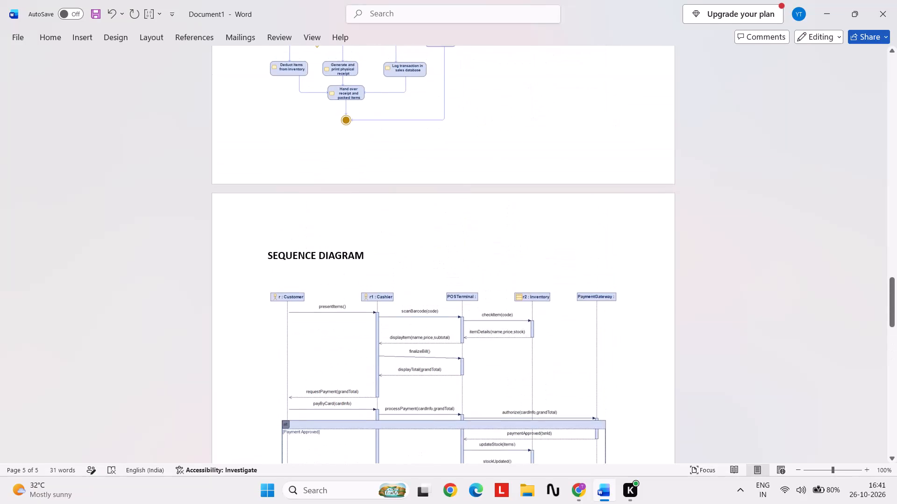
Review the inserted diagrams, headings and page layout from the use case diagram through the blank last page.
scroll(428, 150, up, 1)
scroll(428, 150, down, 5)
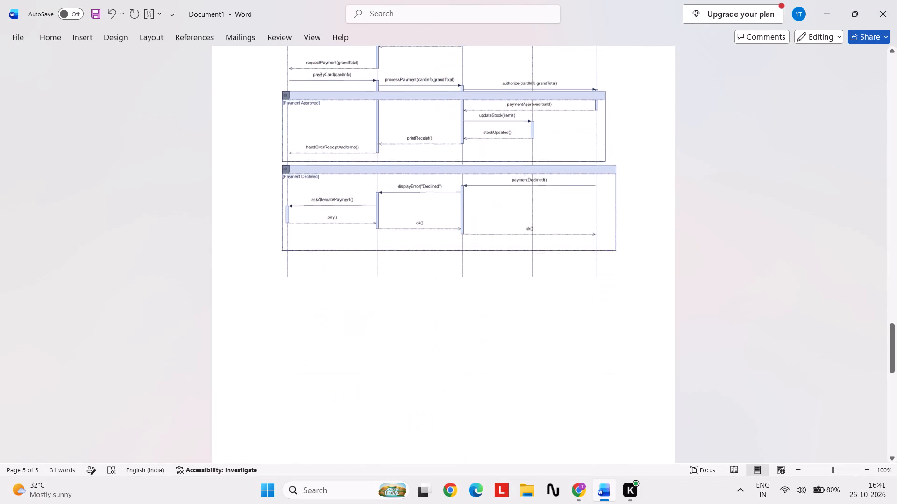
scroll(428, 150, down, 4)
scroll(428, 150, up, 3)
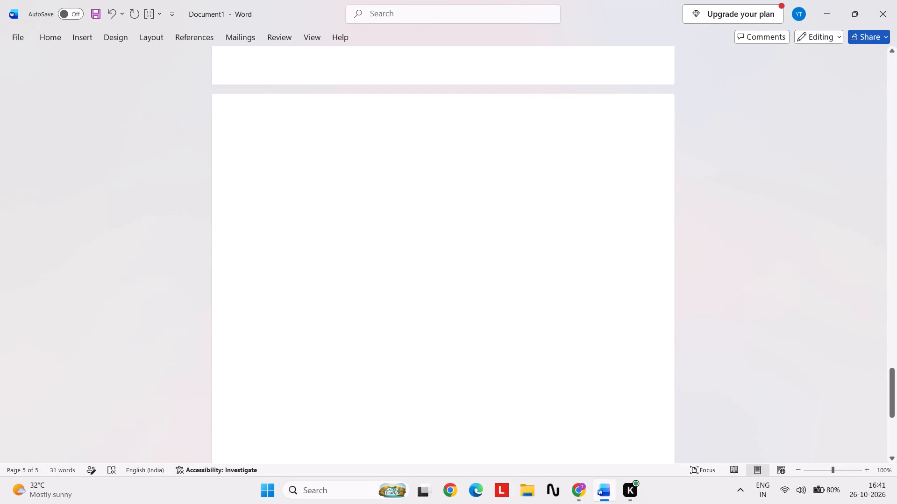
scroll(285, 139, up, 4)
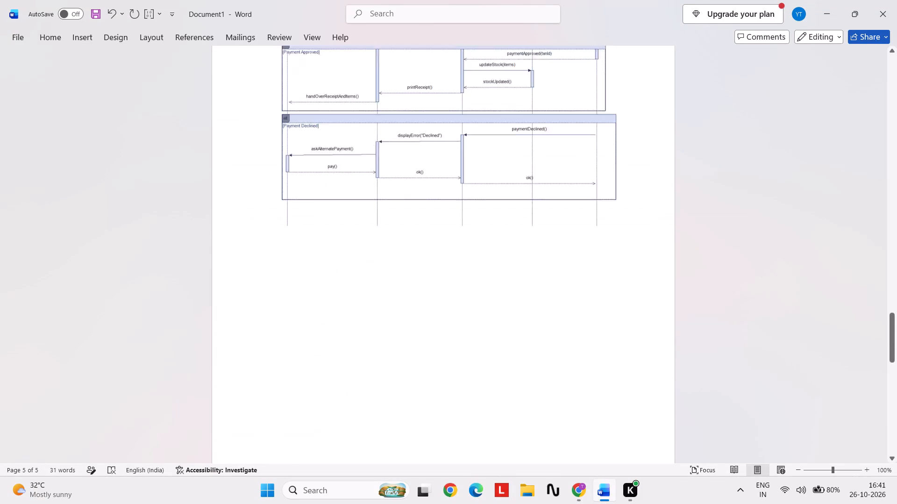
scroll(285, 139, up, 6)
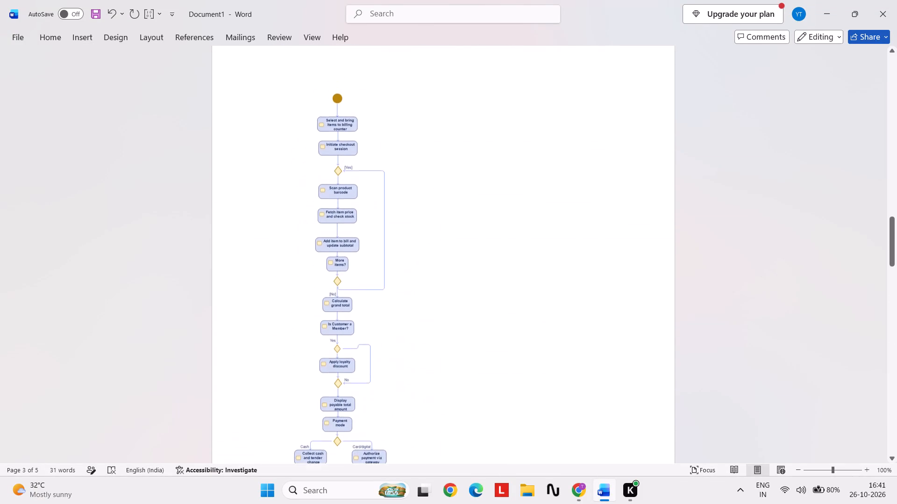
scroll(285, 139, up, 9)
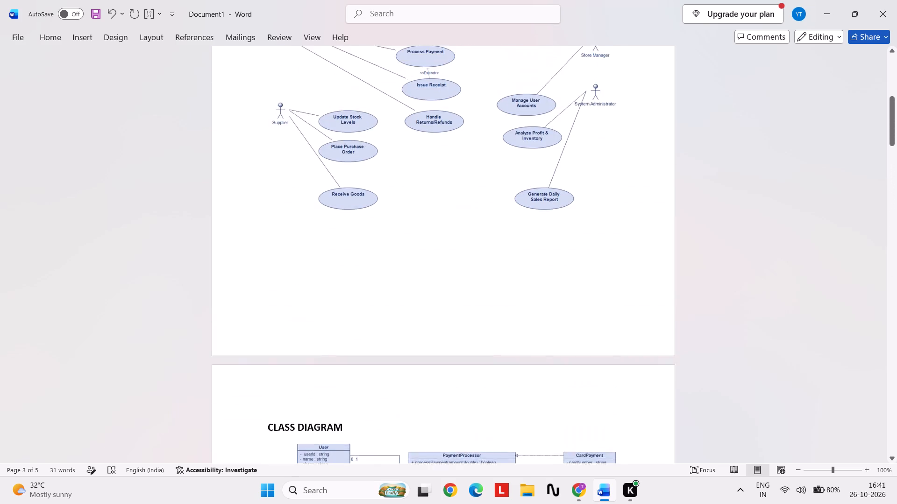
scroll(285, 139, down, 3)
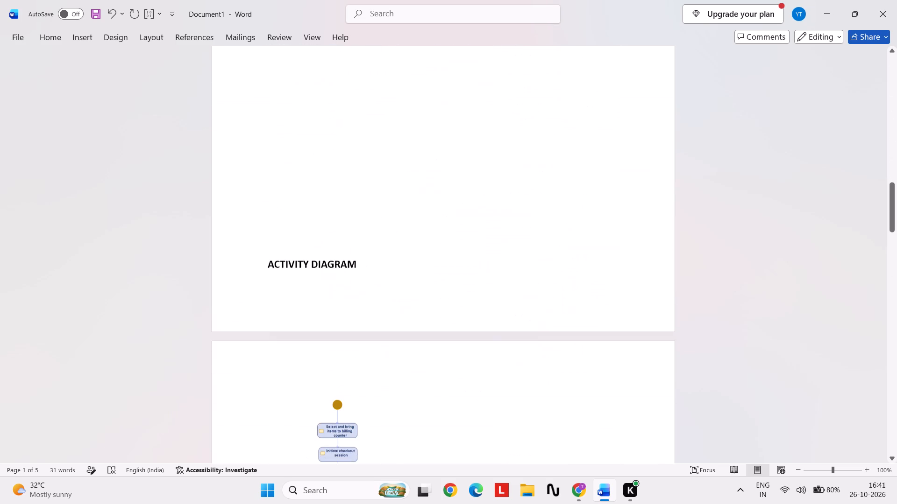
scroll(285, 139, down, 9)
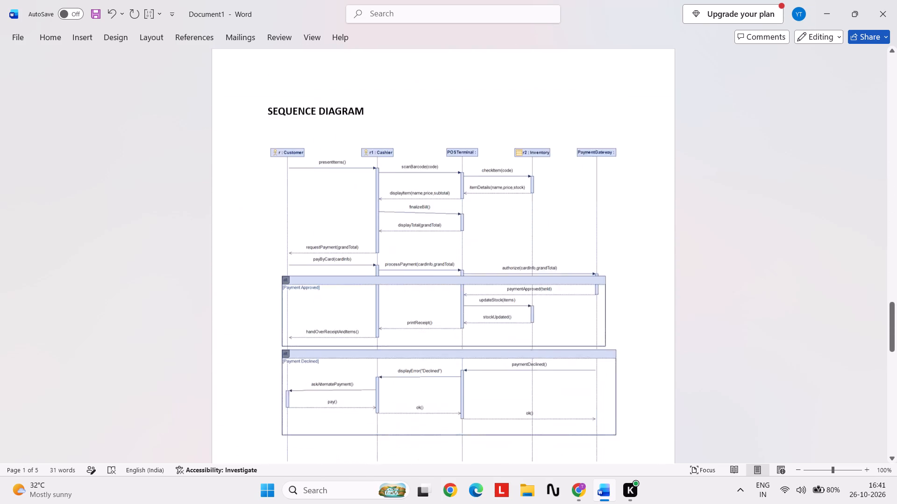
scroll(285, 139, down, 5)
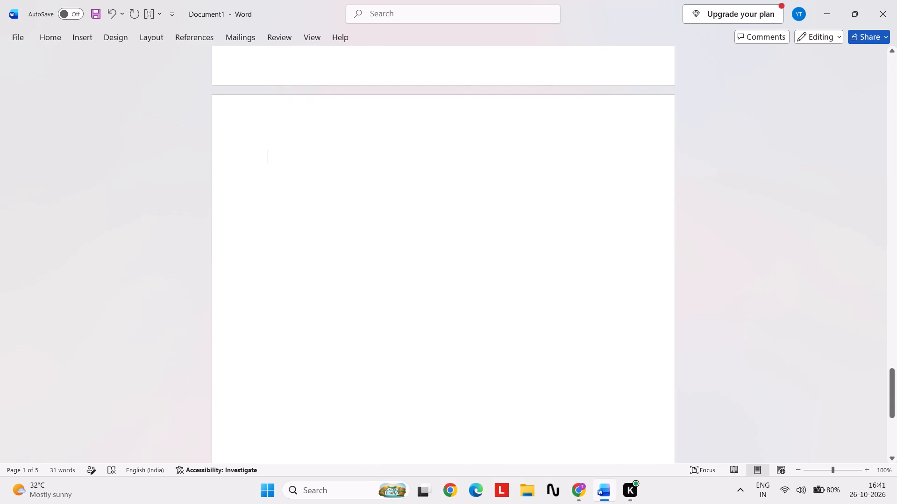
Insert the "retail shop Communication diagram" picture from Downloads on the blank page 5.
click(84, 35)
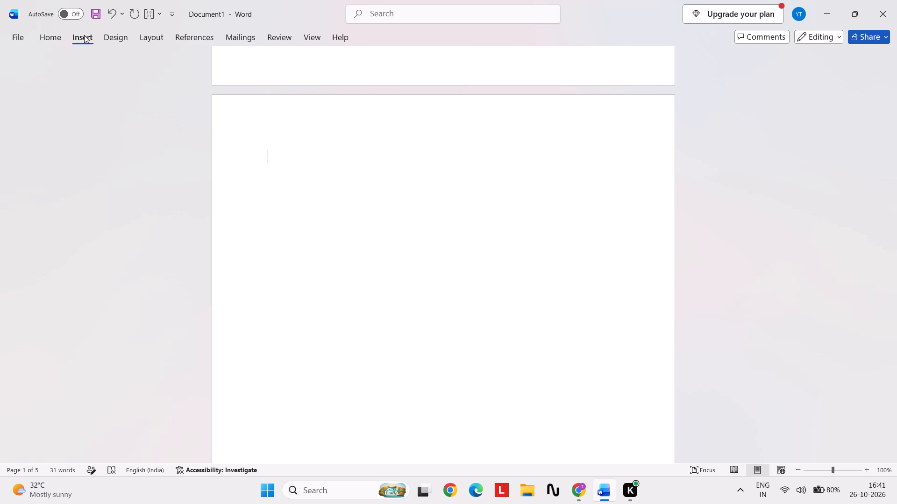
click(132, 74)
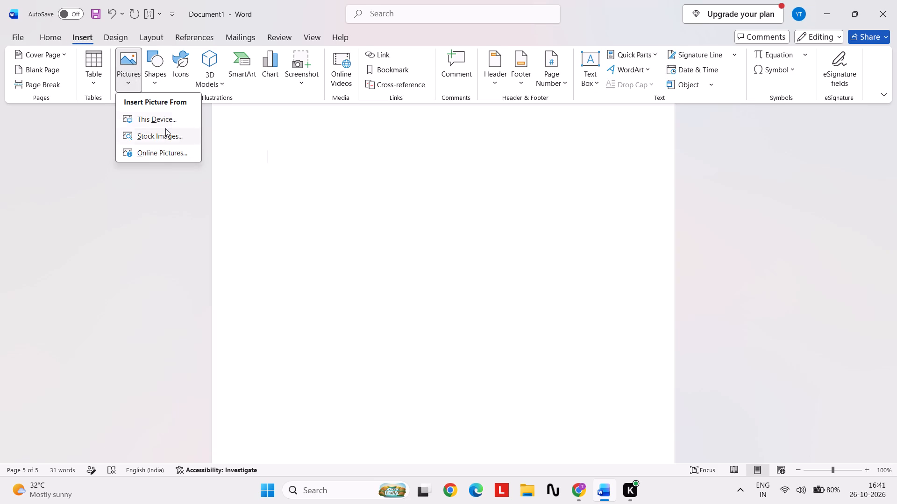
click(165, 123)
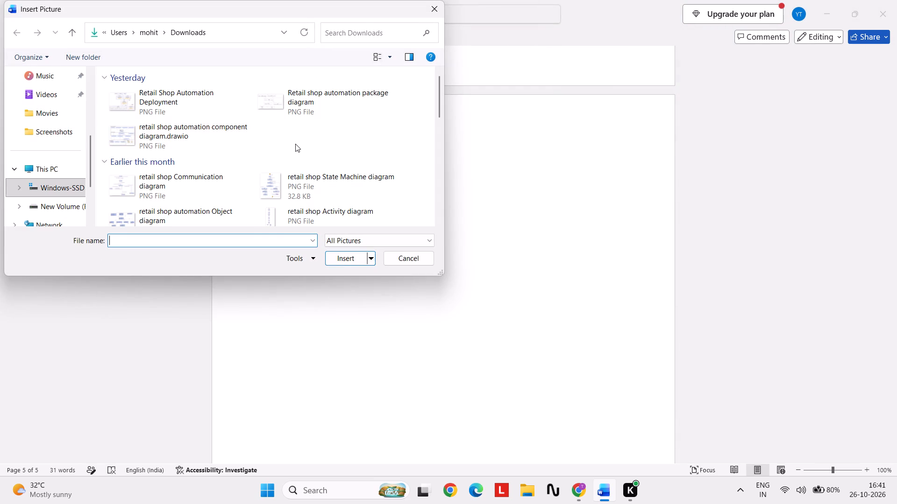
click(359, 145)
scroll(359, 145, down, 1)
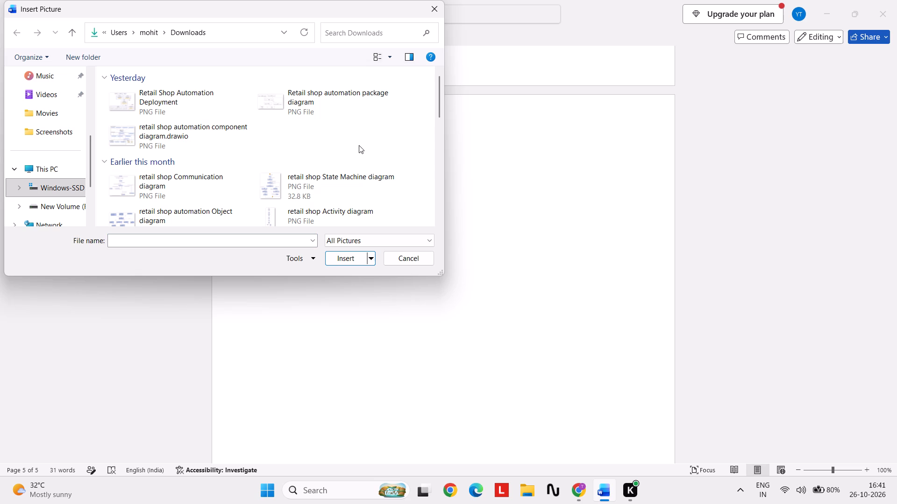
scroll(359, 145, down, 1)
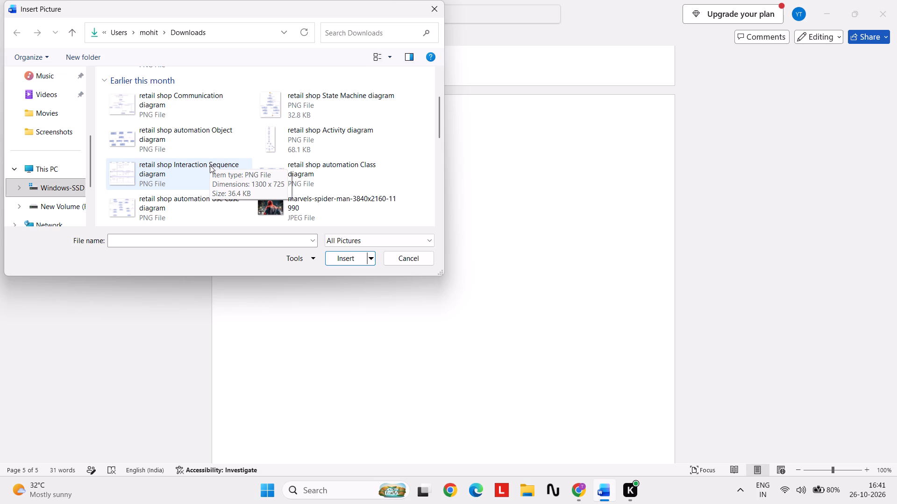
click(175, 102)
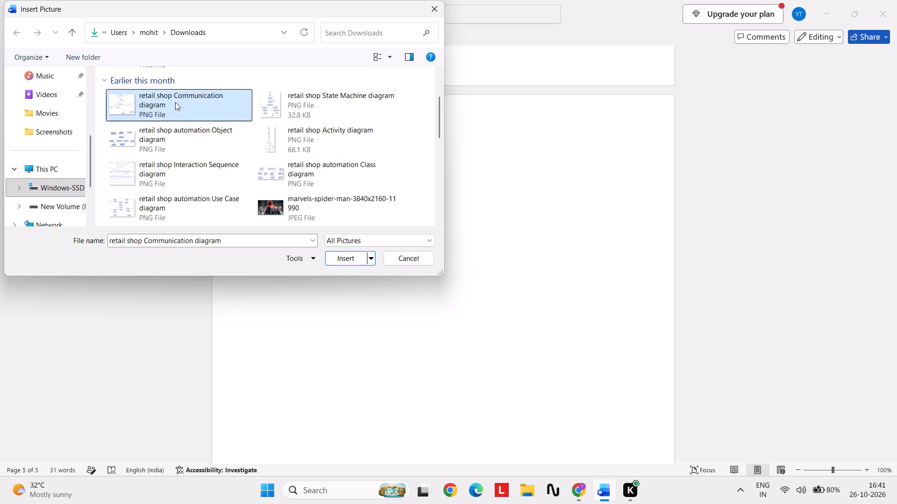
click(352, 262)
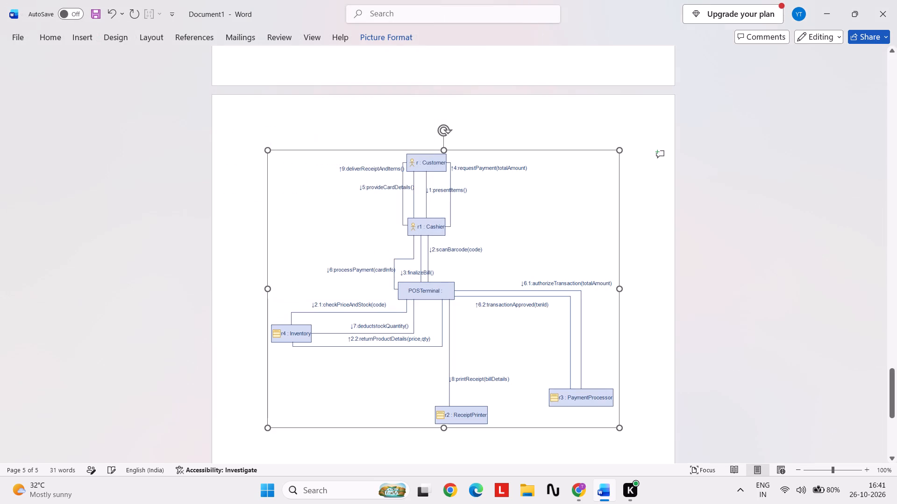
double_click(262, 131)
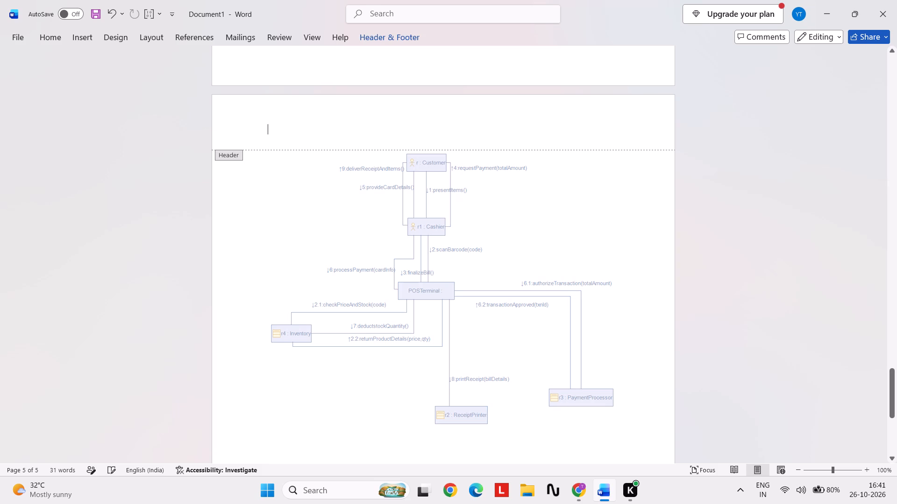
double_click(263, 177)
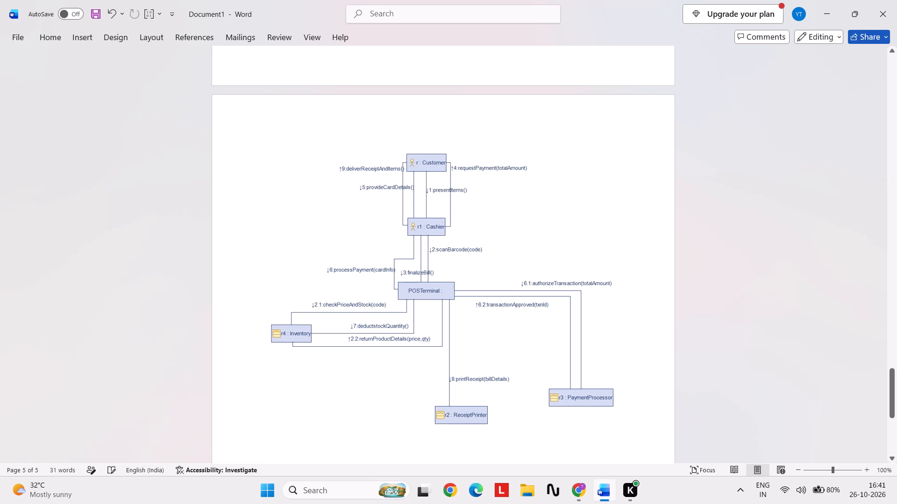
Add the heading COMMUNICATION DIAGRAM in capitals on a blank line near the end of page 4, above the communication diagram.
scroll(291, 56, up, 1)
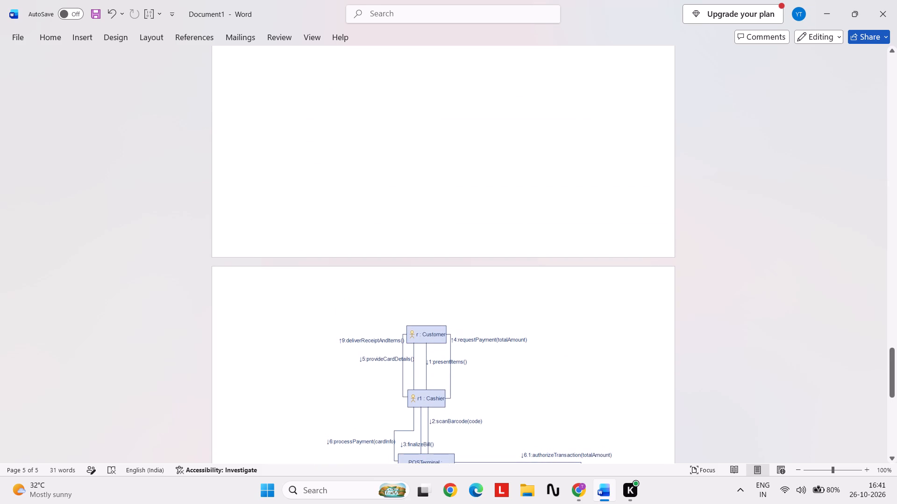
double_click(278, 113)
click(278, 113)
text(co)
text(mmunicatio)
key(shift+n)
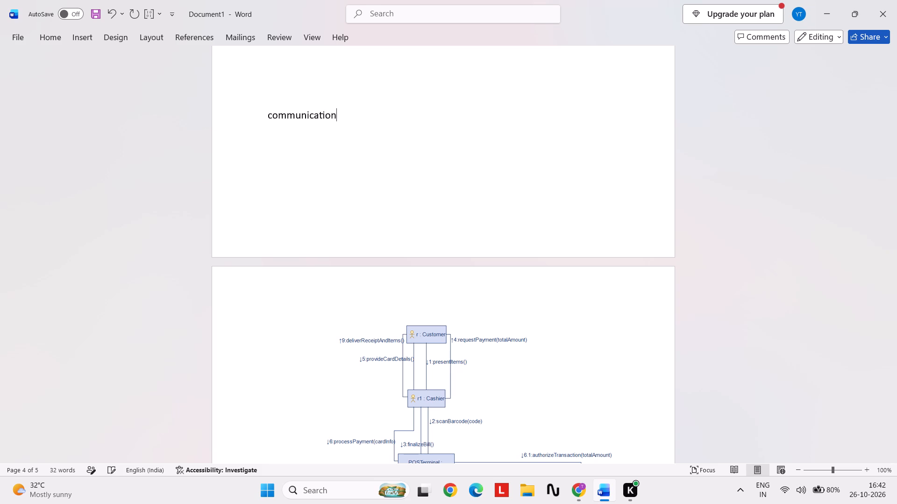
key(BackSpace)
key(BackSpace)
key(BackSpace)
key(BackSpace)
key(BackSpace)
key(BackSpace)
key(BackSpace)
key(BackSpace)
key(BackSpace)
key(BackSpace)
key(BackSpace)
key(BackSpace)
key(BackSpace)
text(COMMUNI)
text(CATION DIAGRA)
key(m)
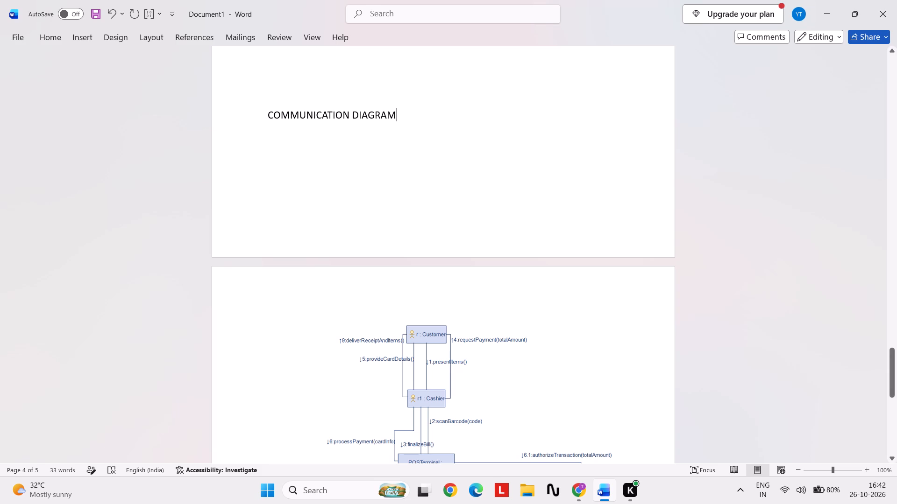
Make the COMMUNICATION DIAGRAM heading bold.
drag(399, 115, 277, 112)
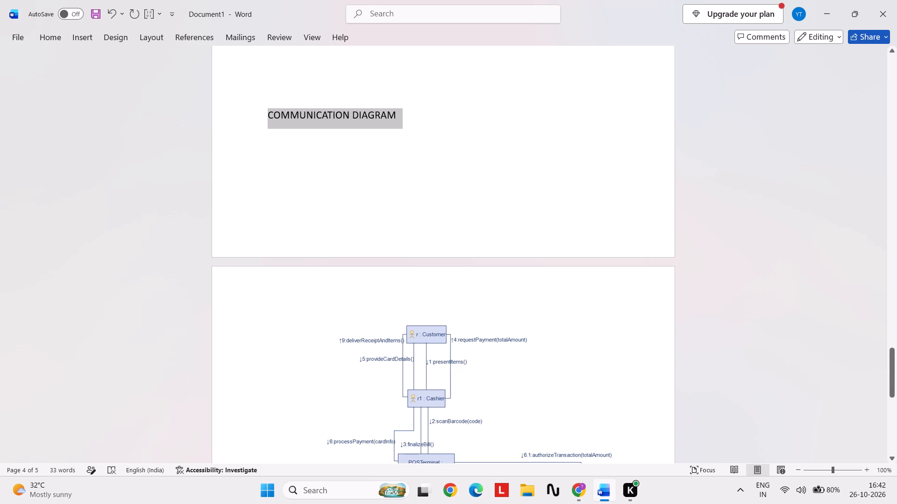
drag(277, 112, 277, 112)
click(286, 91)
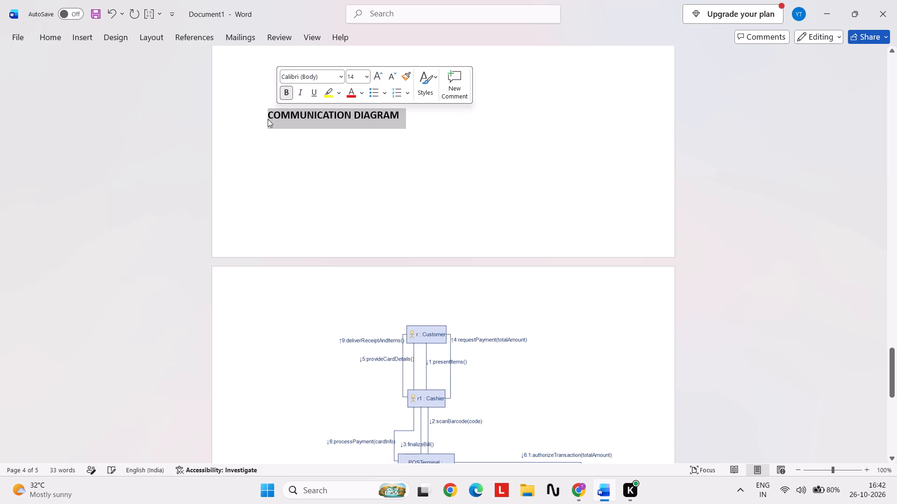
Add four blank lines before the COMMUNICATION DIAGRAM heading so it moves onto page 5 above its picture.
click(268, 119)
key(Return)
key(Return)
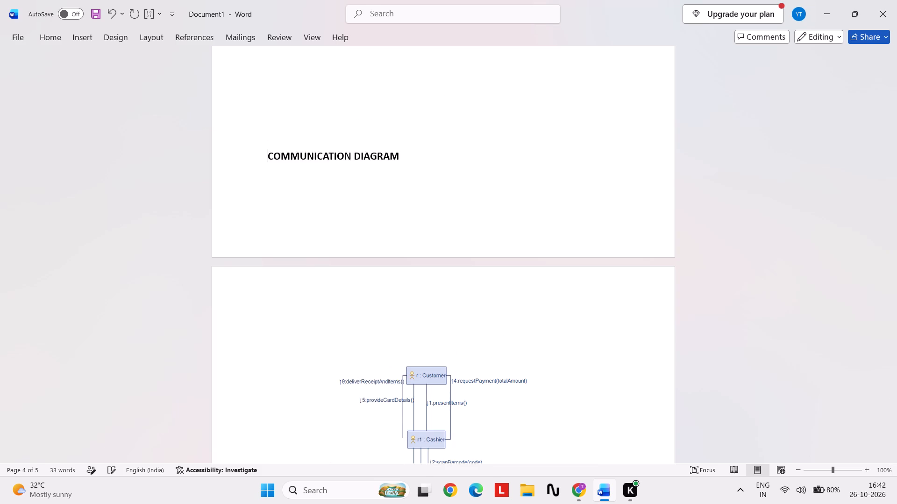
key(Return)
key(Return)
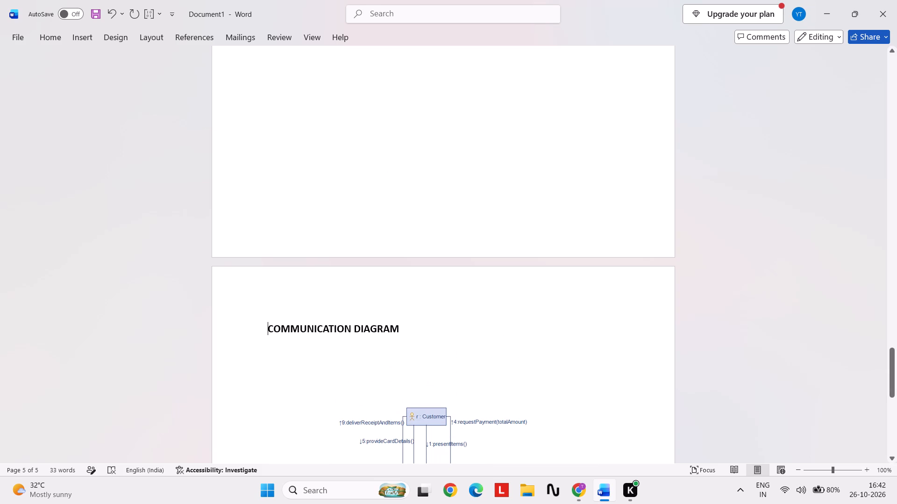
Insert the "retail shop State Machine diagram" picture from Downloads in the blank space below the communication diagram.
scroll(431, 229, down, 13)
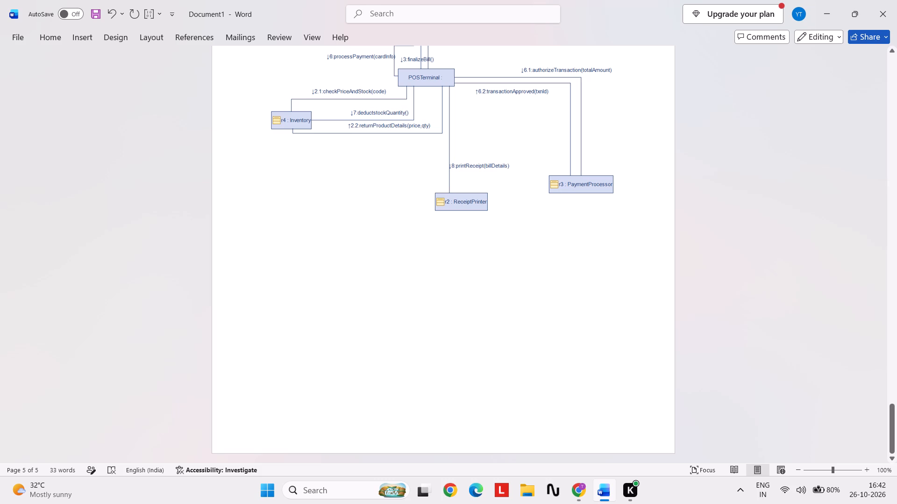
double_click(284, 279)
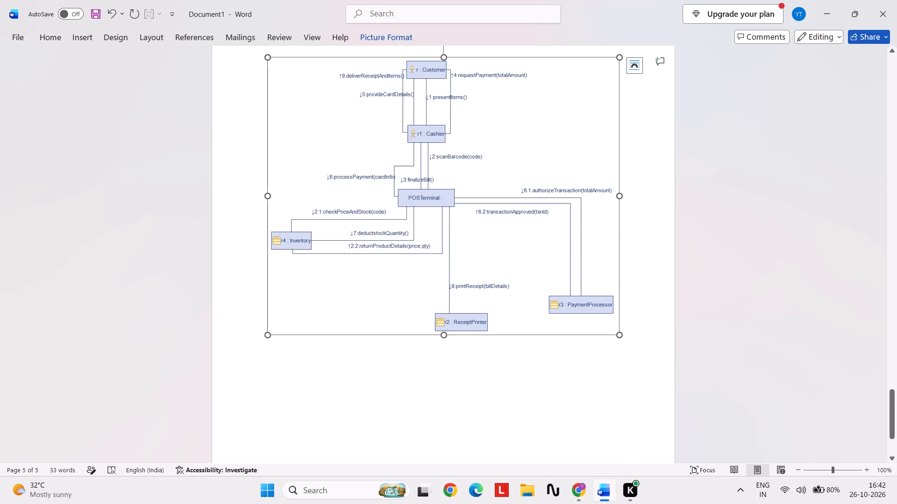
double_click(277, 406)
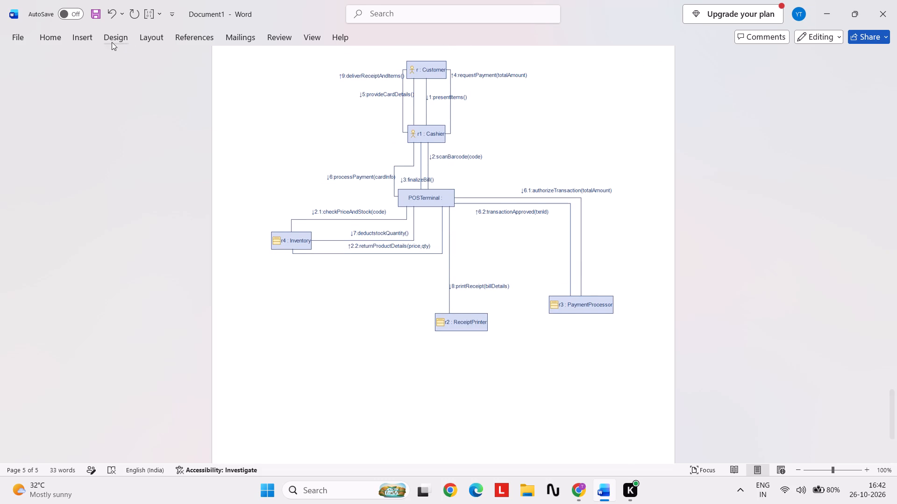
click(79, 37)
click(131, 68)
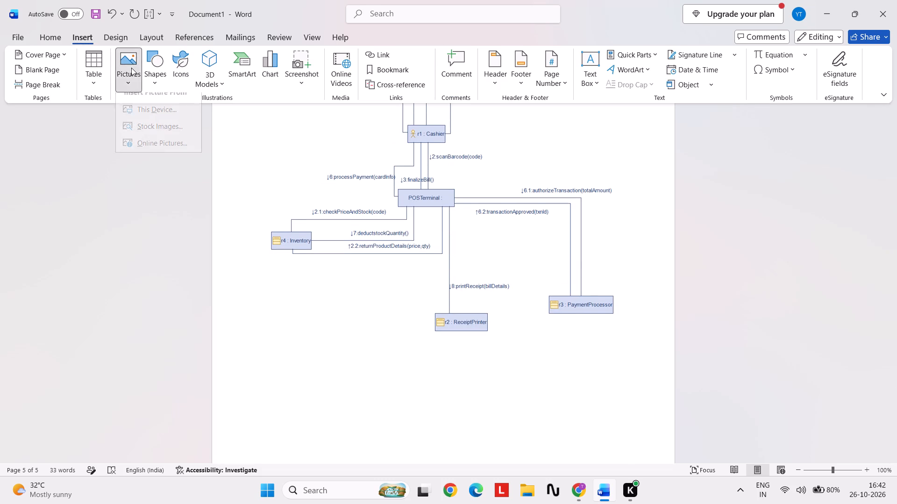
click(151, 118)
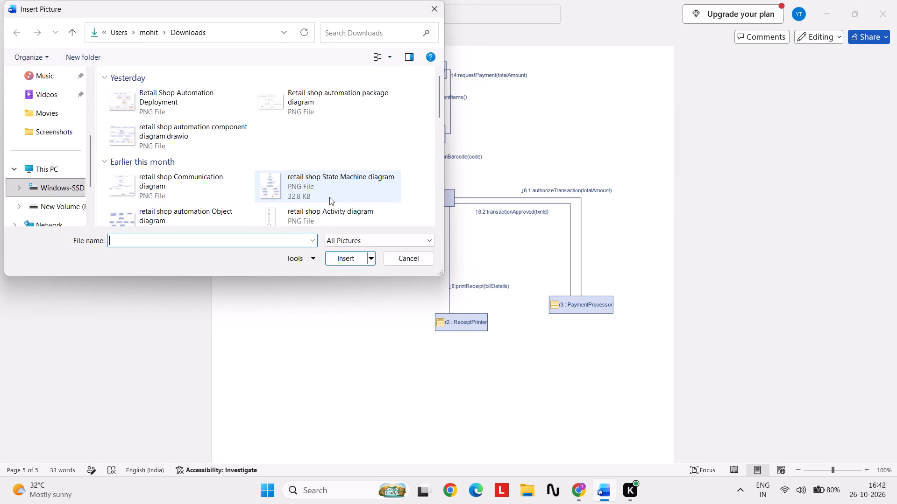
click(307, 189)
click(340, 256)
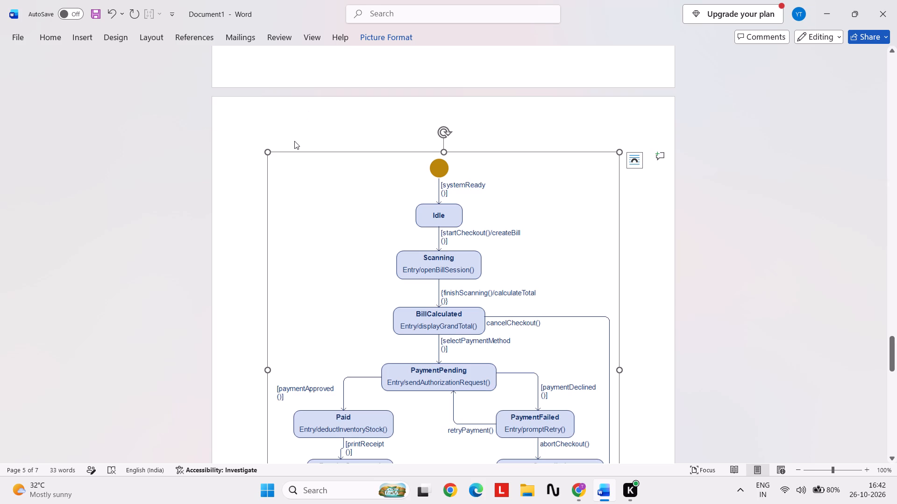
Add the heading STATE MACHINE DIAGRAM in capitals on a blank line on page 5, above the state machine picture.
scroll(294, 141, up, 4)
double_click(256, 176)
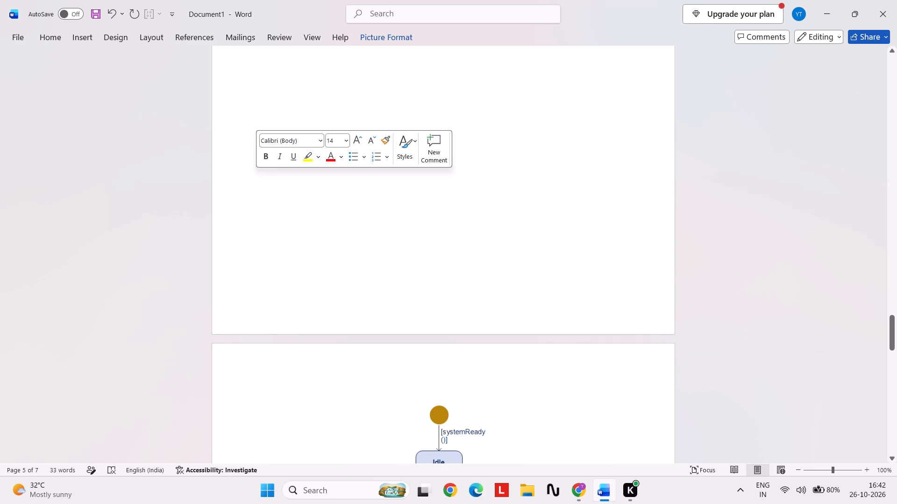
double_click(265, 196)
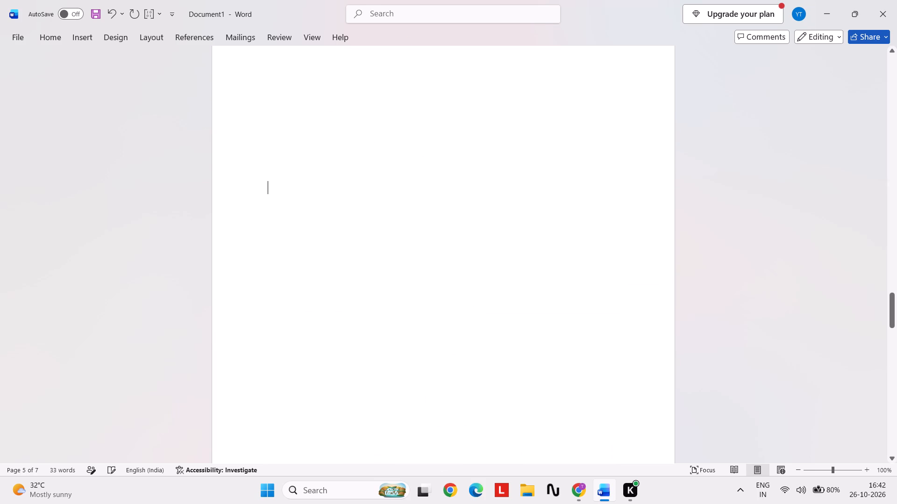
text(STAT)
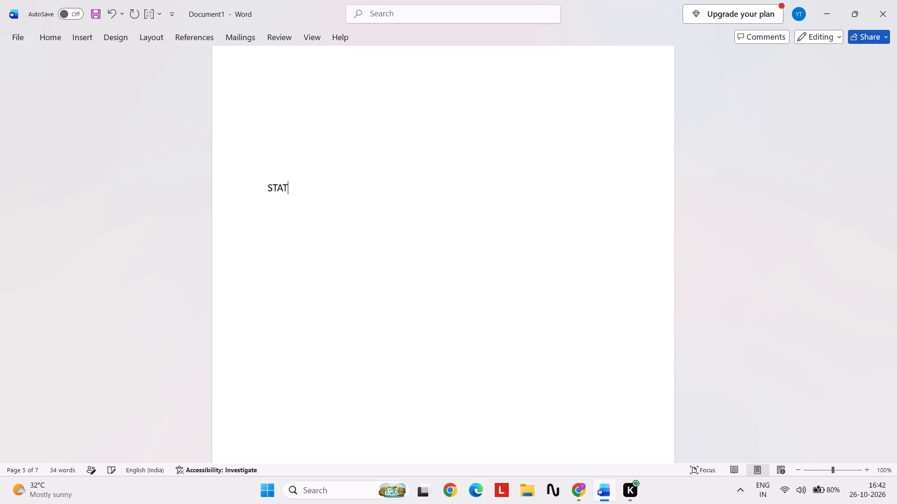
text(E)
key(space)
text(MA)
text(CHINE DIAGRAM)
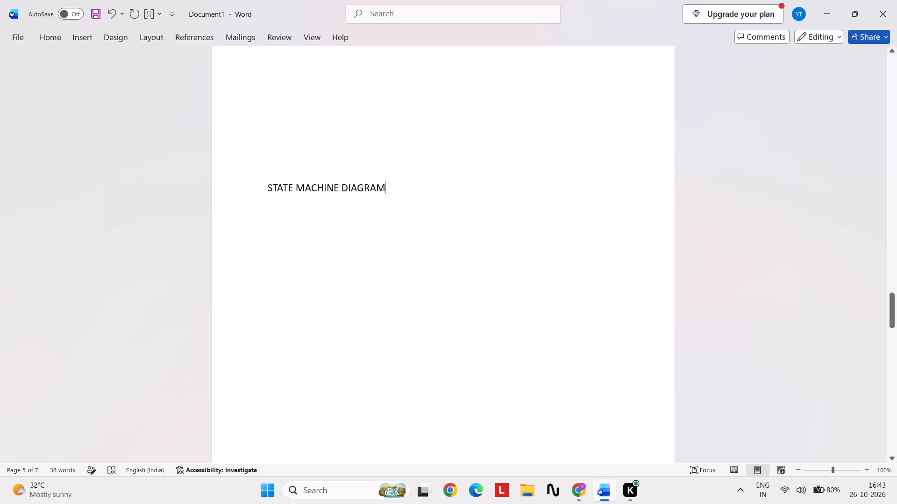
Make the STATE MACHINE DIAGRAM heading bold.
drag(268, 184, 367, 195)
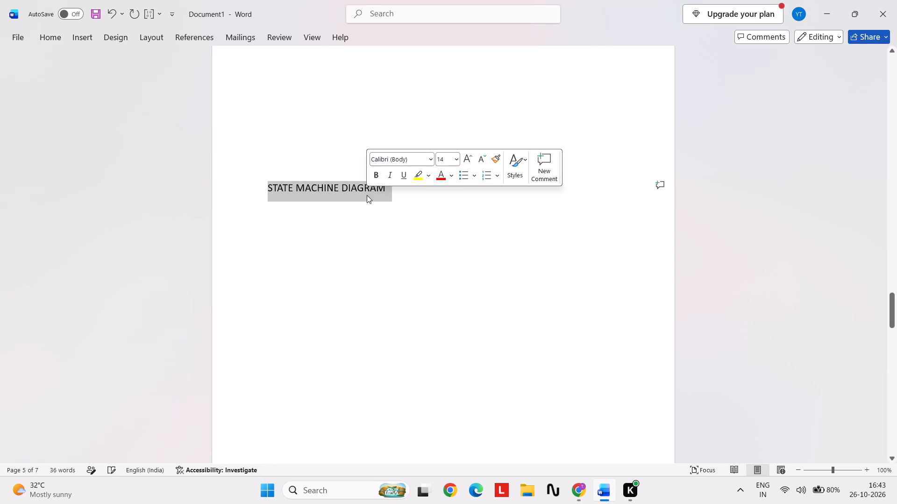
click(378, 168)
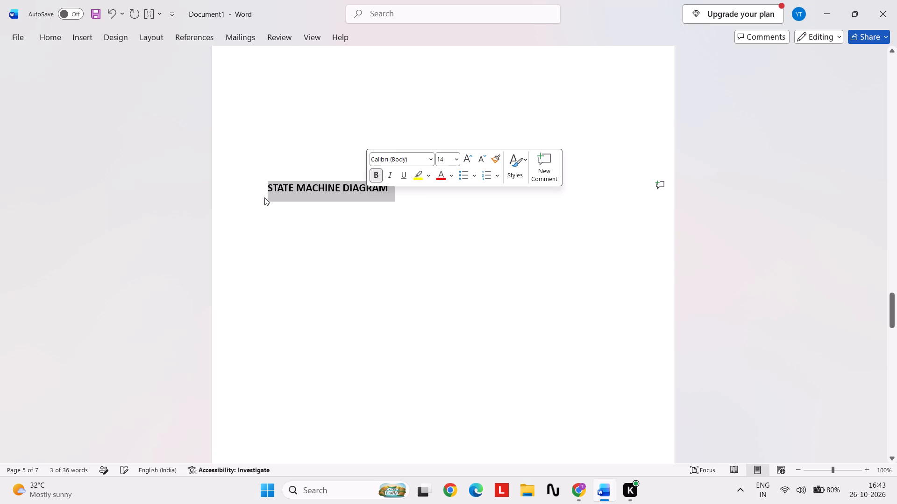
Add 17 blank lines before the STATE MACHINE DIAGRAM heading so it moves to the top of page 6.
click(265, 189)
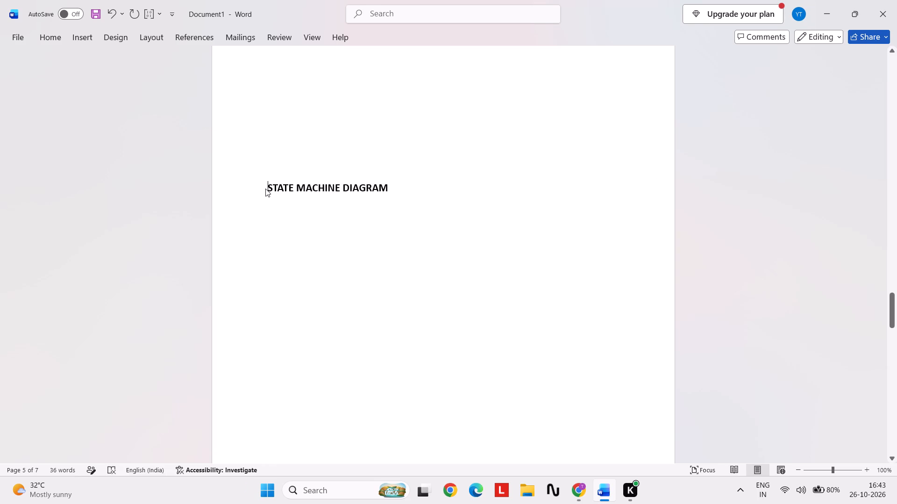
key(Return)
key(Return)
key(Return)
key(Return)
key(Return)
key(Return)
key(Return)
key(Return)
key(Return)
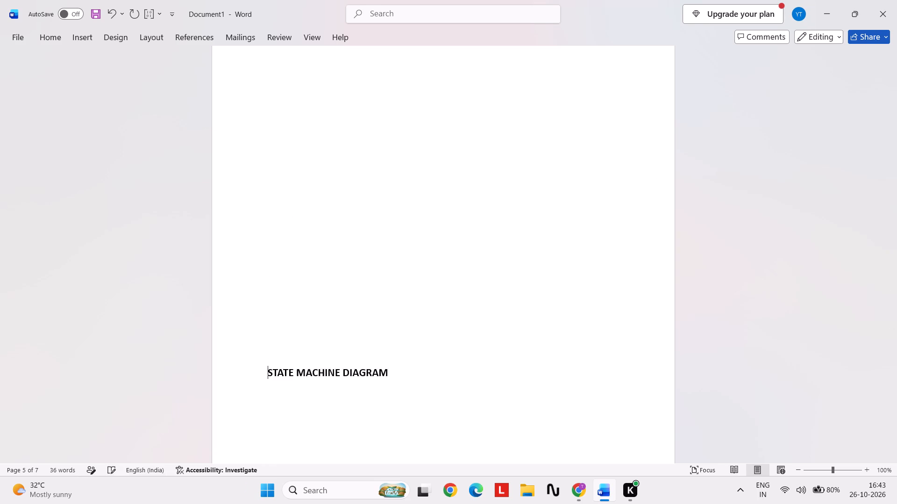
key(Return)
key(Return)
key(Return)
key(Return)
key(Return)
key(Return)
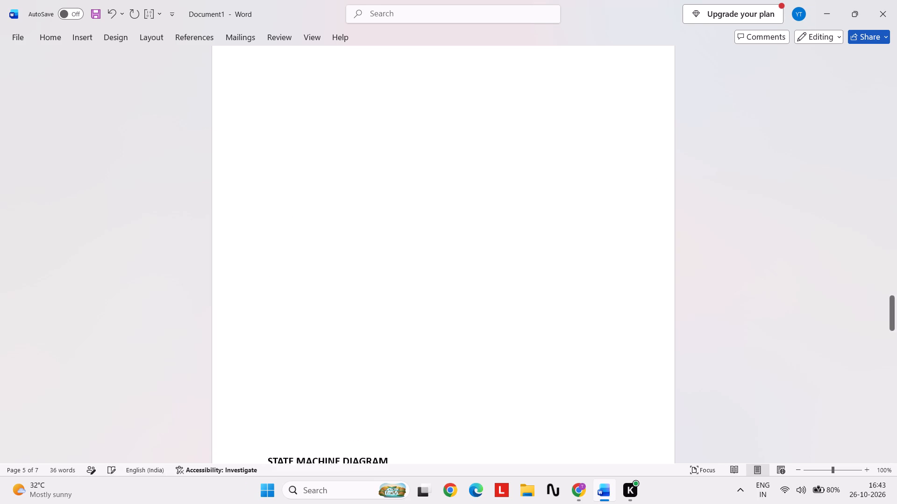
key(Return)
key(Return)
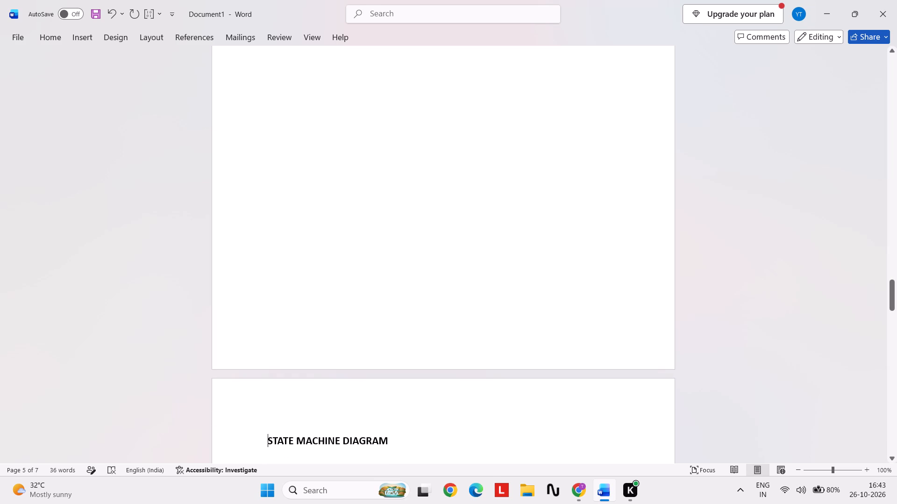
Check where the COMMUNICATION DIAGRAM and STATE MACHINE DIAGRAM headings sit relative to their pictures on the last pages.
scroll(280, 99, up, 6)
scroll(280, 99, down, 6)
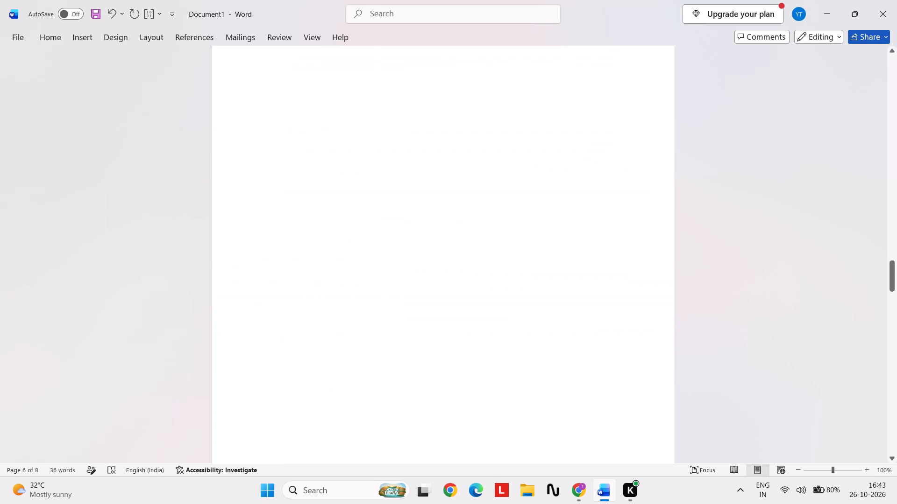
scroll(280, 99, down, 5)
scroll(280, 99, up, 9)
scroll(280, 99, right, 1)
scroll(280, 99, up, 1)
scroll(280, 99, right, 2)
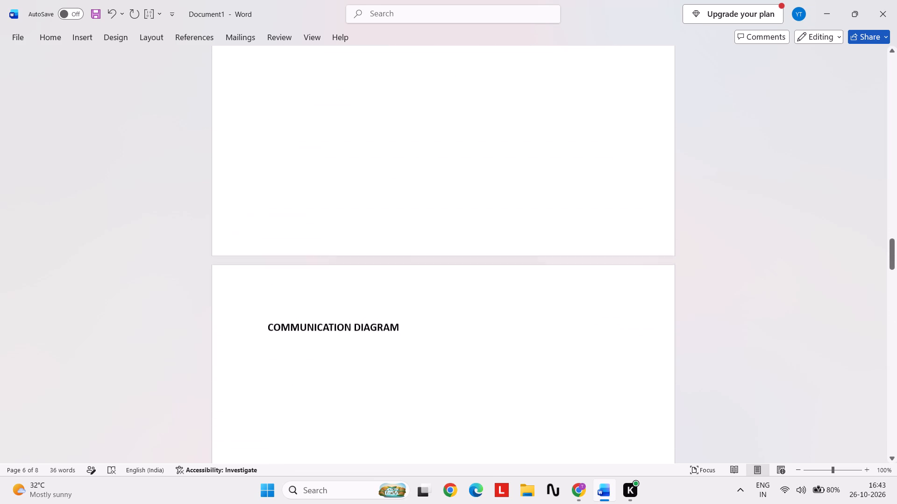
scroll(280, 99, right, 1)
click(339, 159)
scroll(339, 159, down, 5)
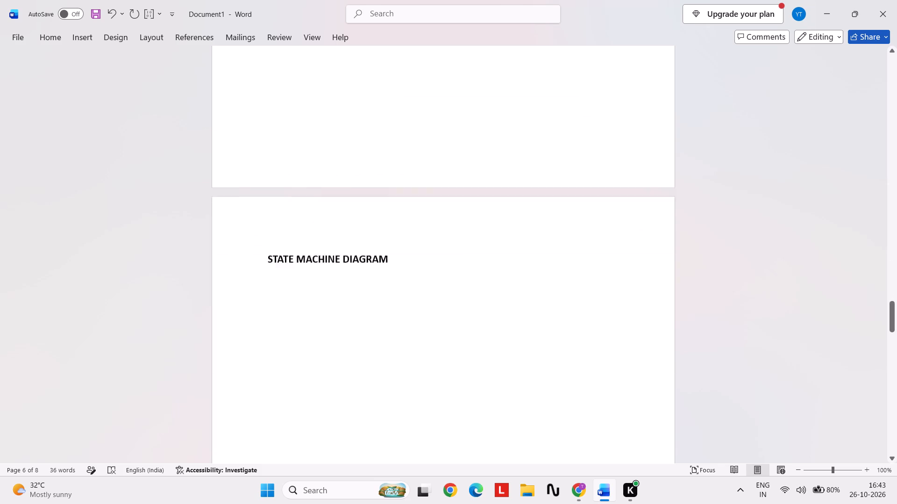
scroll(339, 159, down, 9)
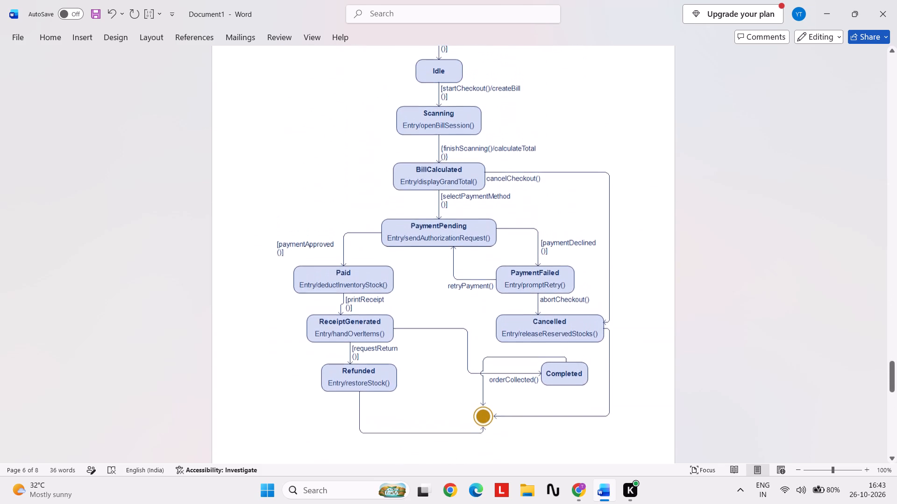
scroll(339, 159, down, 1)
scroll(339, 159, up, 1)
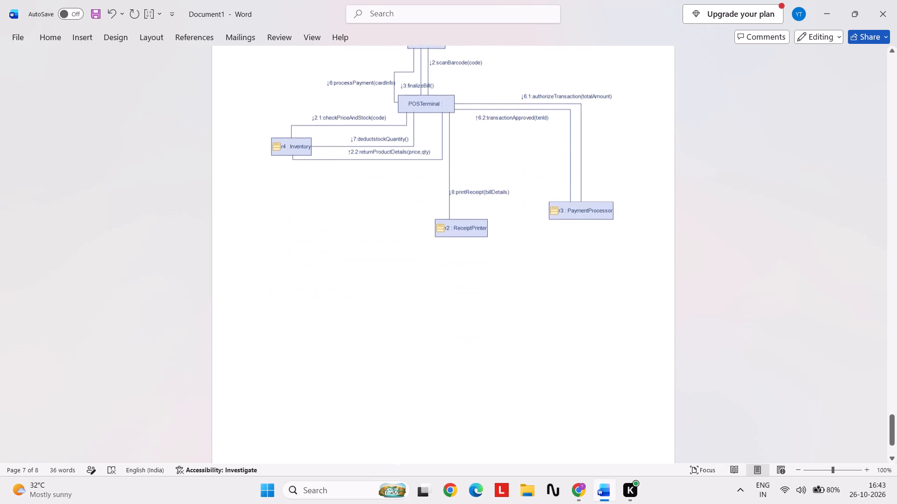
scroll(339, 159, up, 3)
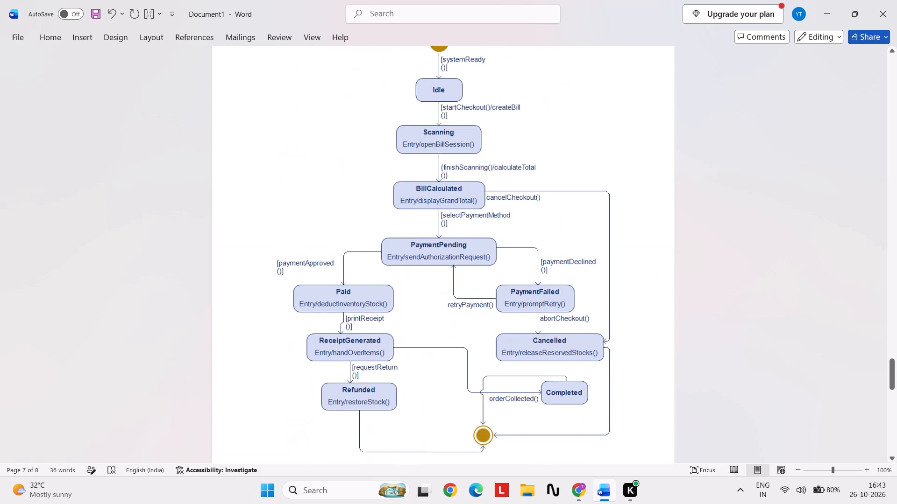
scroll(339, 159, up, 4)
click(339, 159)
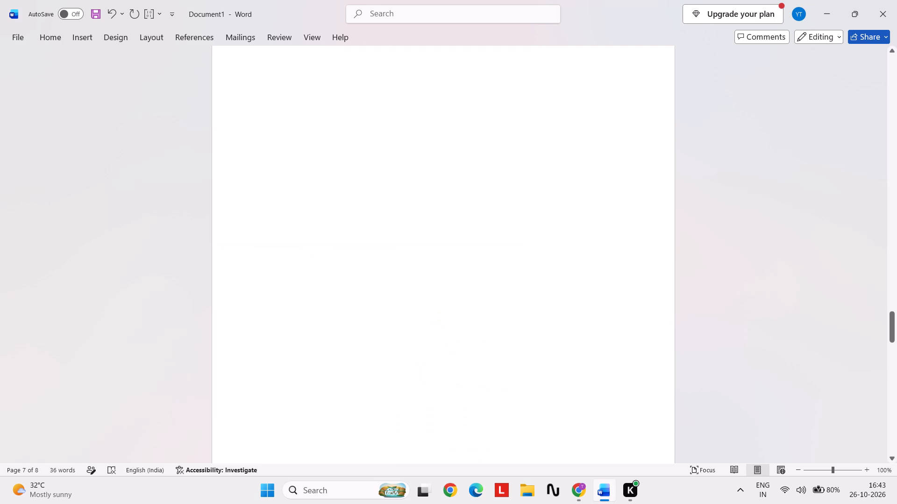
scroll(339, 159, up, 2)
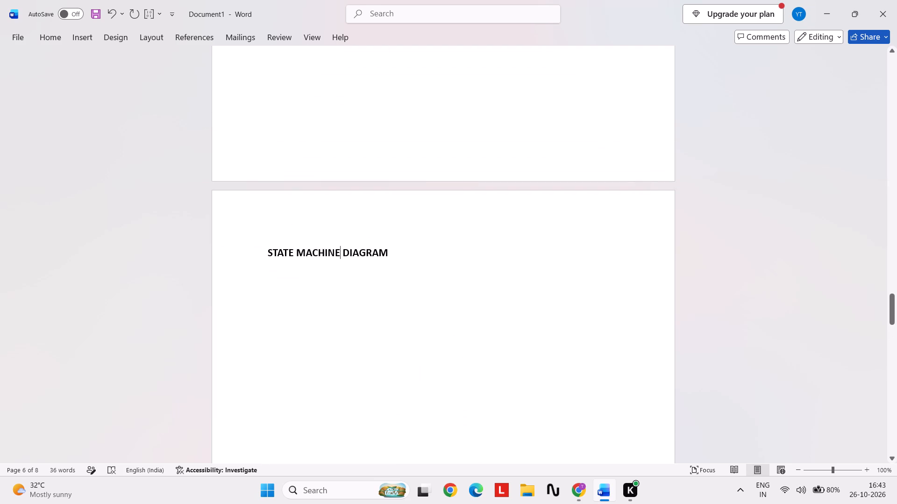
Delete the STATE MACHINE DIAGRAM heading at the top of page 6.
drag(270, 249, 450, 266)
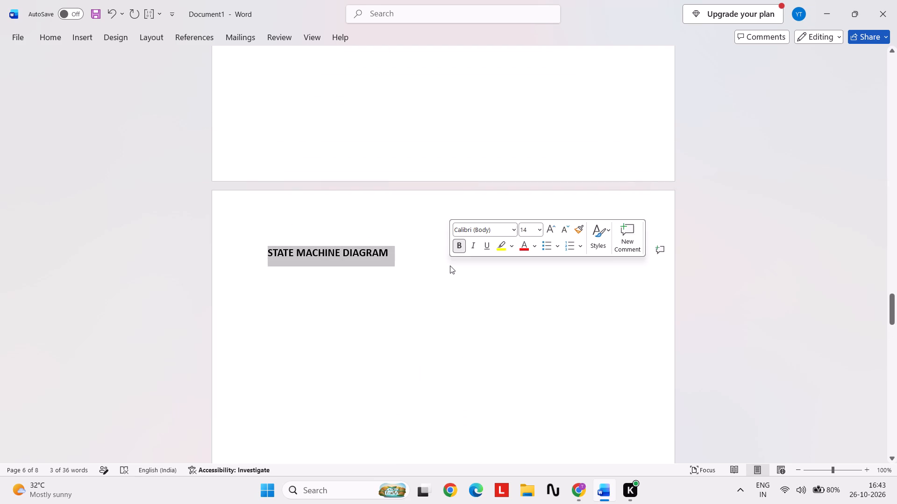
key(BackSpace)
Delete the COMMUNICATION DIAGRAM heading at the top of page 5 together with the blank line before it.
scroll(395, 111, up, 5)
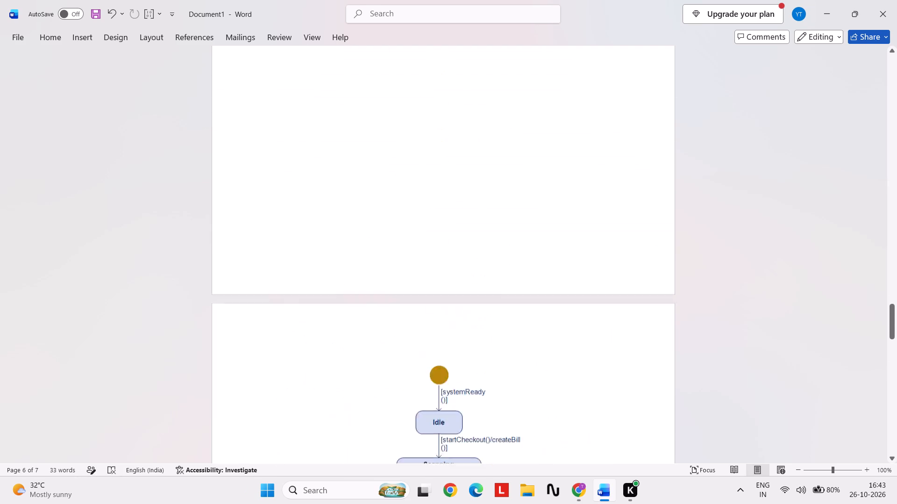
scroll(395, 111, up, 2)
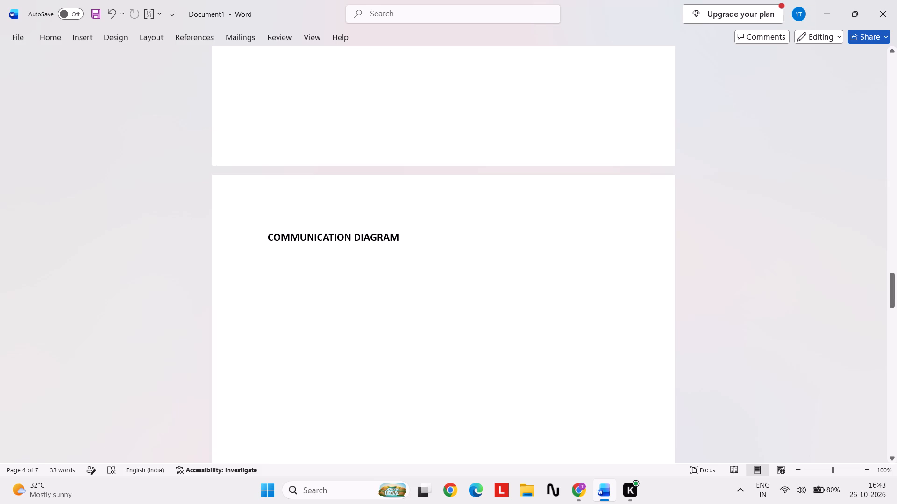
drag(267, 233, 452, 237)
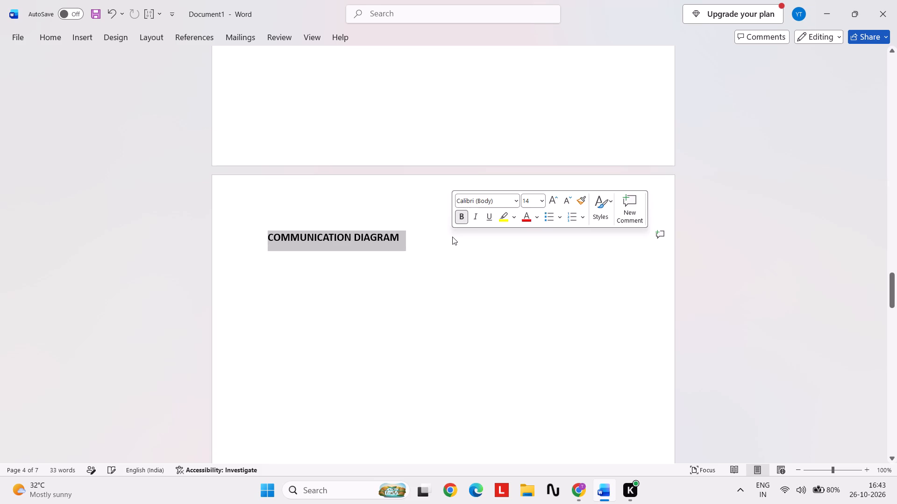
key(BackSpace)
key(BackSpace)
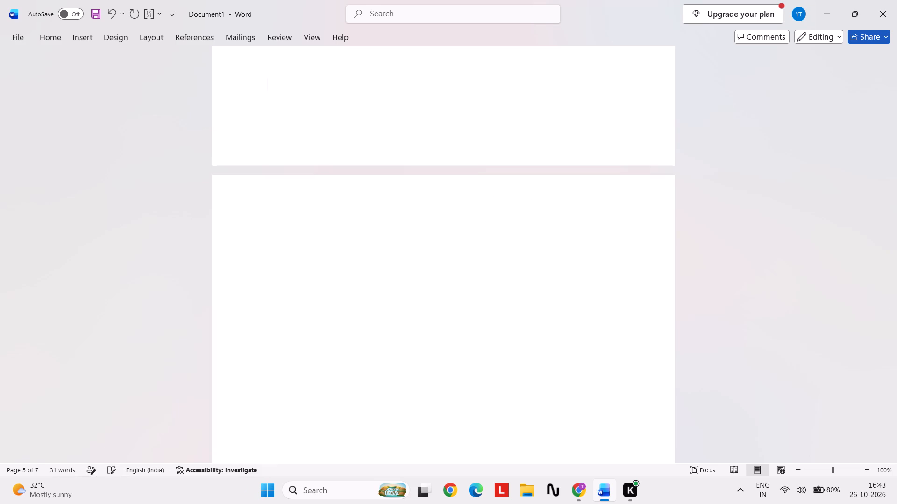
Review the order of the state machine and communication pictures and the blank space before them.
scroll(436, 336, down, 5)
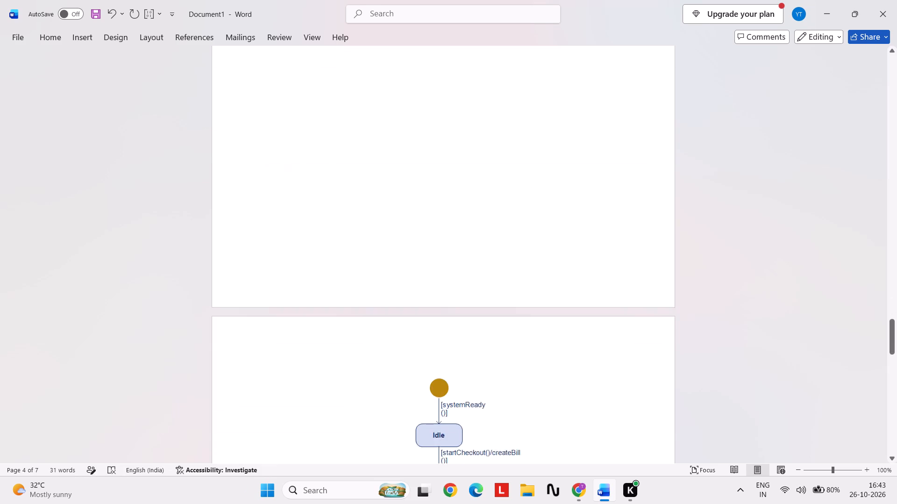
scroll(436, 336, down, 4)
scroll(436, 336, up, 8)
scroll(436, 336, down, 11)
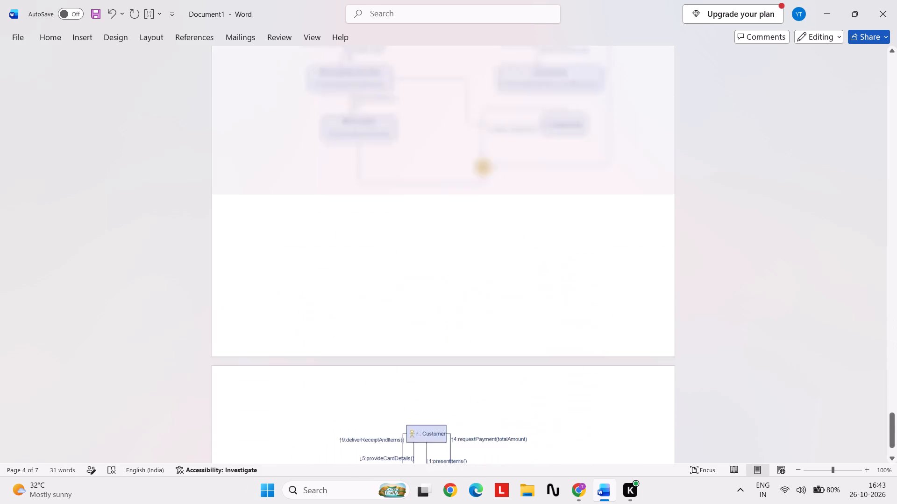
scroll(436, 336, down, 1)
scroll(436, 336, up, 15)
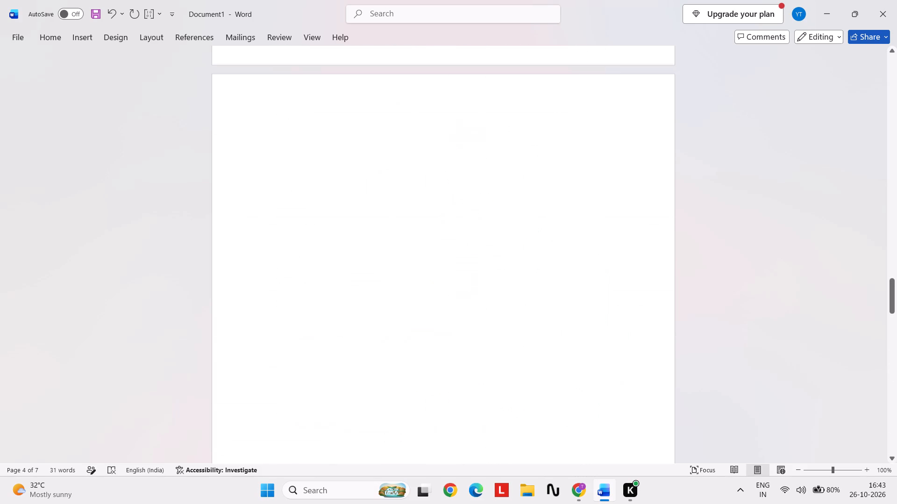
scroll(436, 336, right, 1)
scroll(436, 336, up, 1)
scroll(436, 336, down, 1)
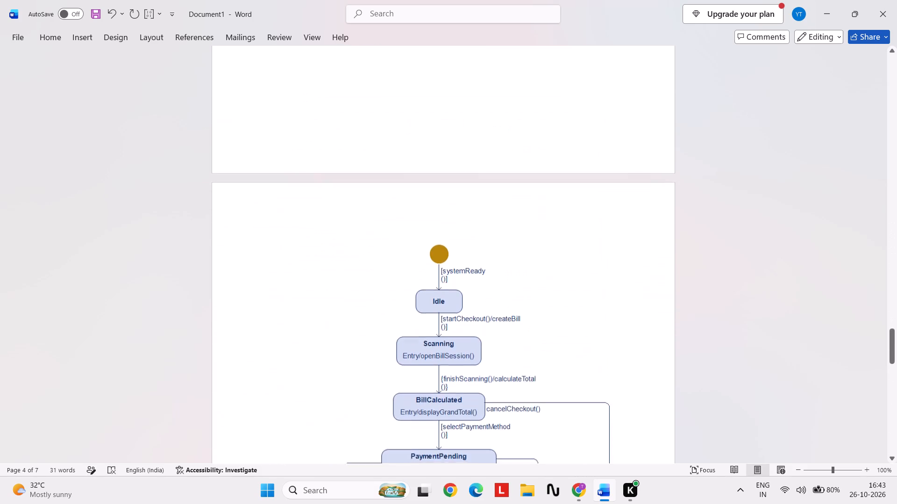
scroll(436, 336, down, 1)
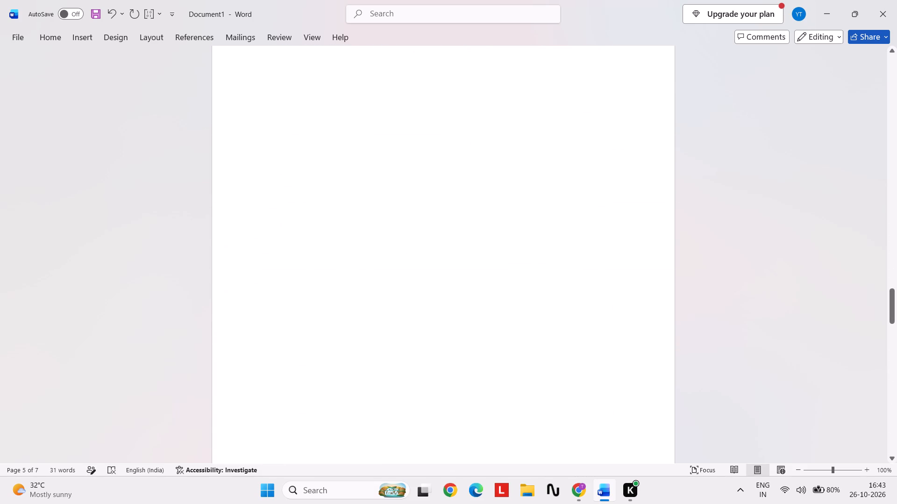
Remove the blank lines from the top of page 5 back to the picture on page 4, leaving one new line below it.
double_click(320, 131)
key(BackSpace)
key(BackSpace)
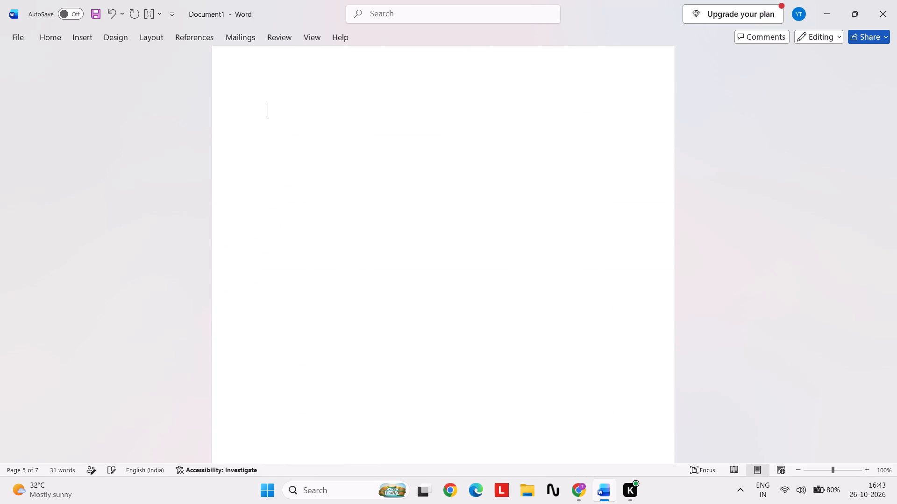
key(BackSpace)
key(BackSpace)
key(BackSpace)
key(BackSpace)
key(BackSpace)
key(BackSpace)
key(BackSpace)
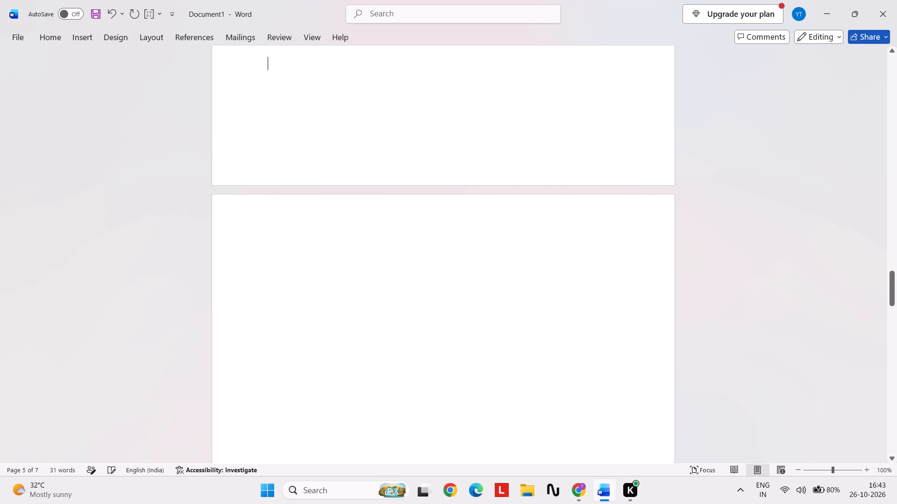
key(BackSpace)
key(BackSpace)
key(BackSpace)
key(BackSpace)
key(BackSpace)
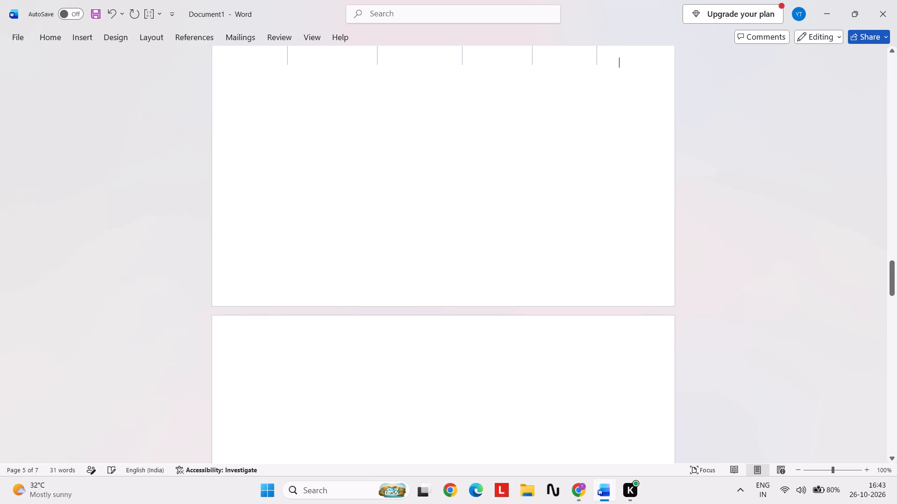
key(Return)
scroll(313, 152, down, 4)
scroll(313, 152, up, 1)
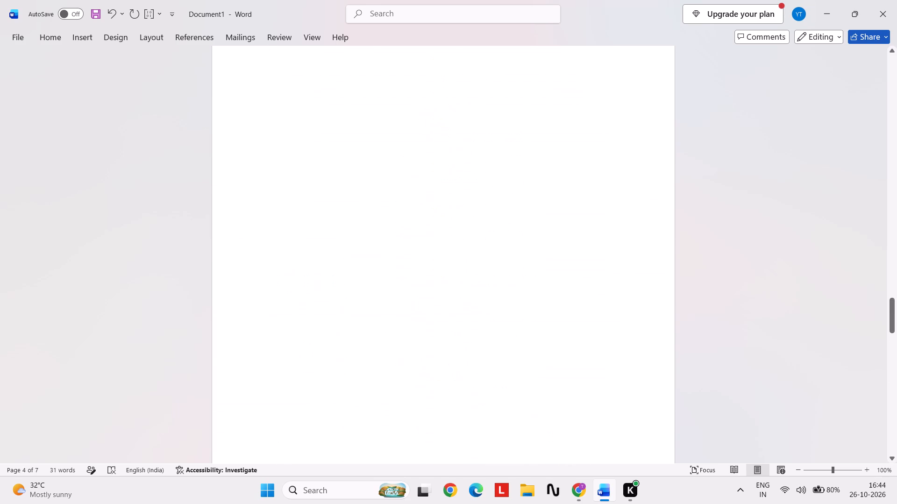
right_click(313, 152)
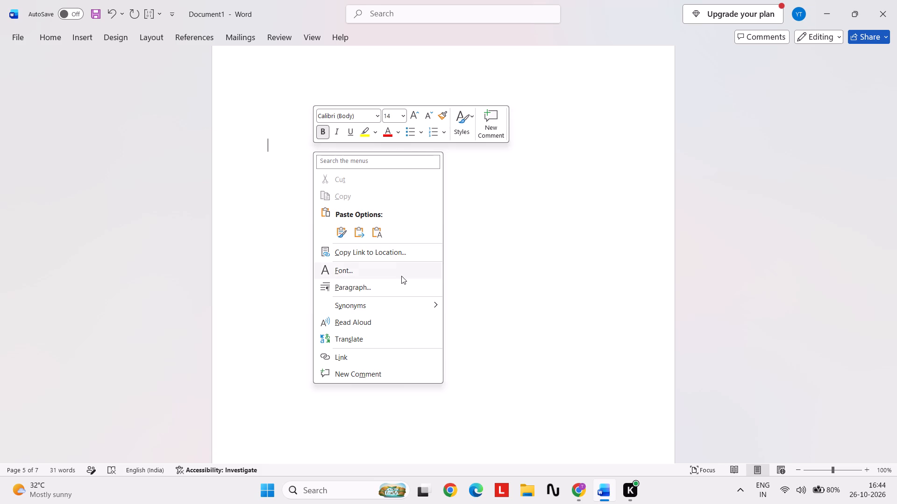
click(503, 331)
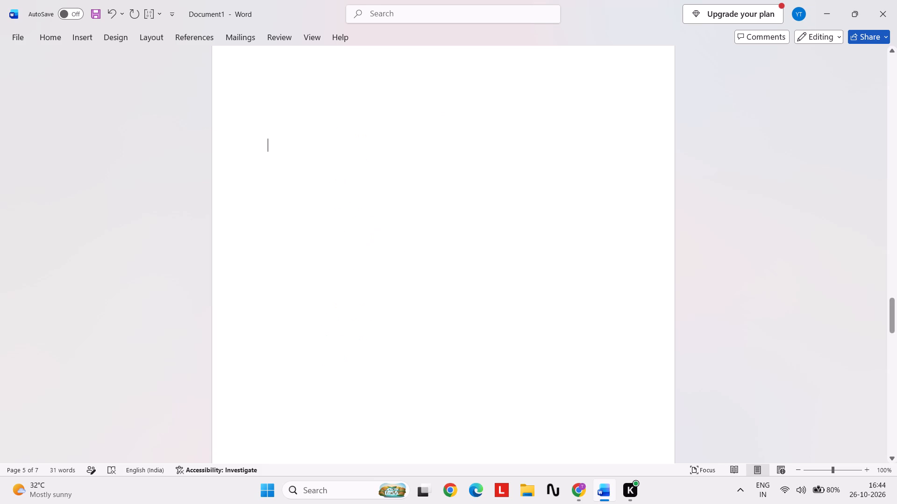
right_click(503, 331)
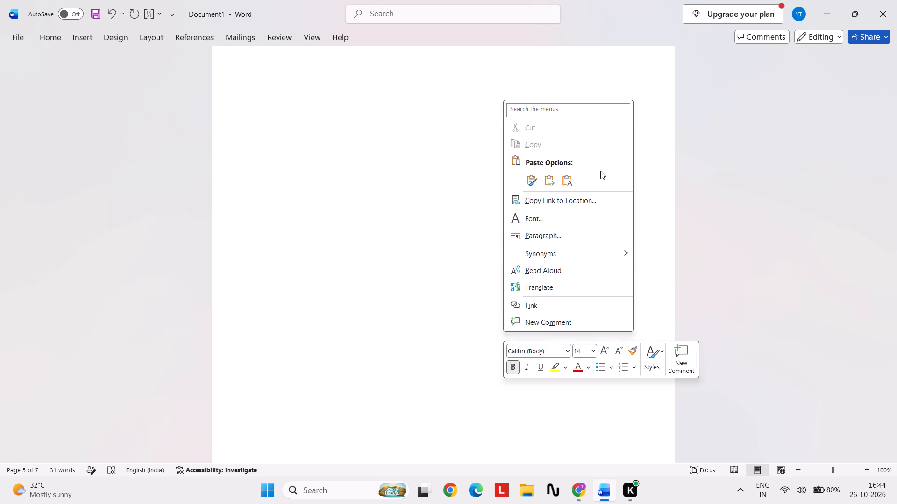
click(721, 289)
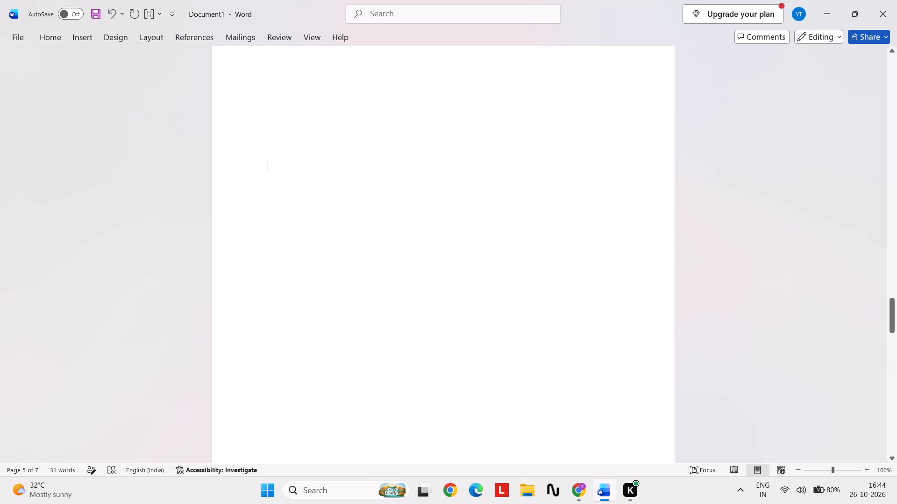
Delete the state machine diagram picture at the top of page 6.
scroll(569, 349, down, 3)
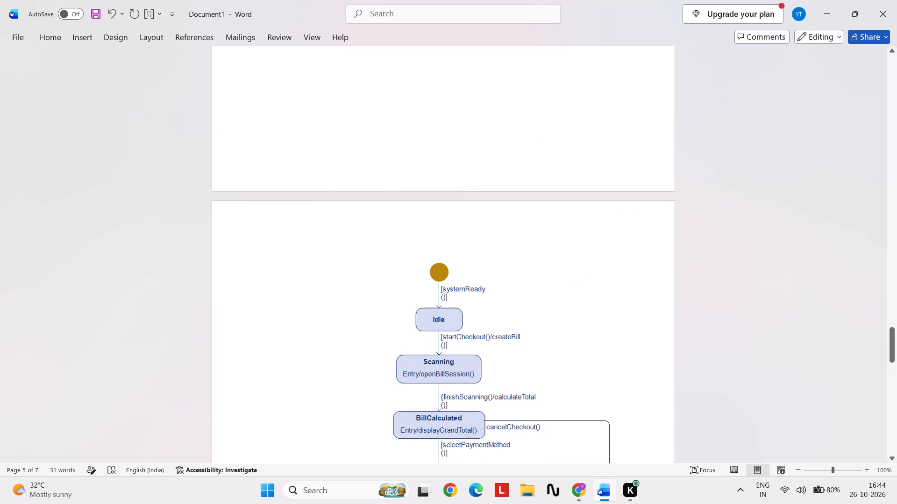
click(280, 241)
double_click(280, 241)
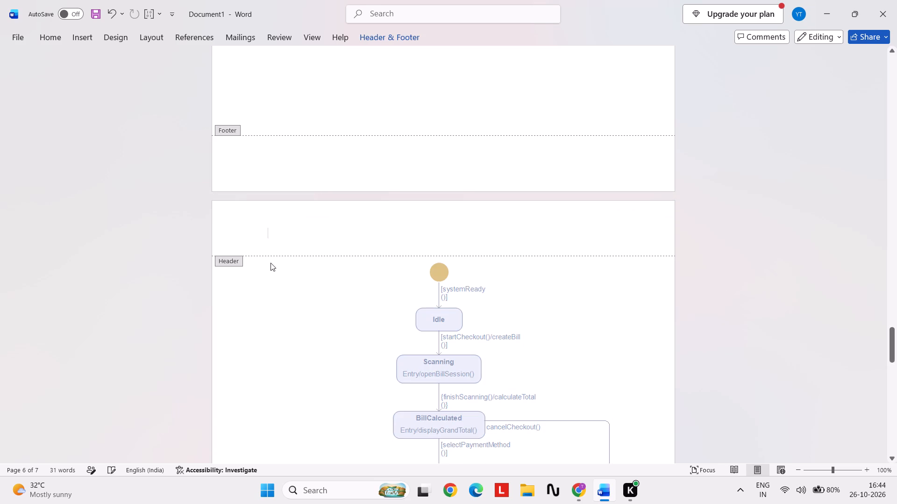
double_click(270, 265)
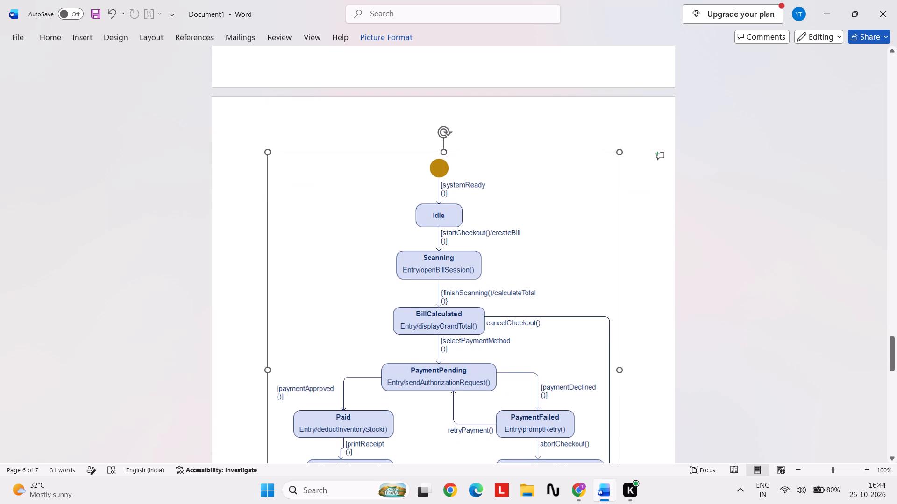
double_click(260, 135)
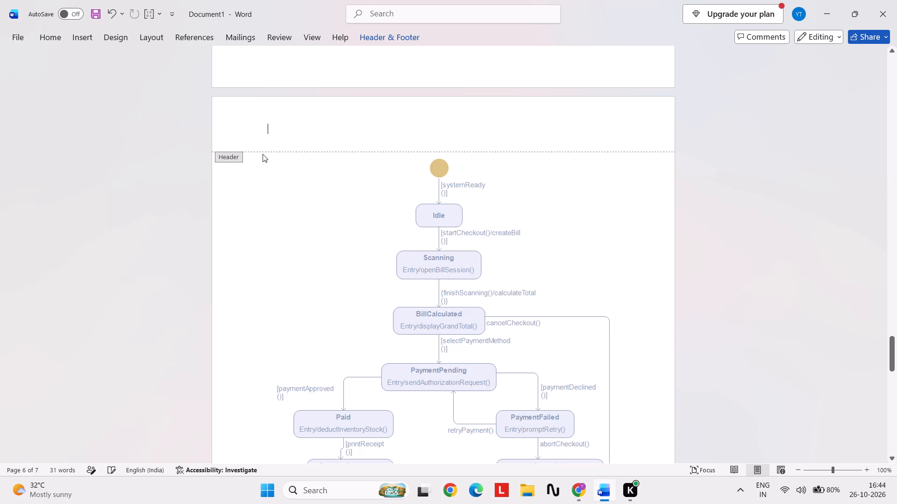
double_click(259, 166)
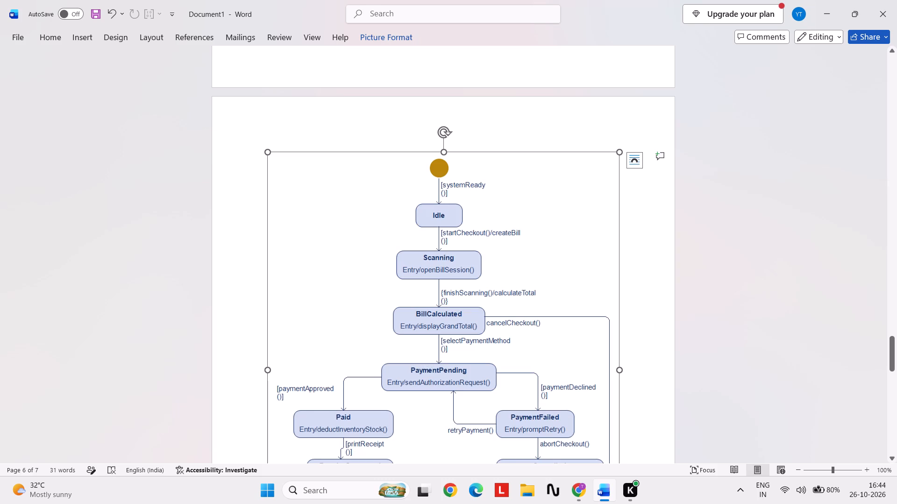
double_click(259, 166)
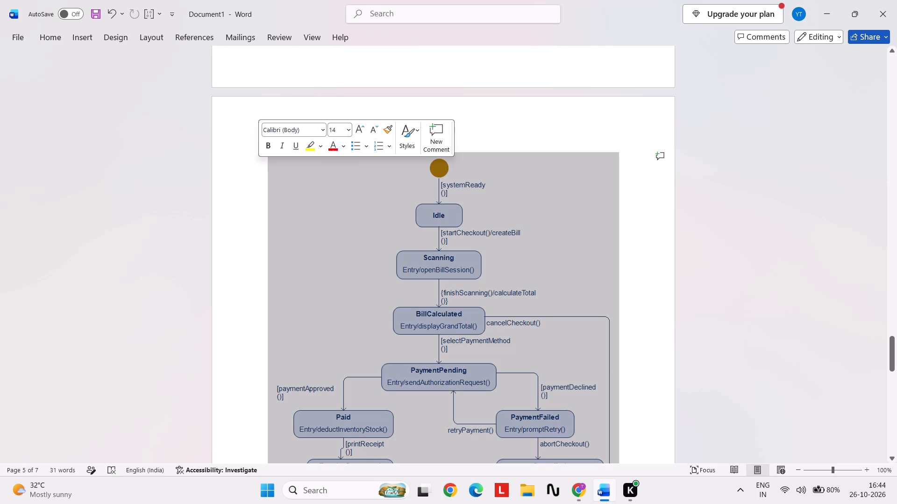
double_click(262, 164)
double_click(262, 164)
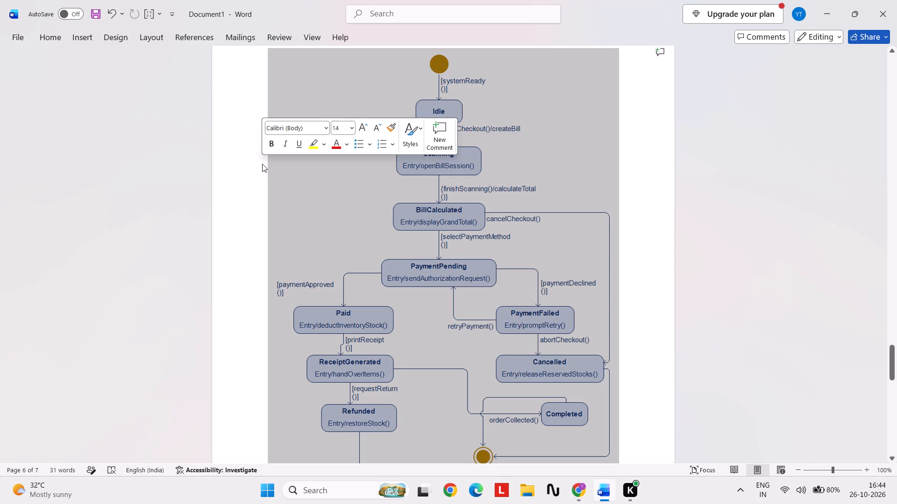
key(Delete)
key(Delete)
key(Delete)
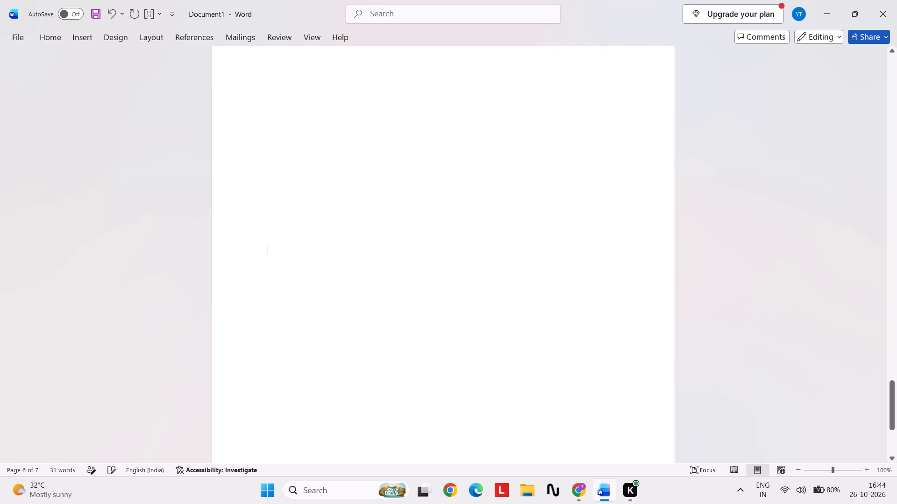
Delete all remaining content and blank lines after the sequence diagram, so that the document ends on page 4.
key(Delete)
key(Delete)
key(Delete)
key(Delete)
key(Delete)
key(Delete)
key(Delete)
key(Delete)
key(Delete)
key(Delete)
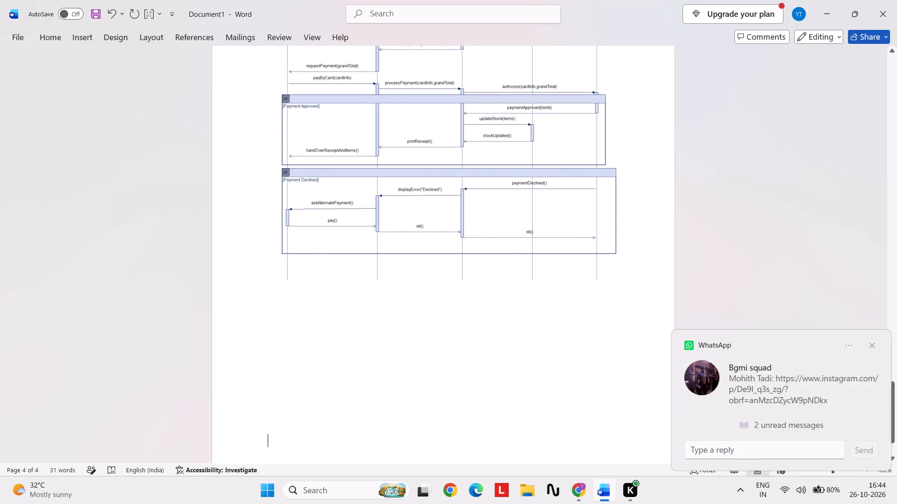
Dismiss the message notification and check the end of the document around the sequence diagram on page 4.
scroll(334, 276, down, 17)
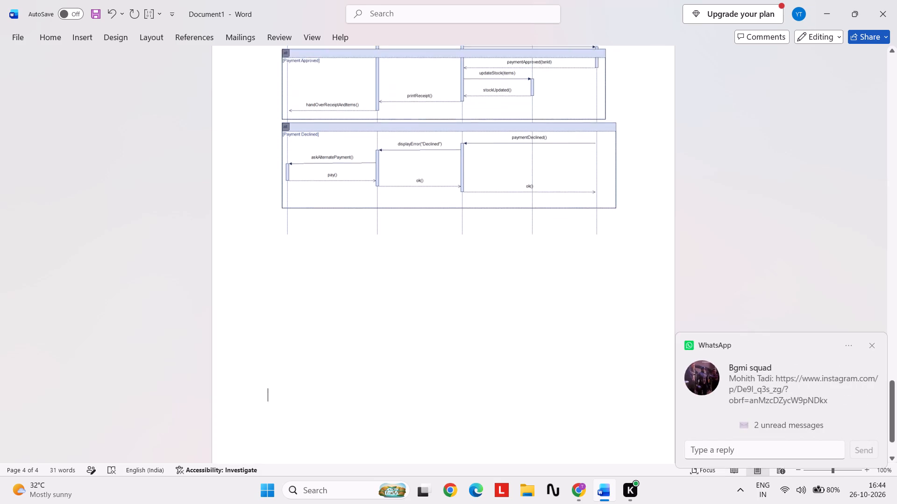
scroll(334, 276, down, 15)
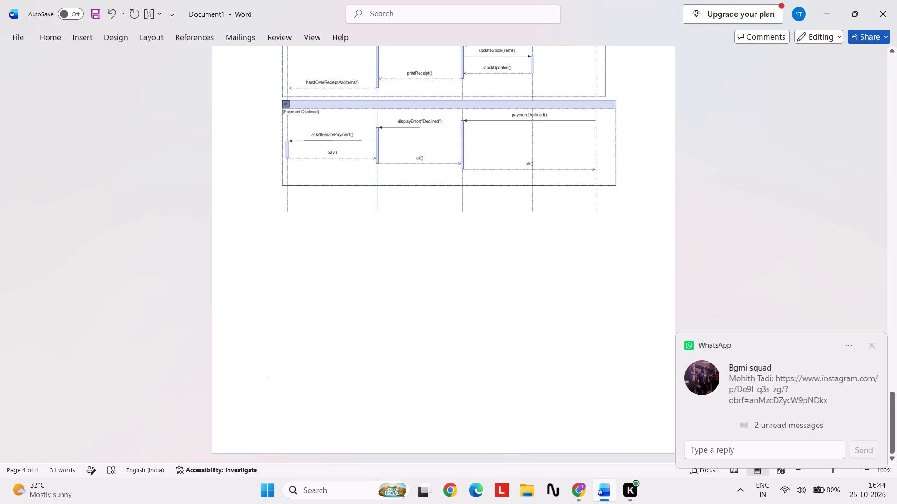
click(872, 349)
scroll(420, 295, down, 1)
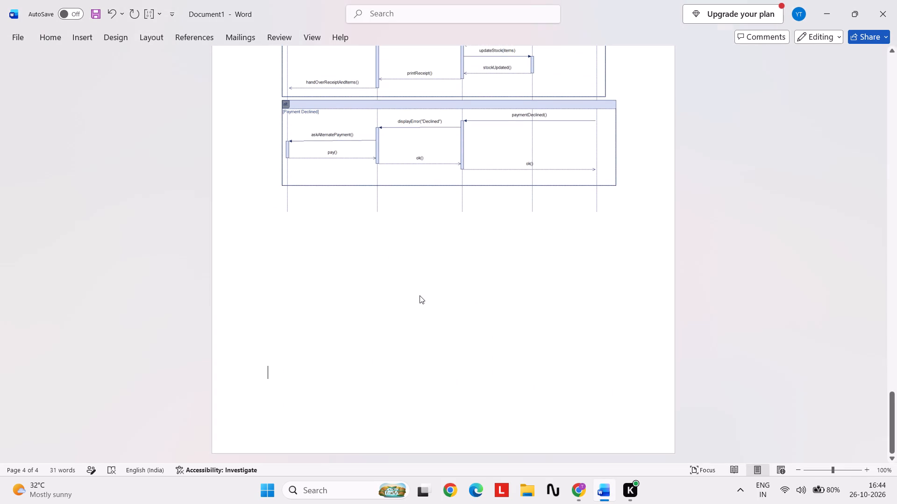
scroll(420, 295, down, 5)
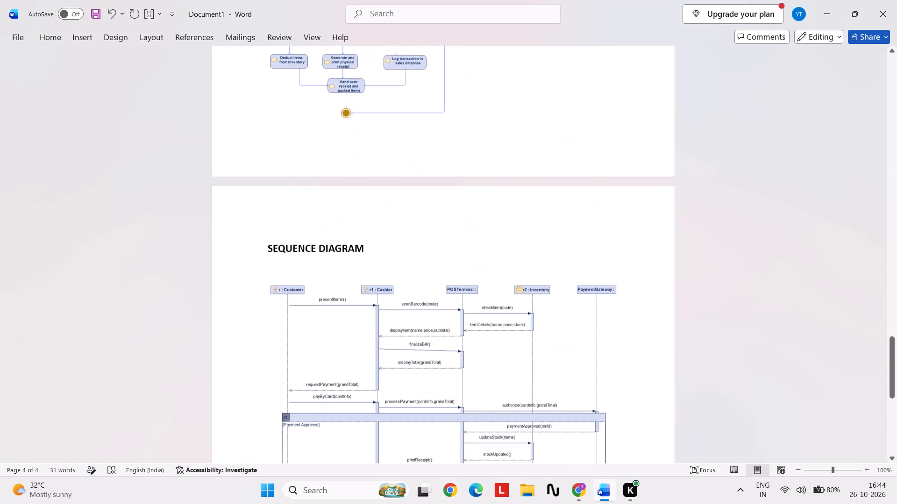
scroll(420, 295, down, 2)
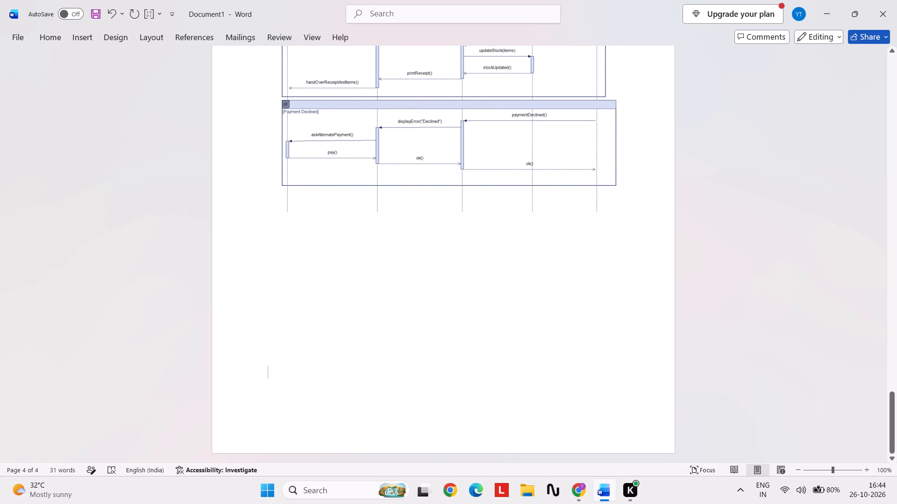
Add one new line after the sequence diagram to start a blank page 5.
key(Return)
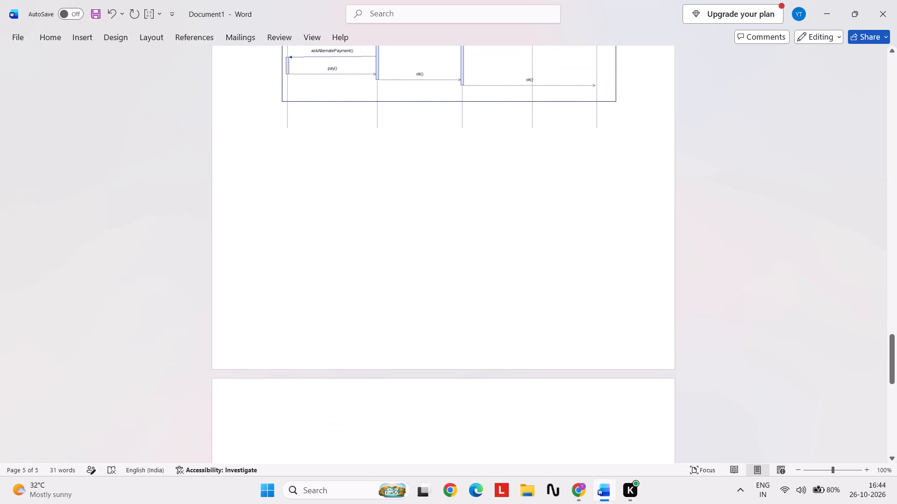
scroll(353, 324, up, 4)
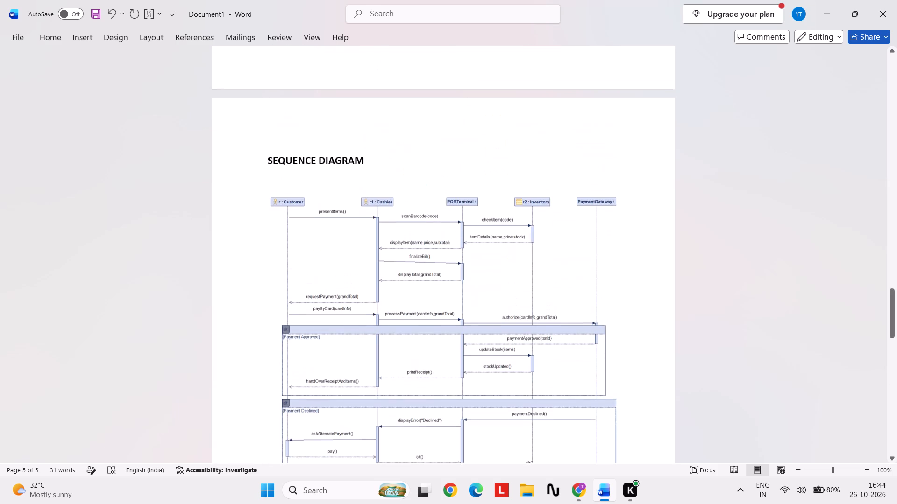
scroll(353, 324, down, 5)
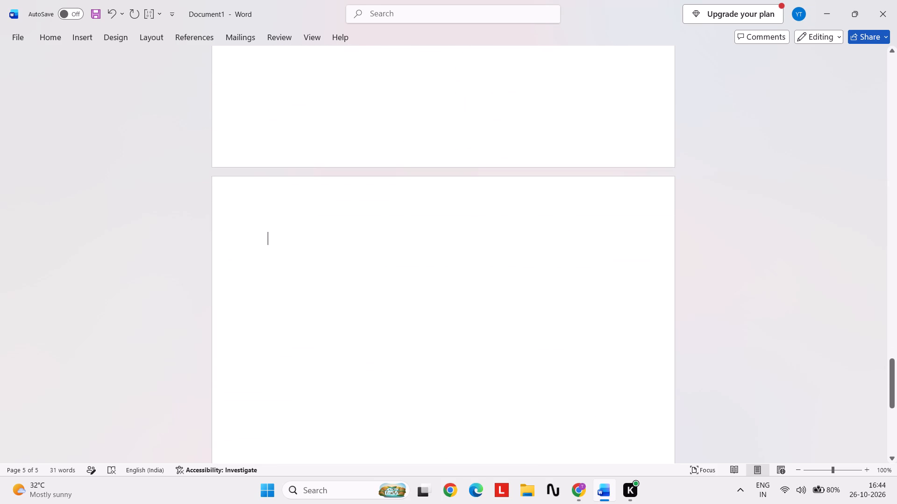
Undo the earlier edits back to the point before the communication heading and picture were added below the sequence diagram on page 4.
key(ctrl+z)
key(ctrl+z)
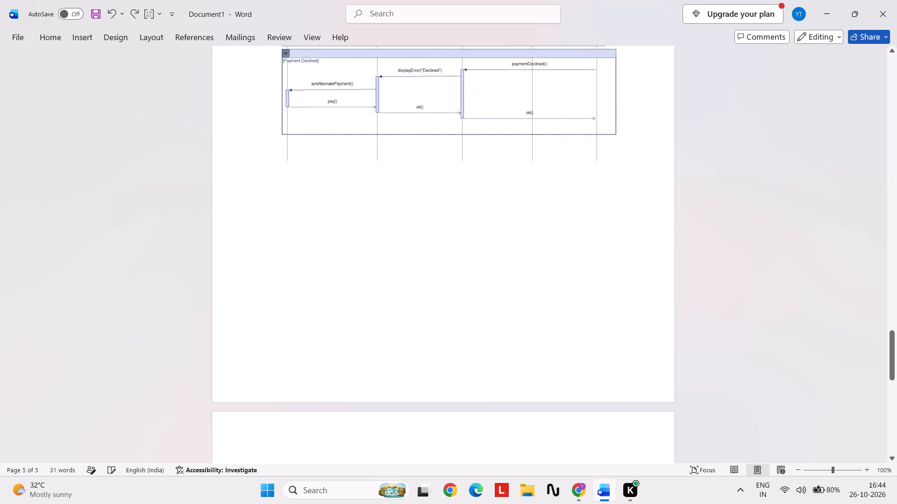
key(ctrl+z)
key(ctrl+z)
key(ctrl+z)
key(ctrl+z)
key(ctrl+z)
key(ctrl+z)
key(ctrl+z)
key(ctrl+z)
key(ctrl+z)
key(ctrl+z)
key(ctrl+z)
key(ctrl+z)
key(ctrl+z)
key(ctrl+z)
key(ctrl+z)
key(ctrl+z)
key(ctrl+z)
key(ctrl+z)
key(ctrl+z)
key(ctrl+z)
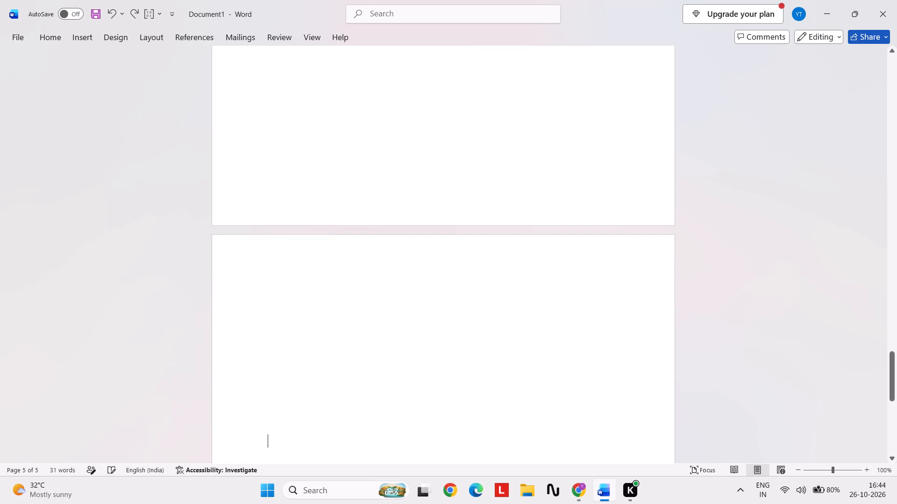
key(ctrl+z)
key(ctrl+z)
key(ctrl+z)
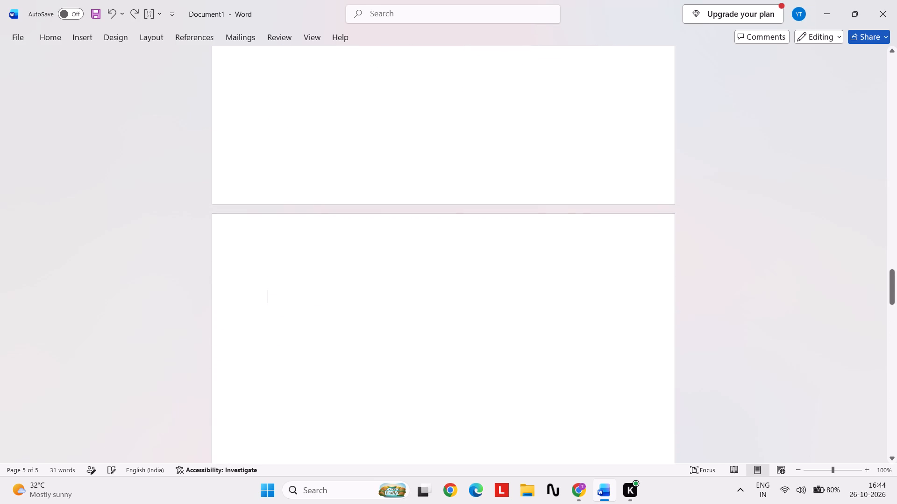
key(ctrl+z)
key(ctrl+z)
key(ctrl+z)
key(ctrl+z)
key(ctrl+z)
key(ctrl+z)
key(ctrl+z)
key(ctrl+z)
key(ctrl+z)
key(ctrl+z)
key(ctrl+z)
key(ctrl+z)
key(ctrl+z)
key(ctrl+z)
key(ctrl+z)
key(ctrl+z)
key(ctrl+z)
key(ctrl+z)
key(ctrl+z)
key(ctrl+z)
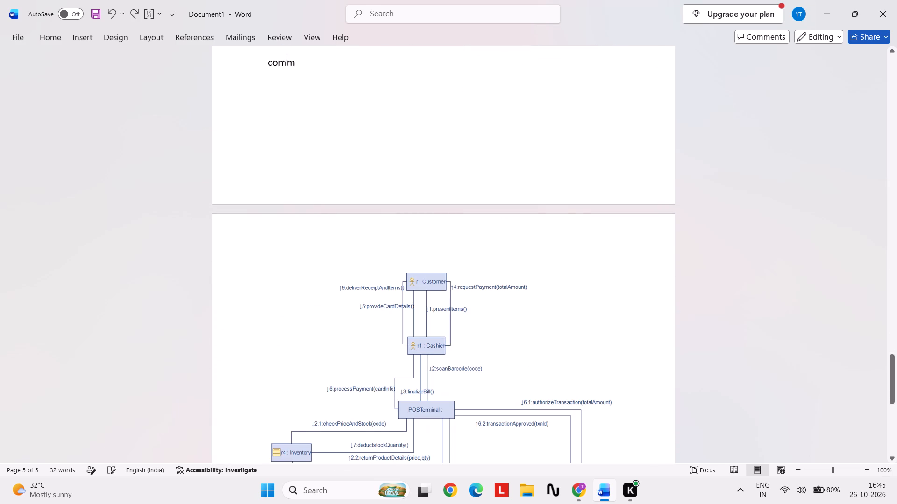
key(ctrl+z)
key(ctrl+z)
key(ctrl+z)
key(ctrl+z)
key(ctrl+z)
key(ctrl+z)
key(ctrl+z)
key(ctrl+z)
key(ctrl+z)
key(ctrl+z)
key(ctrl+z)
key(ctrl+z)
key(ctrl+z)
key(ctrl+z)
key(ctrl+z)
key(ctrl+z)
key(ctrl+z)
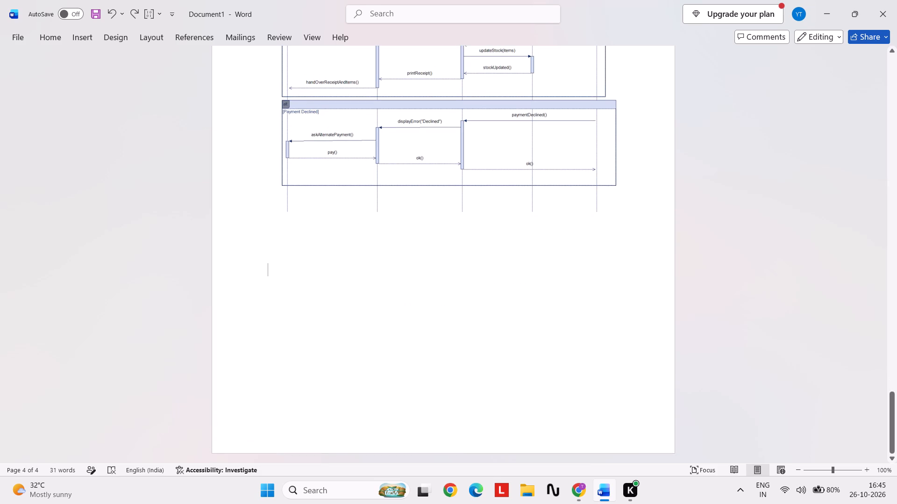
key(ctrl+z)
key(ctrl+z)
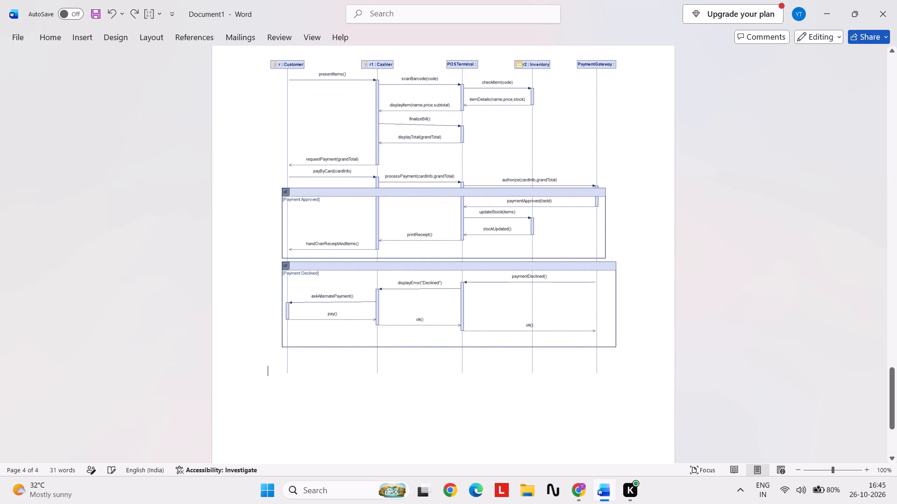
Add the bold heading COMMUNICATION DIAGRAM below the sequence diagram on page 4.
scroll(353, 324, down, 8)
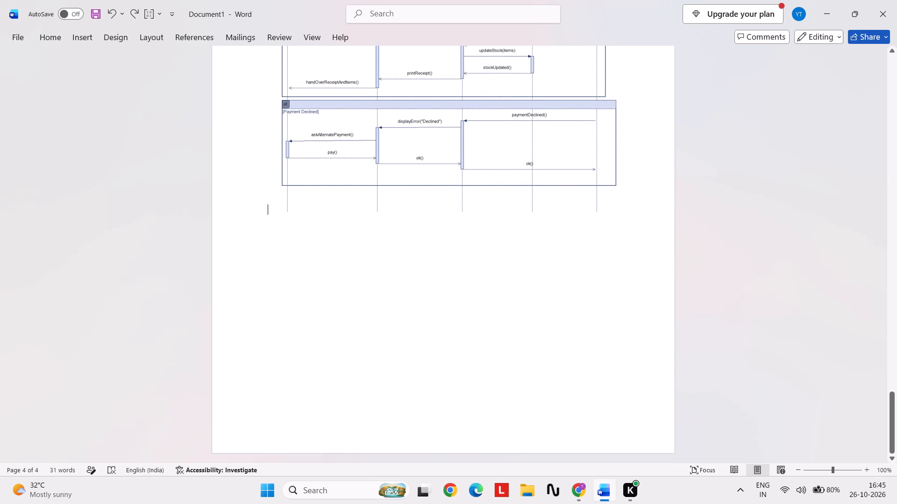
double_click(288, 247)
key(shift+c)
key(BackSpace)
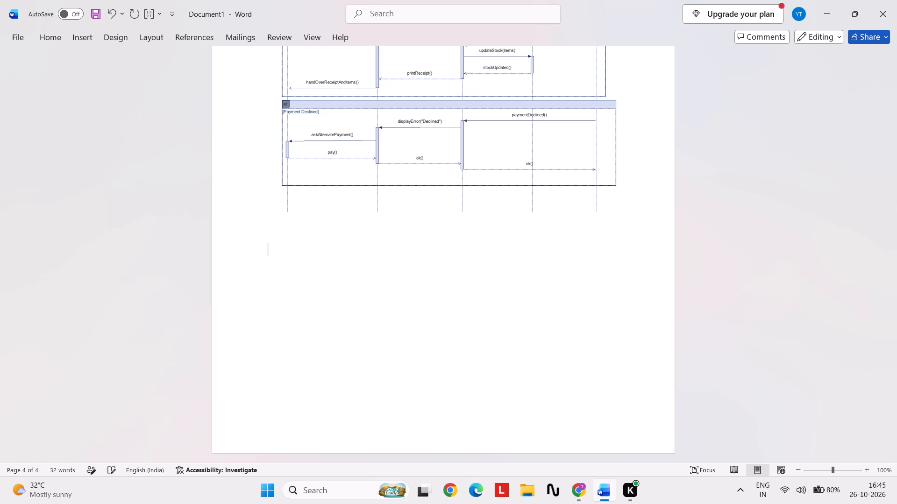
text(CO)
text(MM)
text(UNICATION DIAGRA)
key(m)
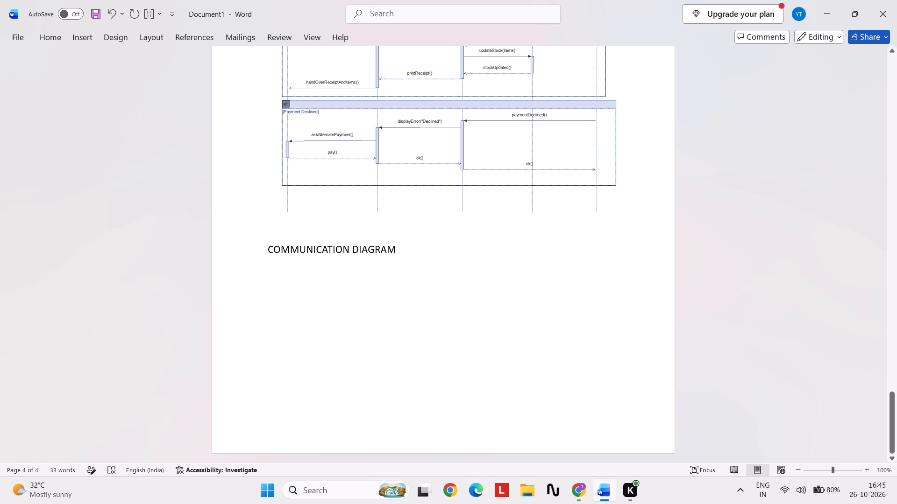
drag(267, 252, 406, 252)
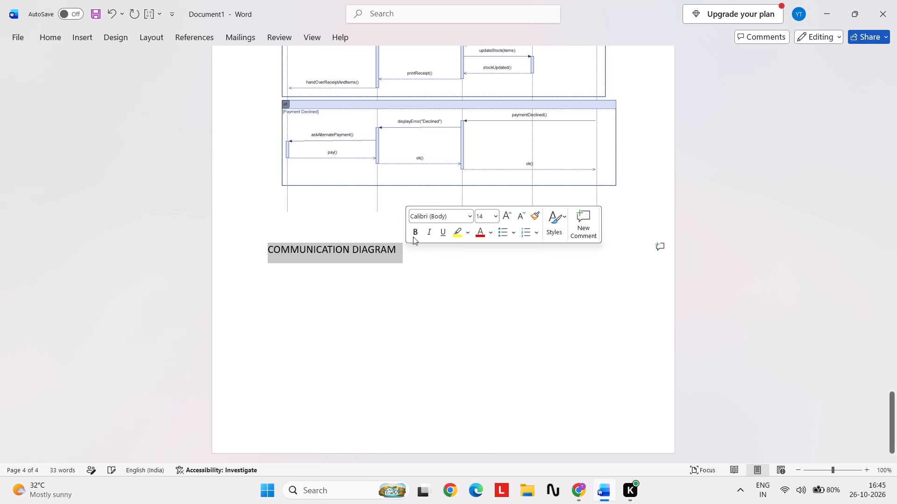
click(419, 230)
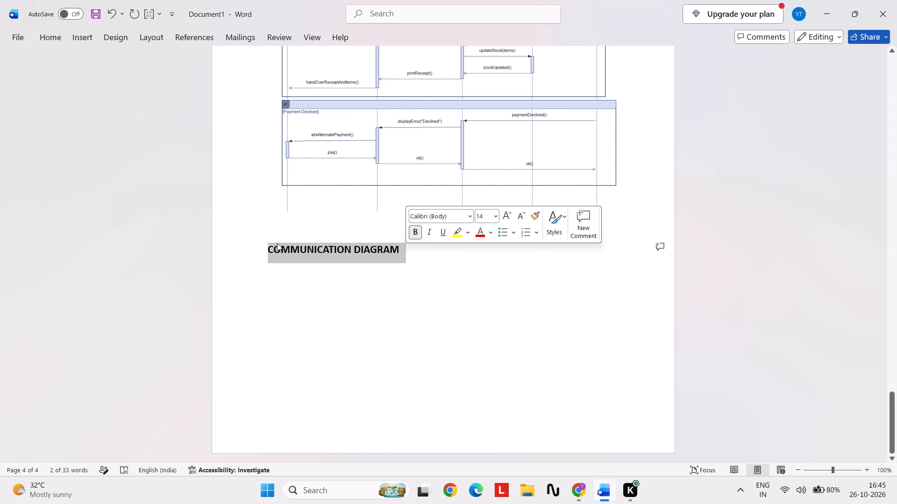
click(265, 246)
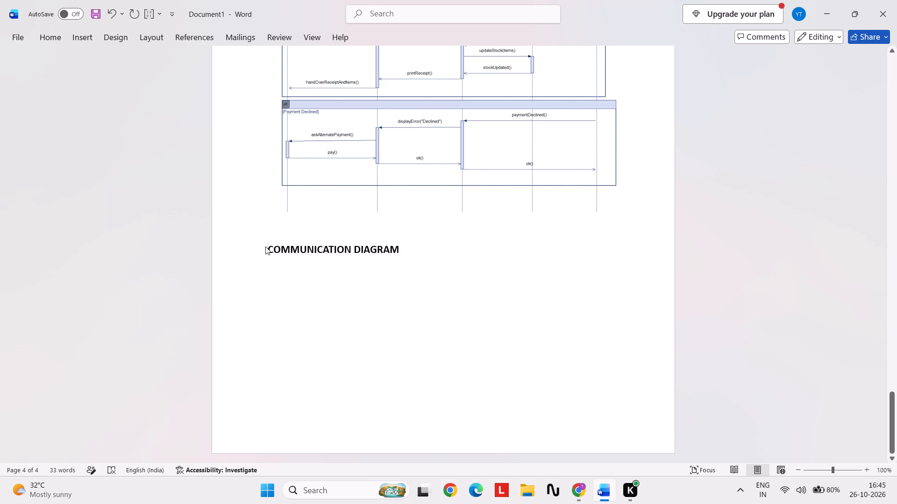
Insert the picture "retail shop Communication diagram" from the Downloads folder for the COMMUNICATION DIAGRAM heading.
double_click(291, 294)
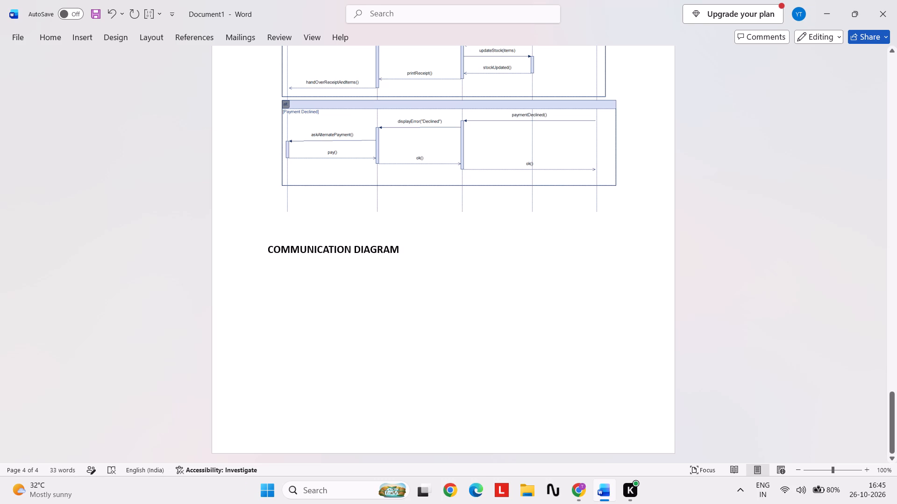
double_click(265, 283)
click(73, 44)
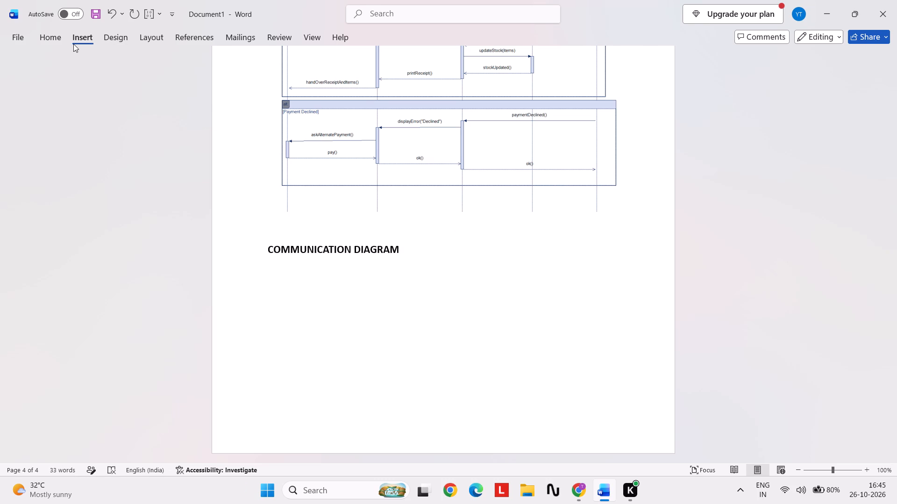
click(129, 63)
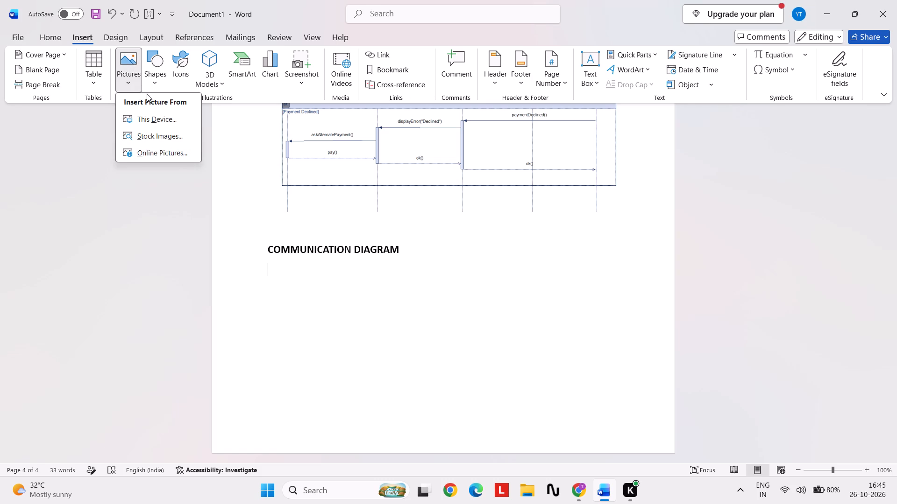
click(151, 119)
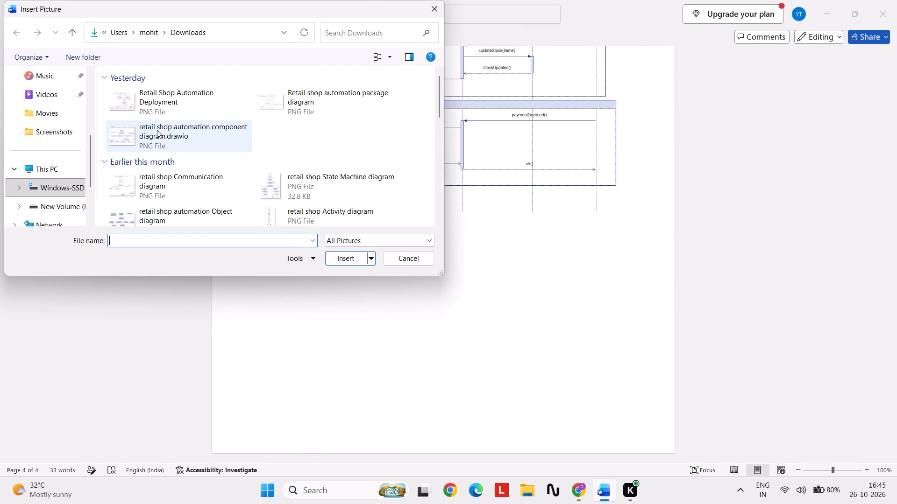
click(208, 182)
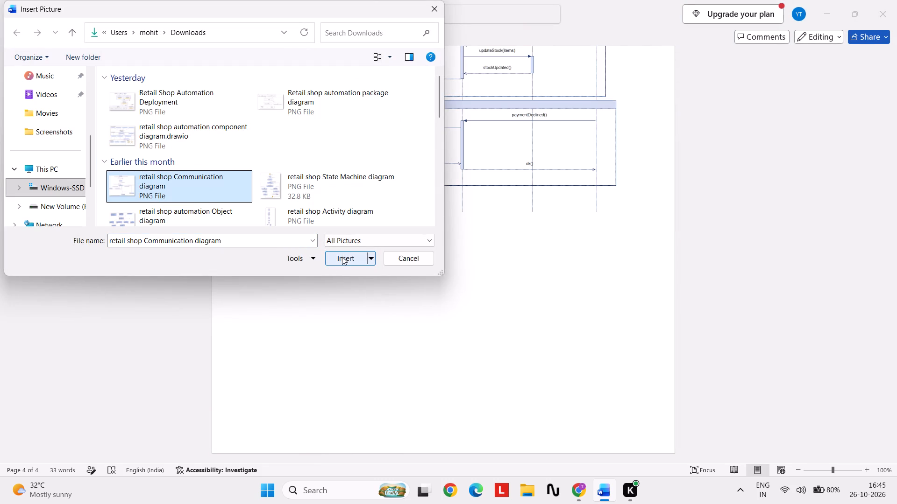
click(342, 257)
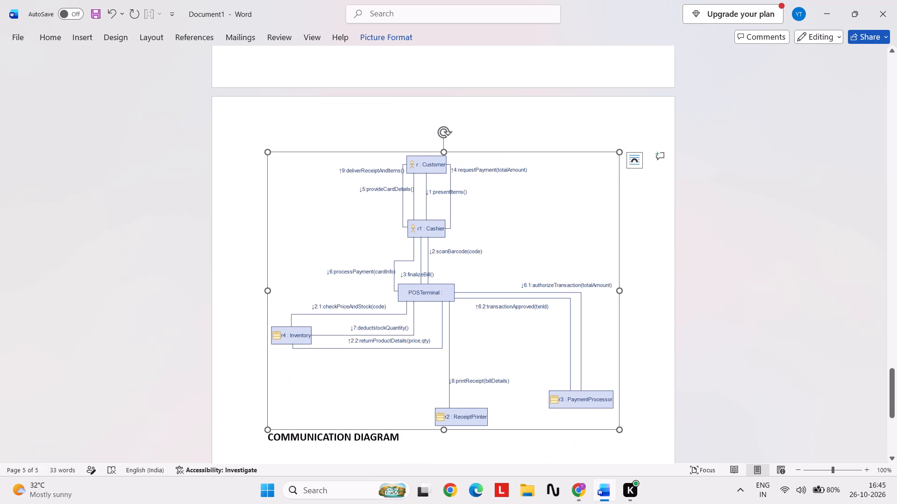
Move the COMMUNICATION DIAGRAM heading from below the communication picture to above it on page 5.
scroll(377, 175, up, 5)
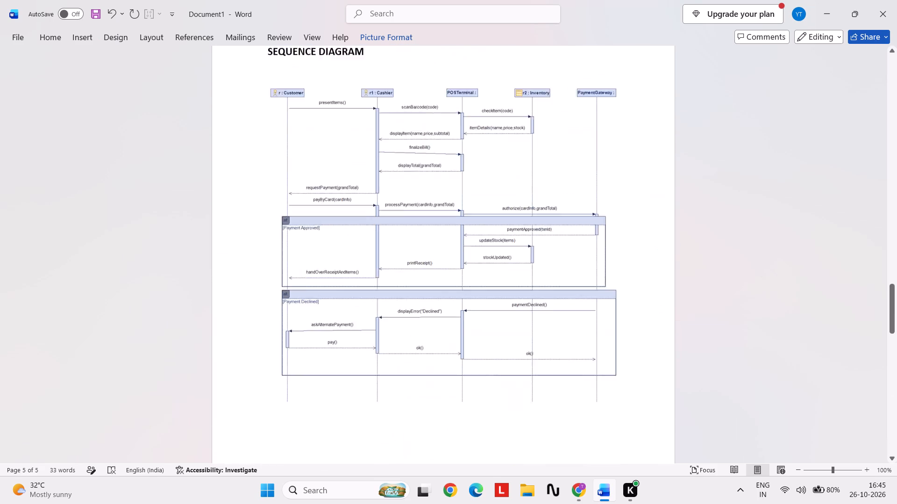
scroll(377, 175, up, 1)
scroll(377, 175, down, 6)
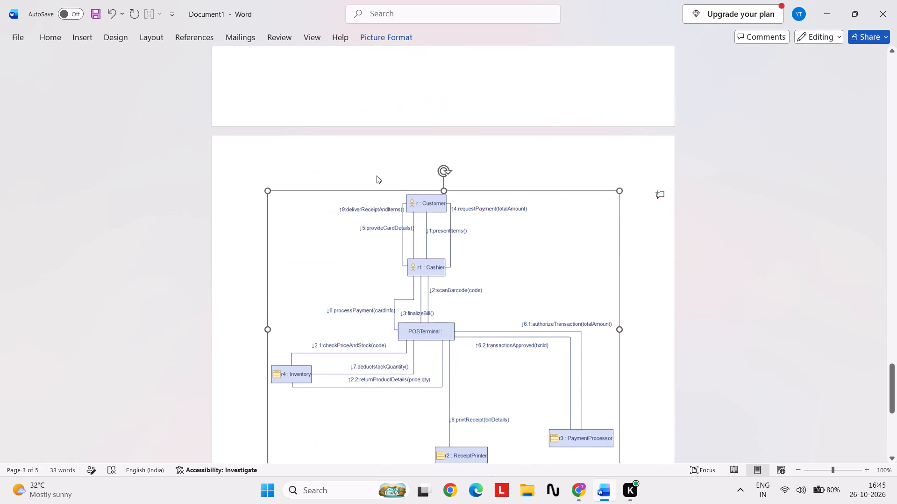
scroll(359, 417, down, 4)
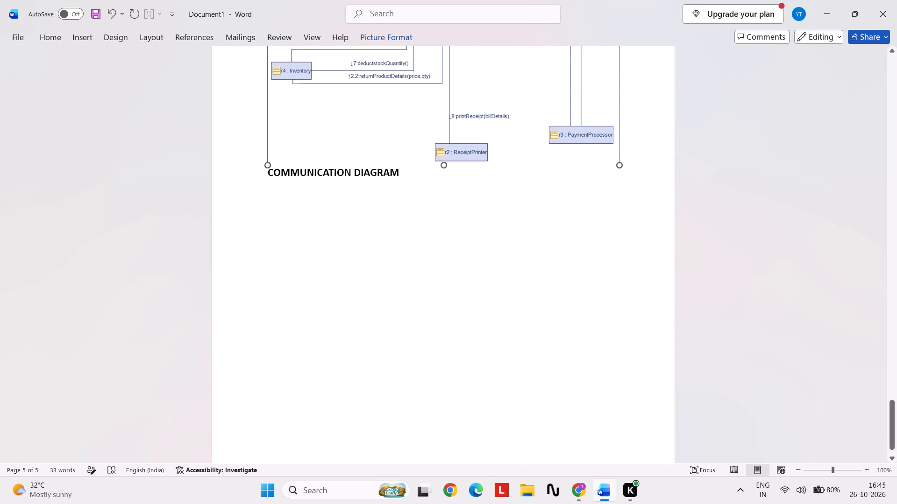
drag(407, 176, 278, 176)
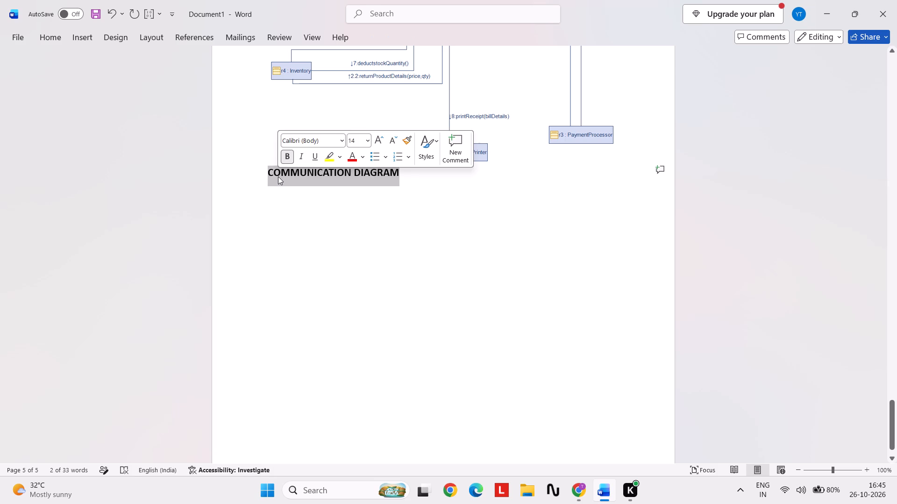
key(ctrl+c)
key(BackSpace)
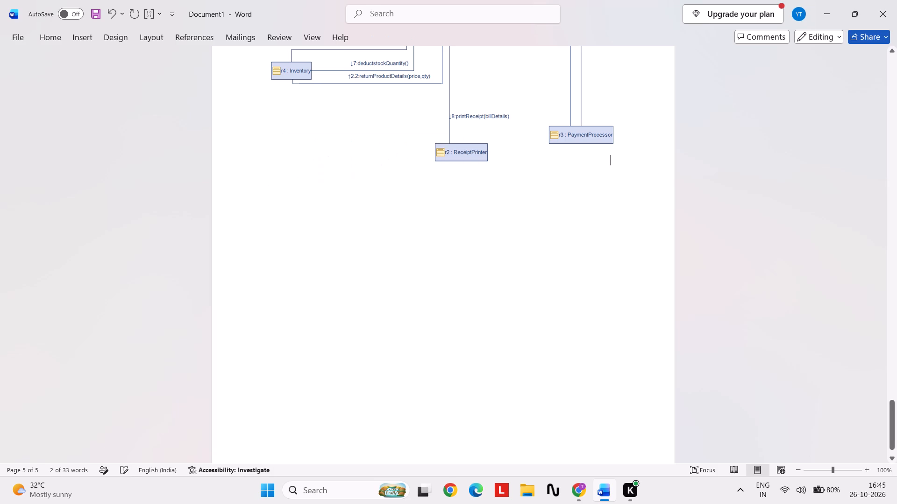
Add blank lines after the sequence diagram and paste the COMMUNICATION DIAGRAM heading at the top of page 5, above the communication picture.
scroll(278, 176, up, 4)
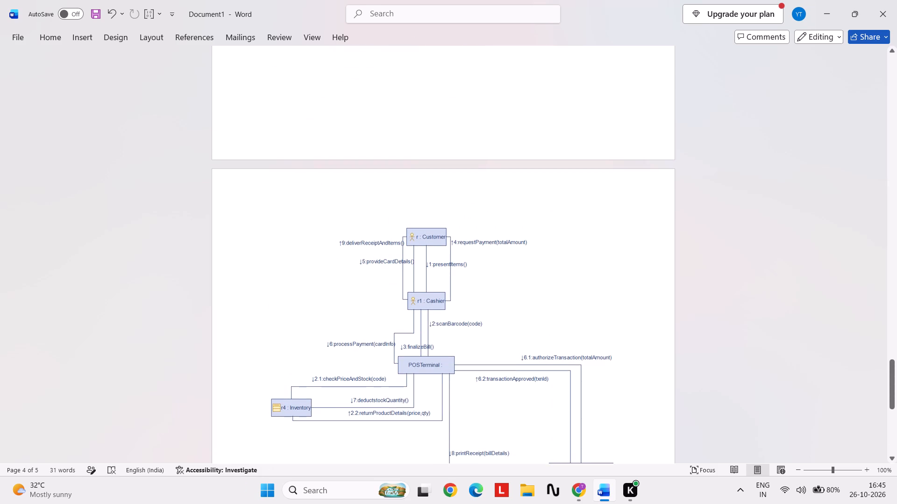
double_click(290, 86)
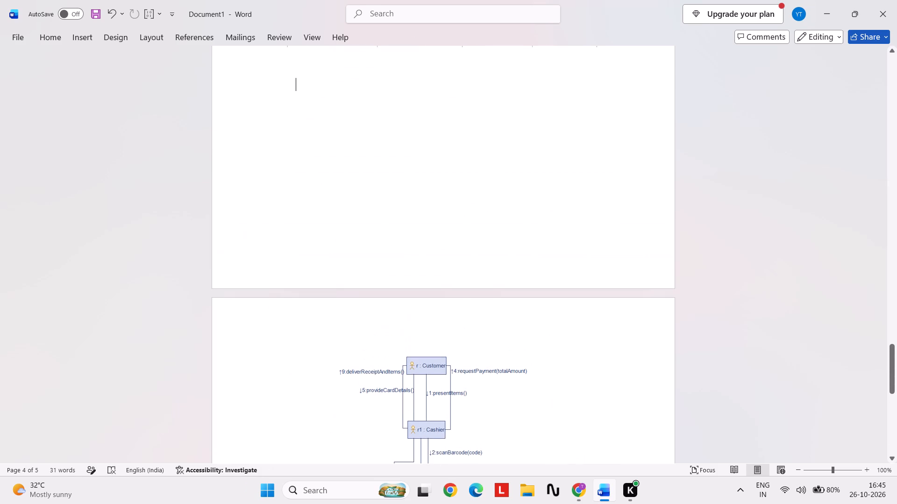
key(Return)
key(Return)
key(Return)
key(Return)
key(Return)
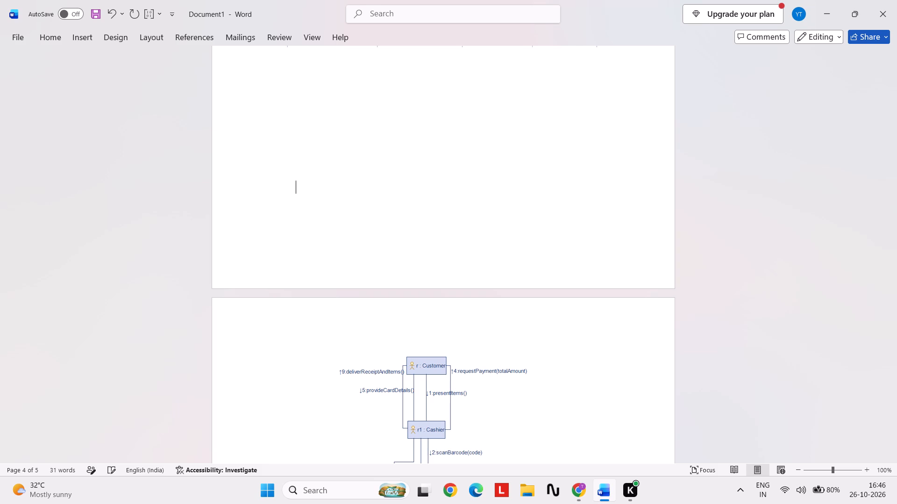
key(Return)
key(Return)
key(ctrl+c)
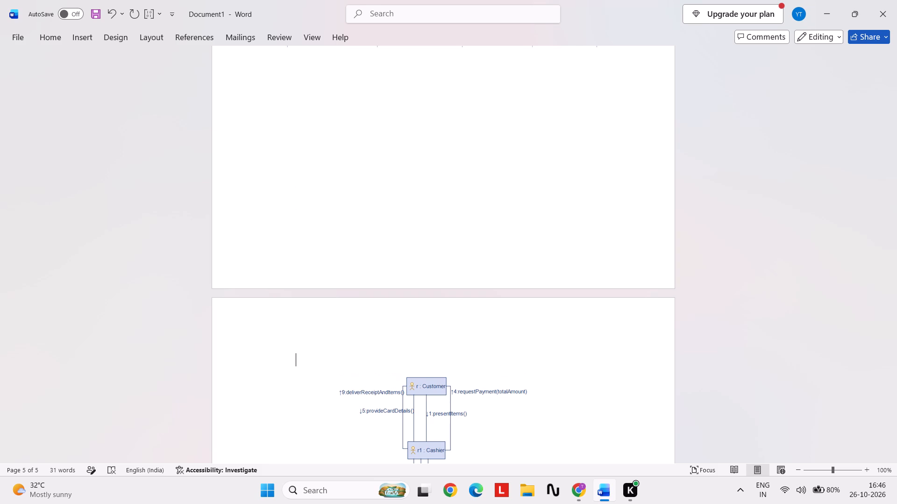
key(ctrl+v)
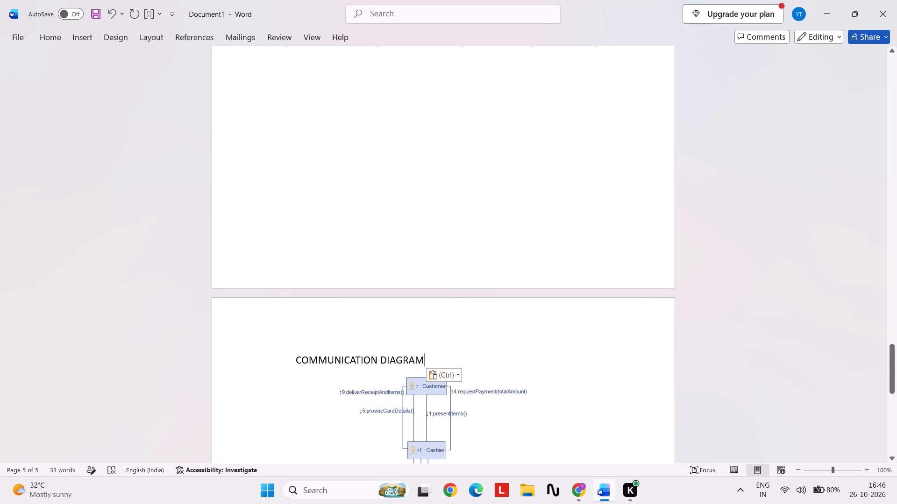
Make the COMMUNICATION DIAGRAM heading bold and add an empty line between it and the picture.
drag(292, 352, 423, 353)
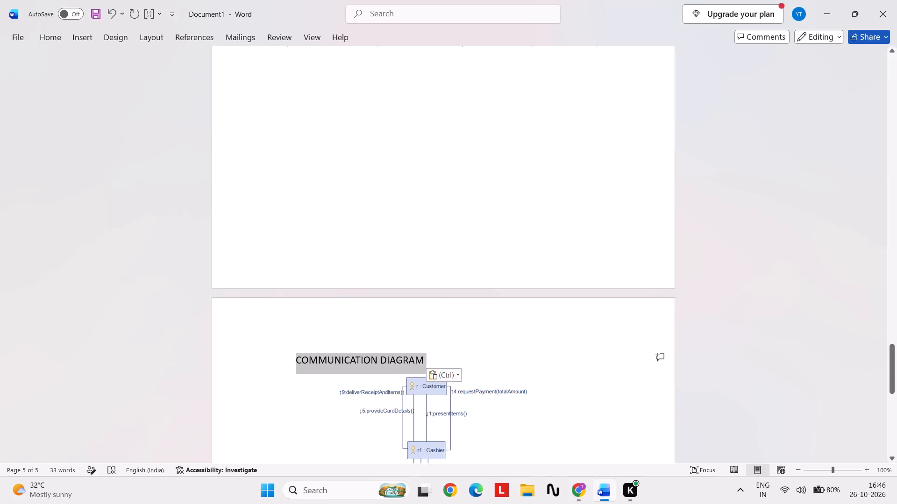
drag(423, 353, 429, 353)
click(439, 333)
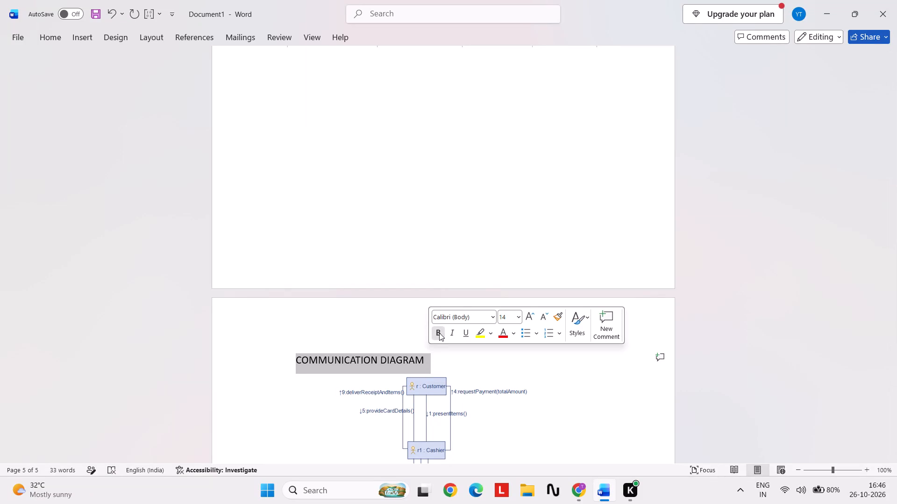
click(436, 361)
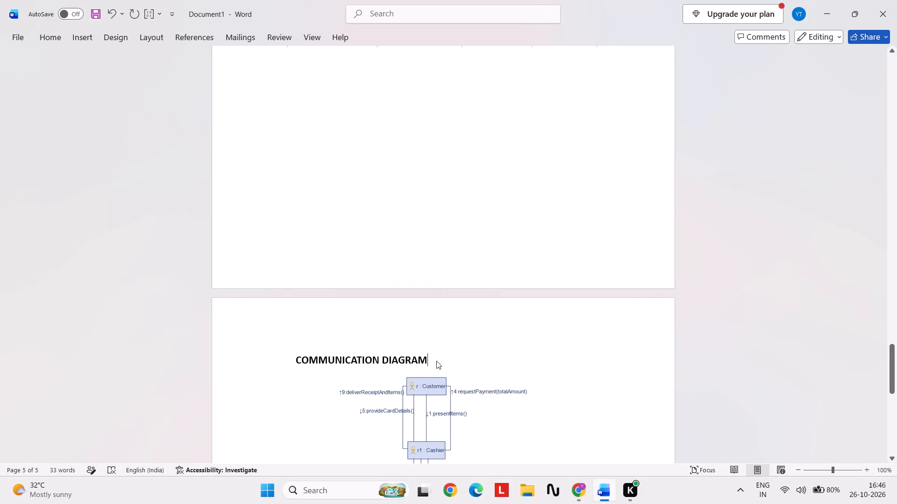
key(Return)
Dismiss the message notification and review the headings and diagrams across the document, from the use case diagram to the communication diagram.
scroll(436, 361, down, 4)
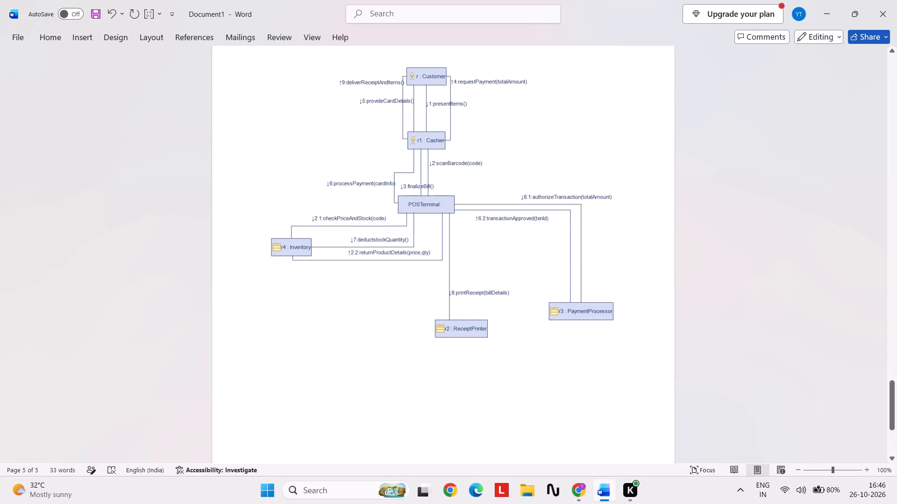
scroll(436, 361, down, 4)
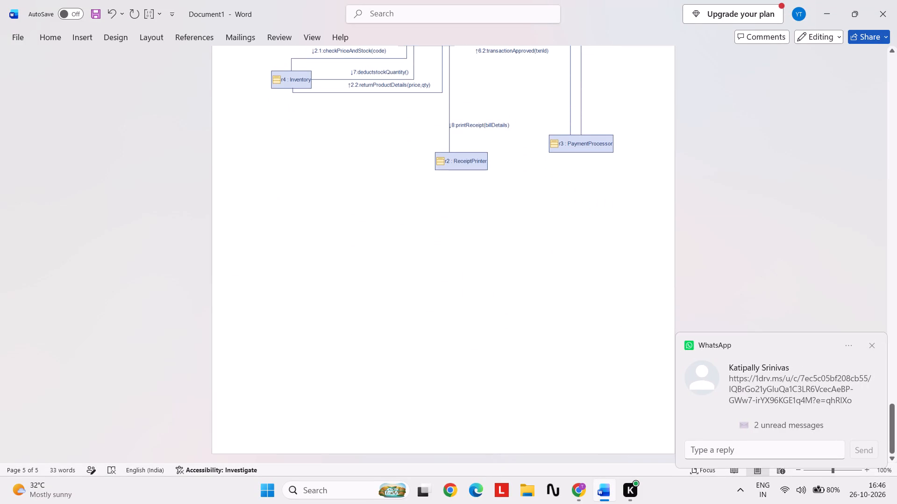
click(871, 349)
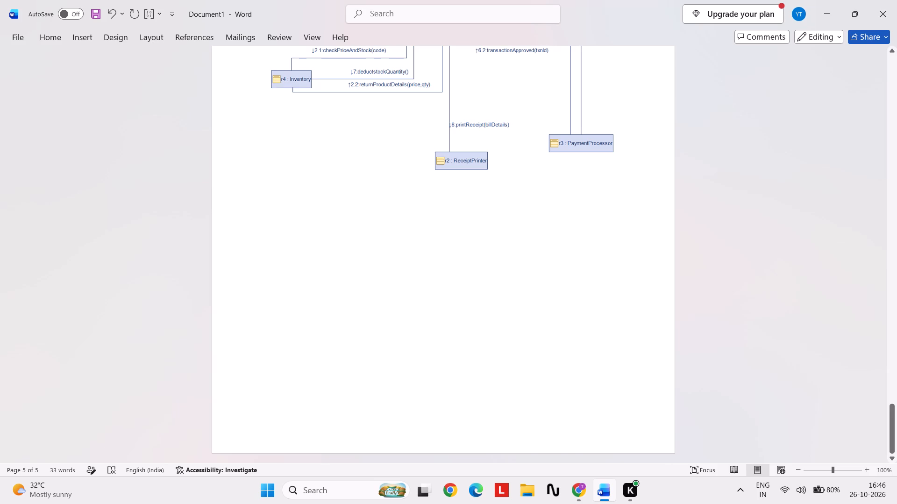
scroll(693, 245, up, 4)
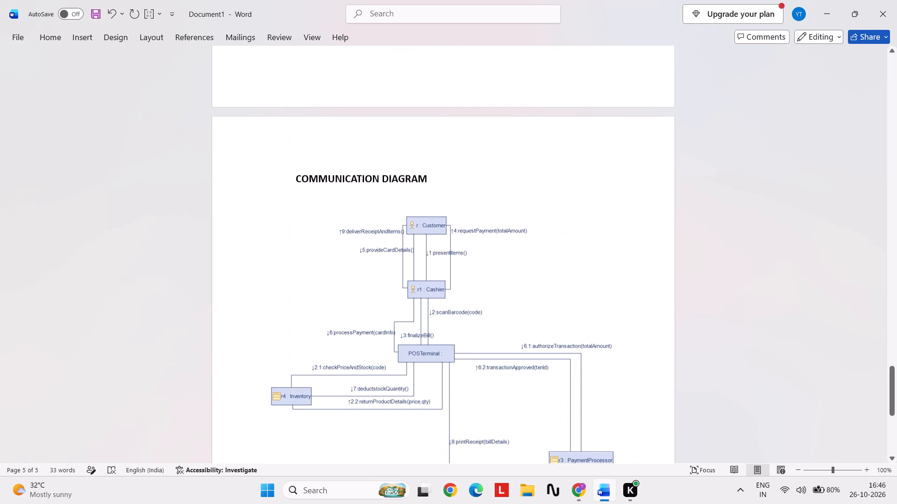
scroll(693, 245, up, 5)
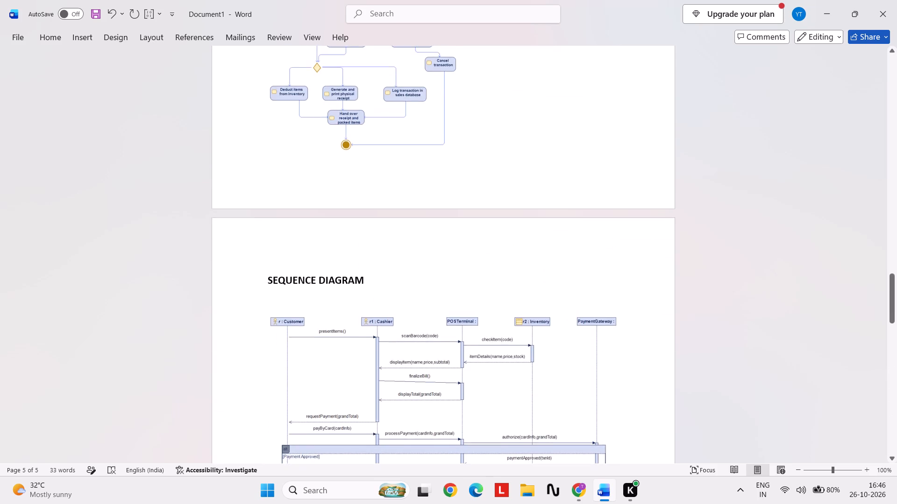
scroll(693, 245, up, 11)
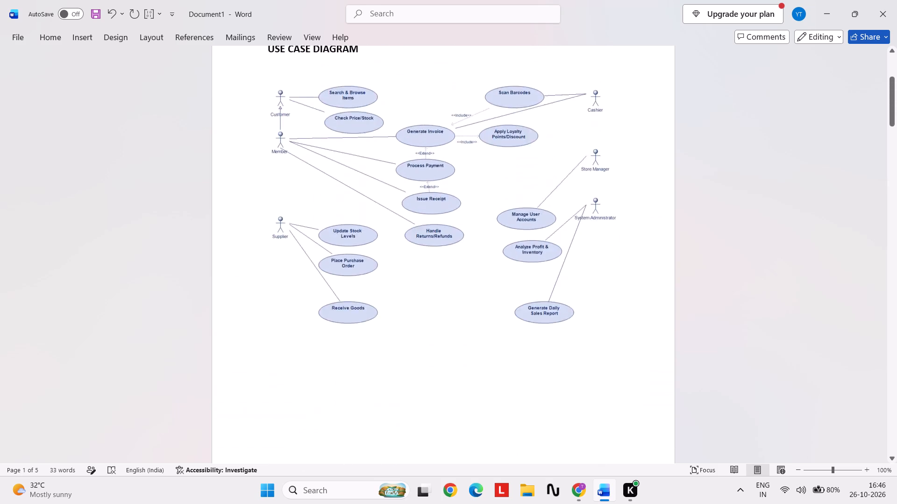
scroll(693, 245, up, 2)
scroll(693, 245, down, 7)
scroll(693, 245, up, 7)
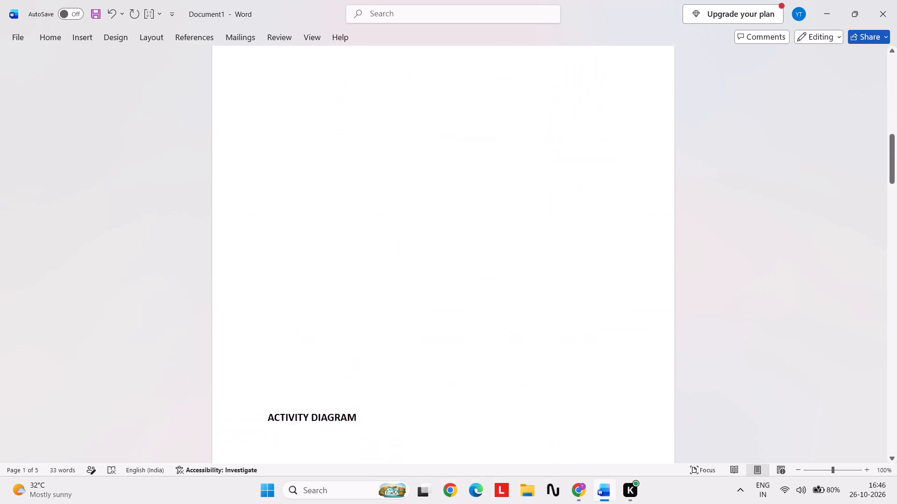
scroll(693, 245, up, 1)
scroll(455, 310, down, 2)
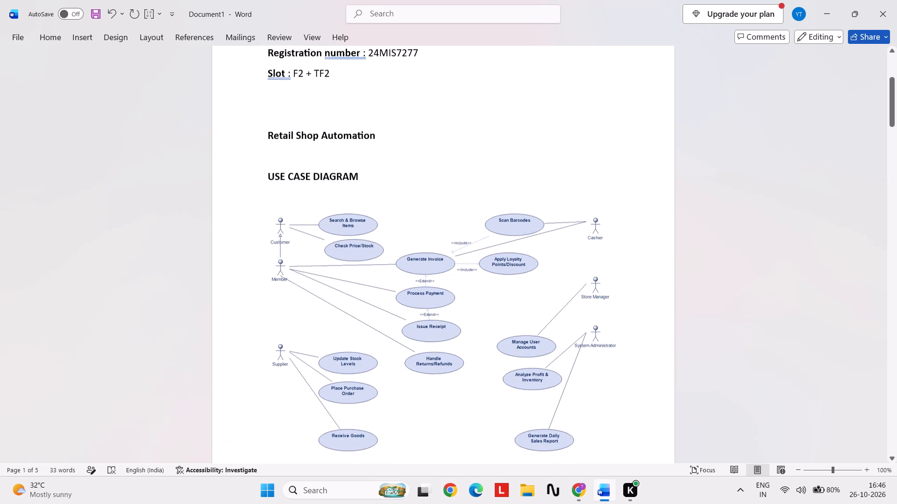
scroll(455, 310, down, 8)
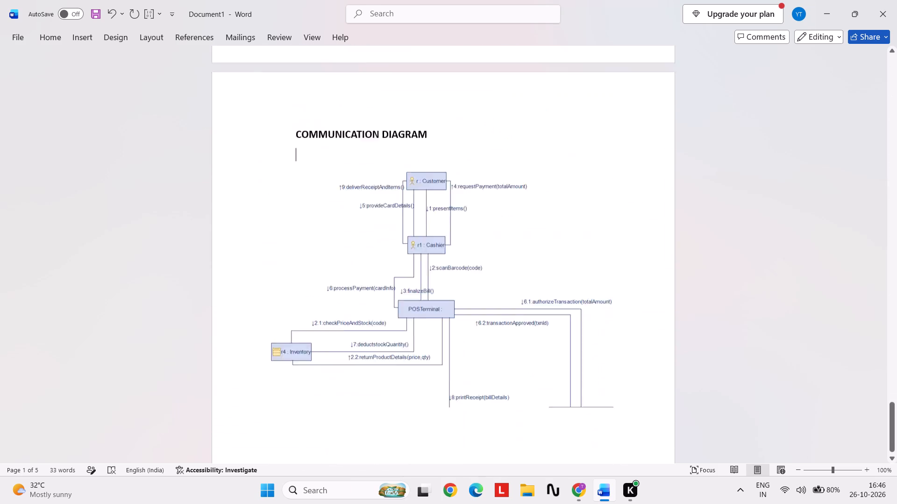
Insert the picture "retail shop State Machine diagram" from the Downloads folder below the communication diagram, leaving an empty line before it.
scroll(455, 310, down, 1)
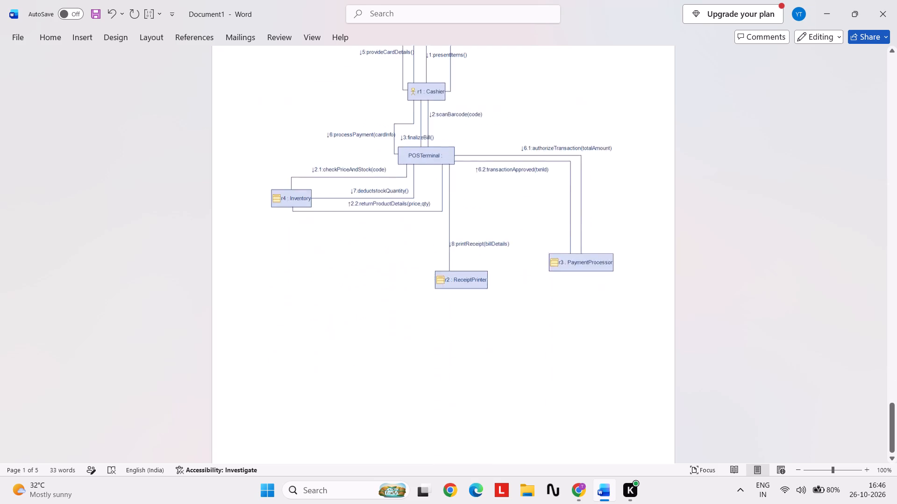
double_click(300, 228)
double_click(295, 371)
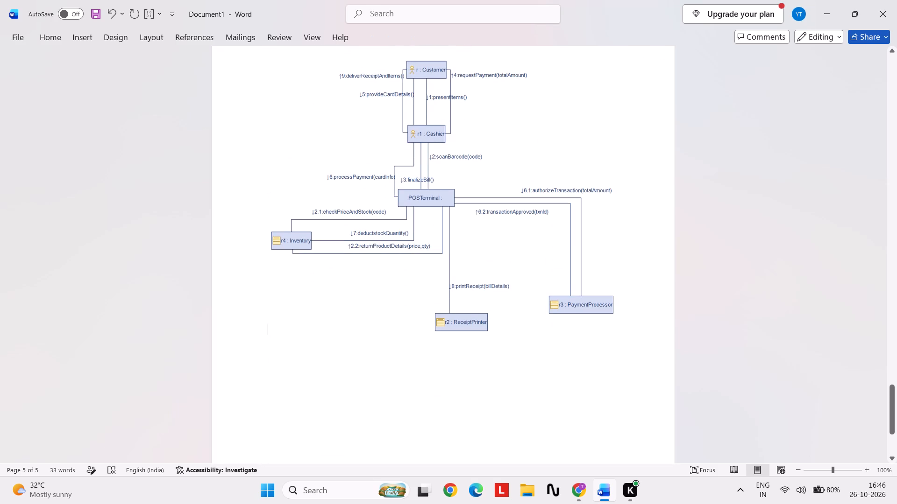
double_click(295, 371)
key(Return)
click(90, 35)
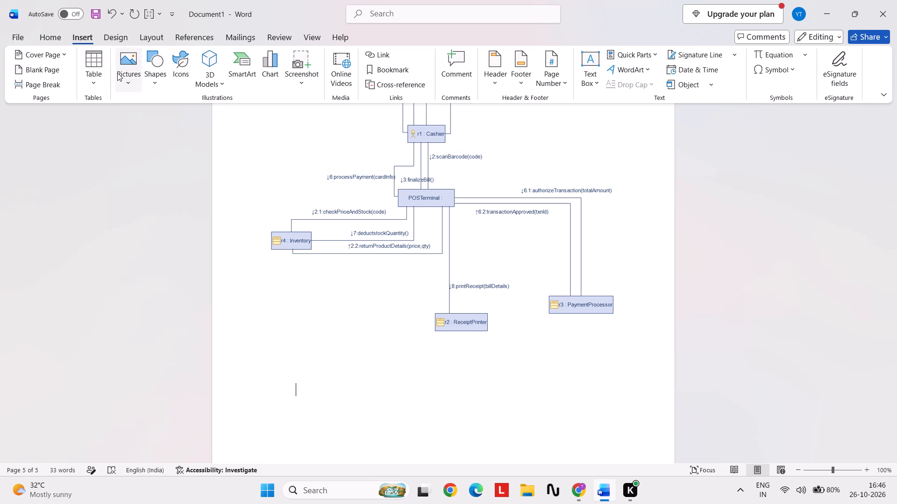
click(118, 73)
click(160, 122)
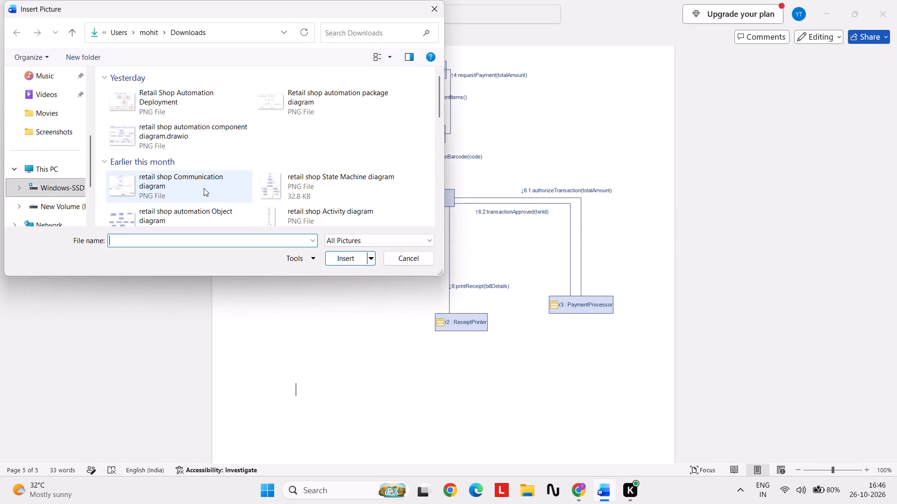
click(298, 190)
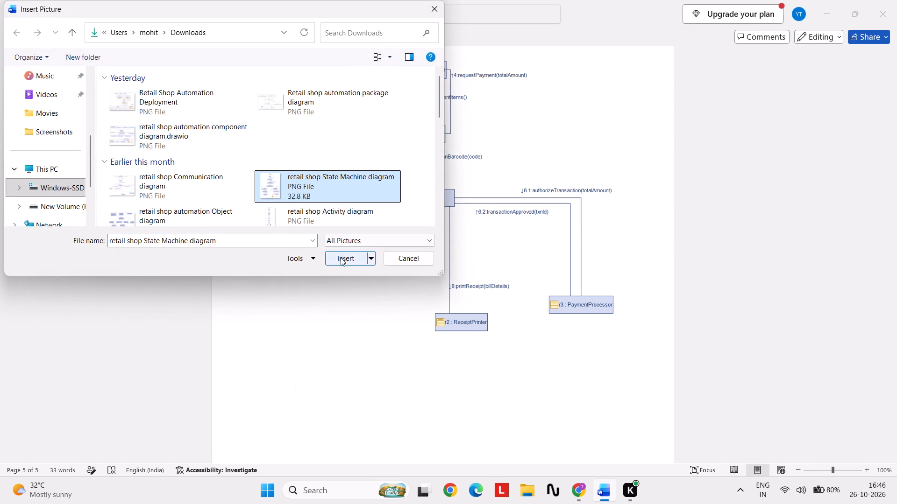
click(341, 260)
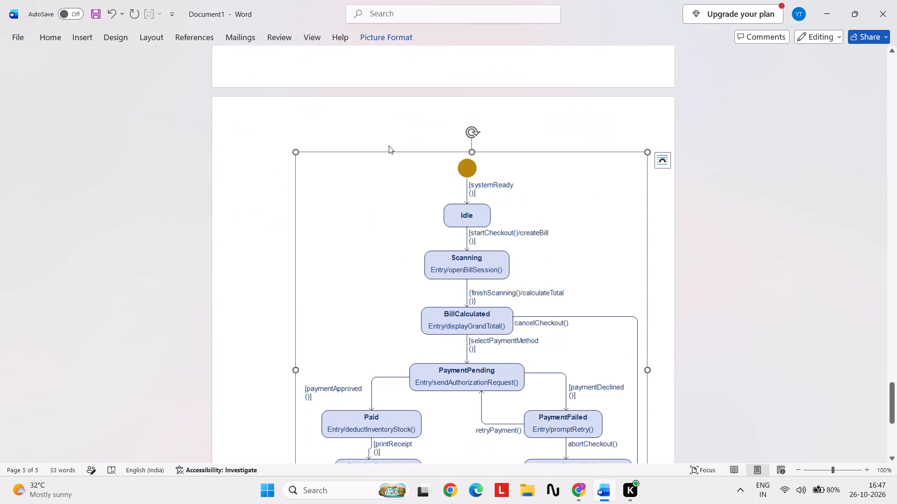
Add blank lines below the communication diagram down to the start of page 6, above the state machine picture.
scroll(304, 234, down, 3)
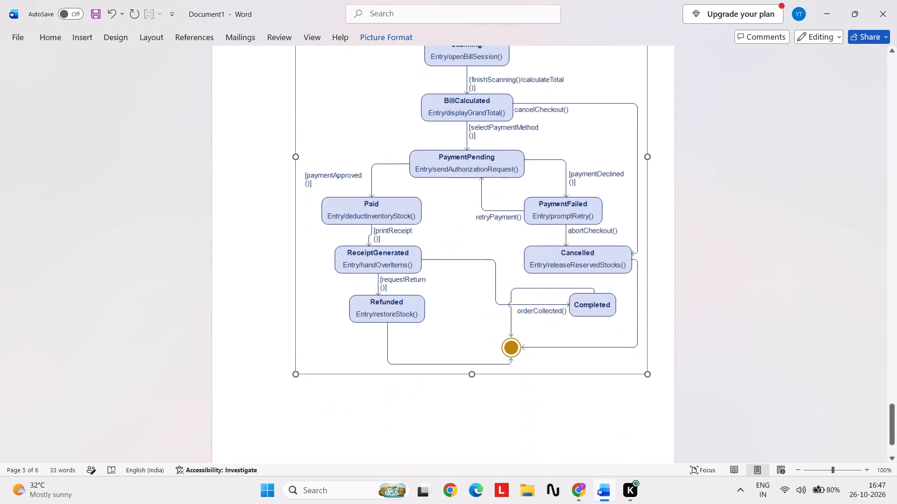
scroll(304, 234, down, 1)
scroll(304, 234, up, 4)
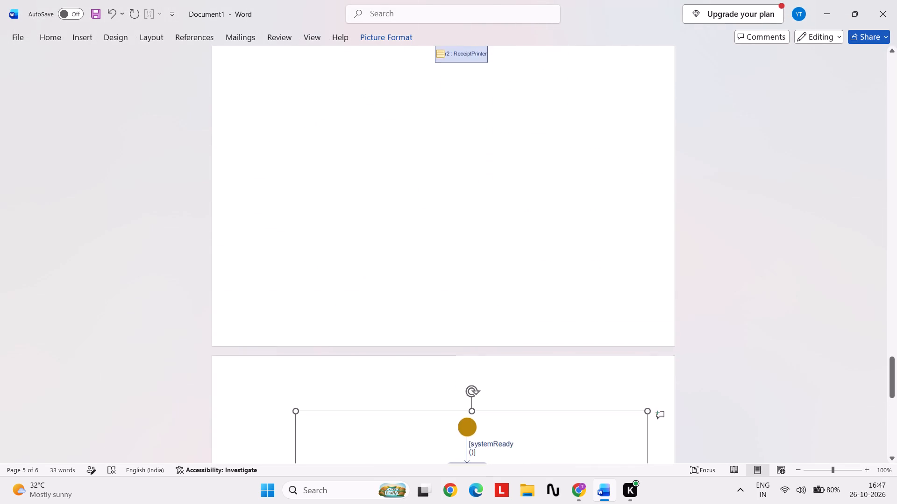
scroll(304, 234, right, 1)
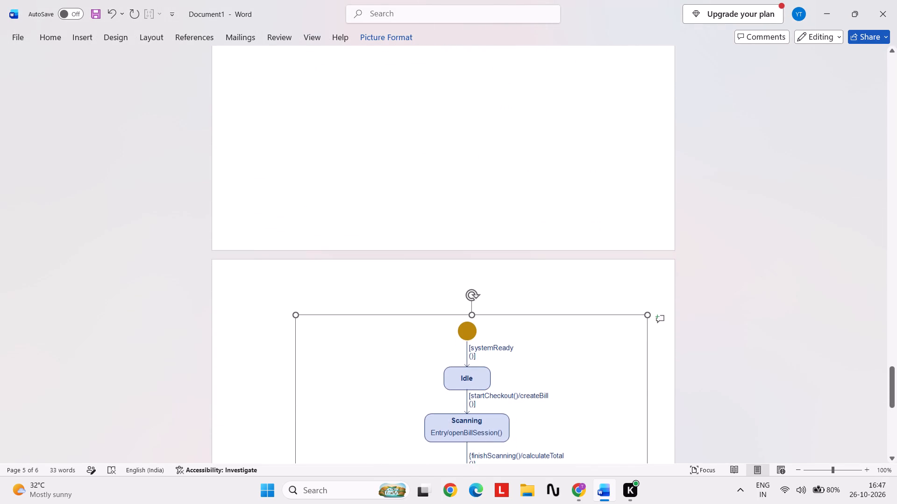
double_click(252, 137)
double_click(252, 137)
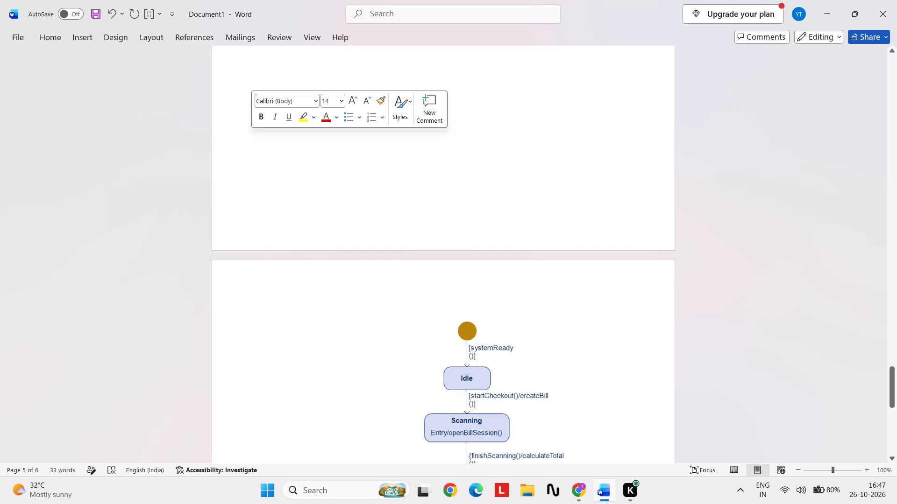
double_click(255, 137)
double_click(255, 137)
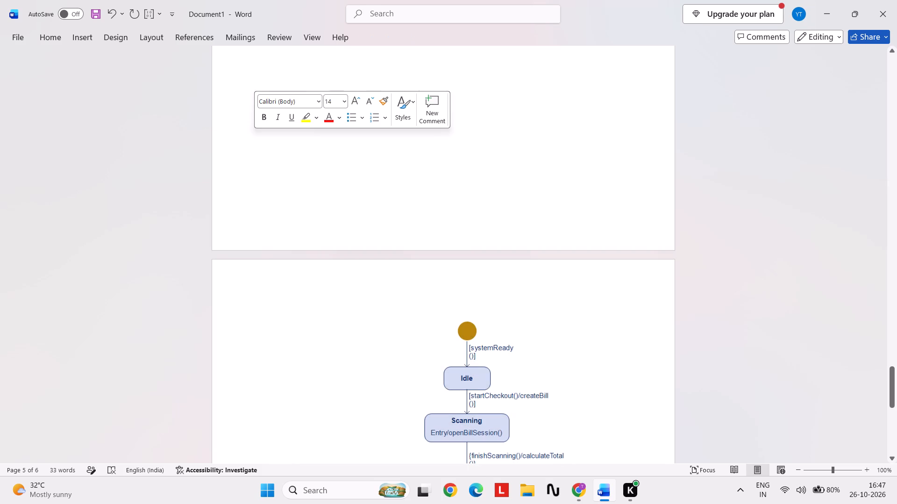
double_click(268, 141)
key(Return)
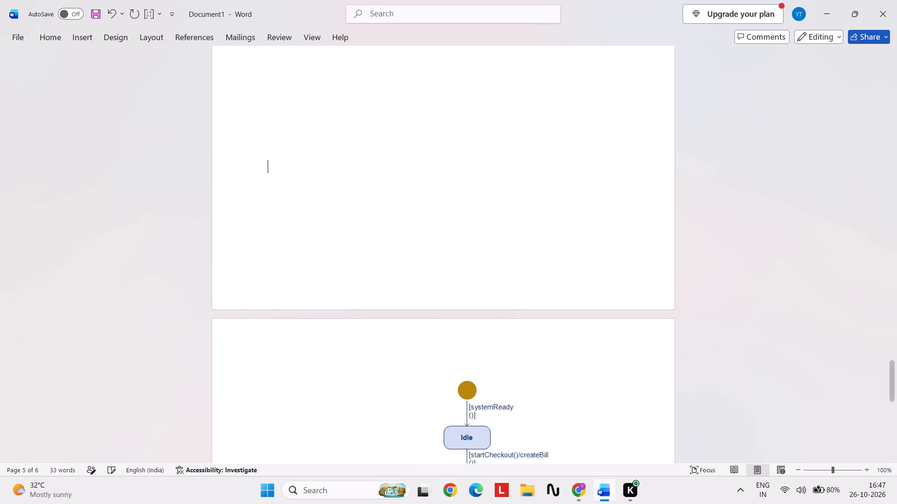
key(Return)
key(Return)
key(Return)
key(Return)
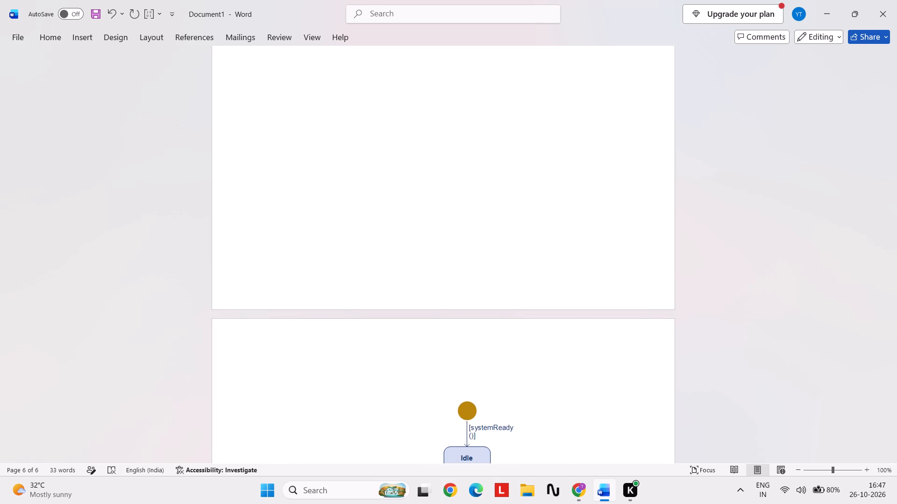
Enter the bold heading STATE CHART DIAGRAM above the state machine picture on page 6.
key(shift+s)
key(BackSpace)
key(s)
text(TATE CHART DIAGRAM)
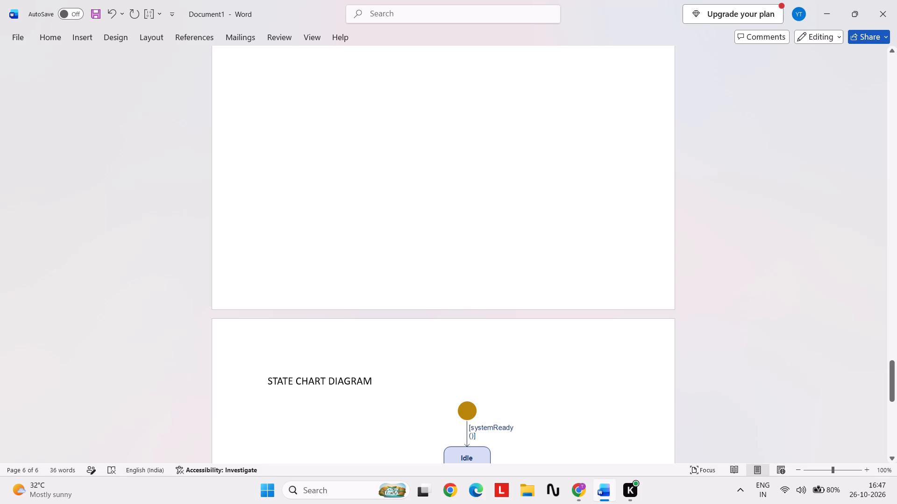
drag(266, 382, 424, 365)
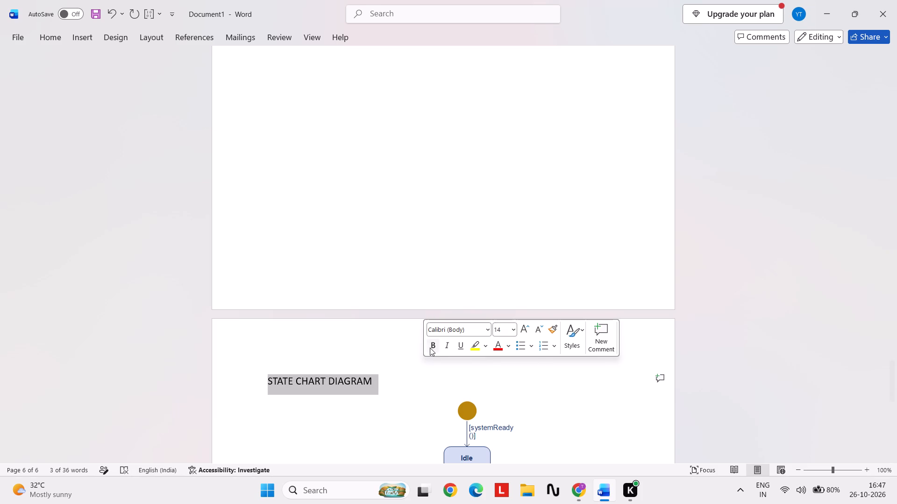
click(432, 348)
click(412, 383)
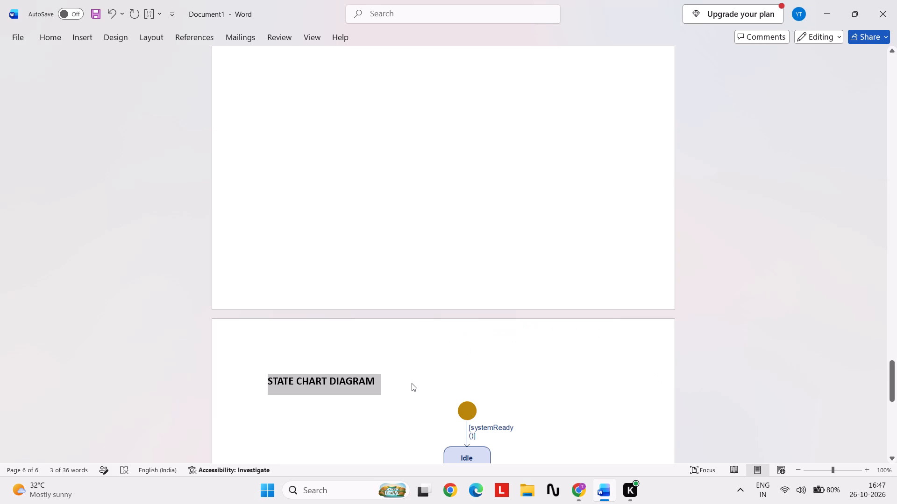
Place the insertion point in the empty space below the state chart diagram on page 6.
scroll(380, 238, up, 4)
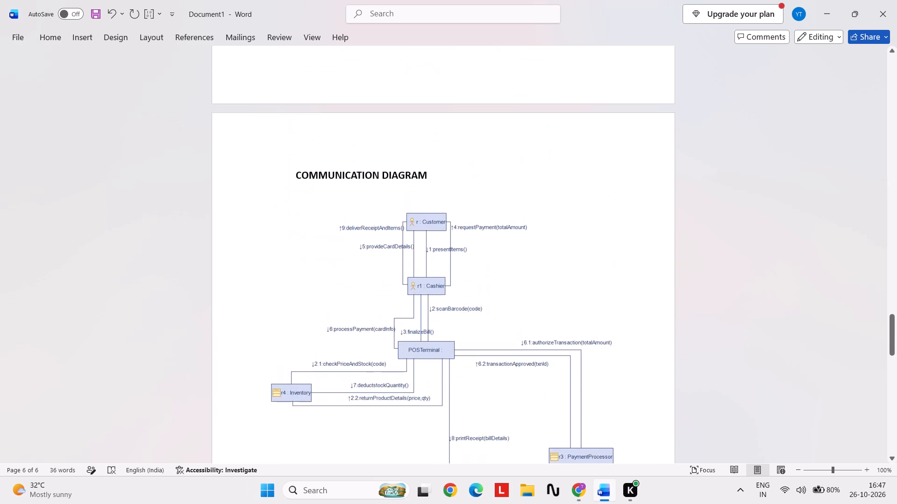
scroll(380, 238, down, 8)
scroll(380, 238, up, 3)
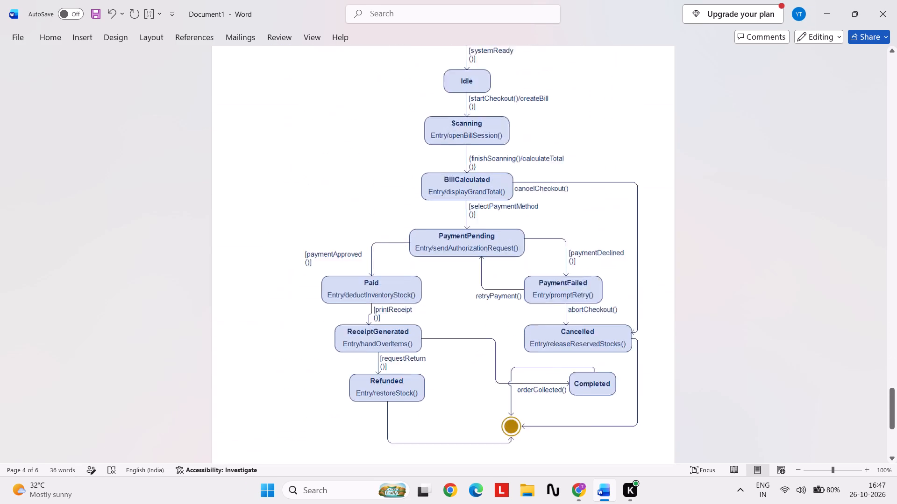
scroll(380, 238, up, 2)
scroll(380, 238, down, 4)
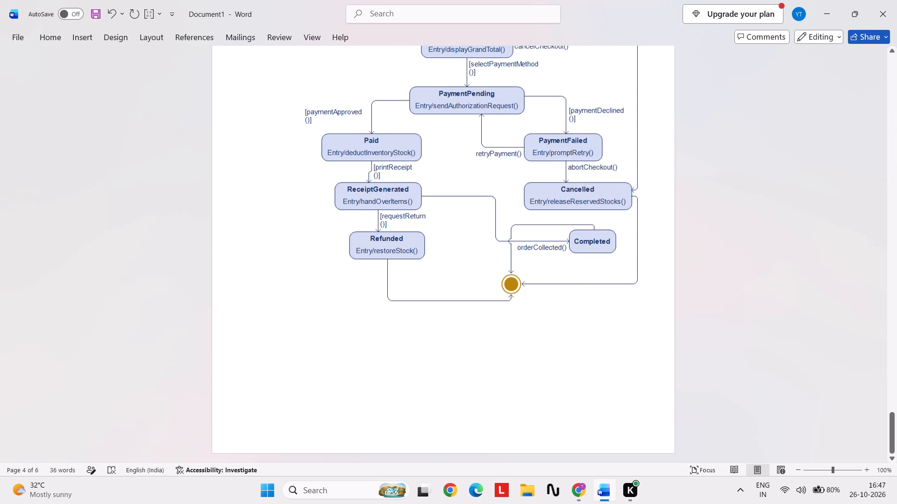
double_click(297, 426)
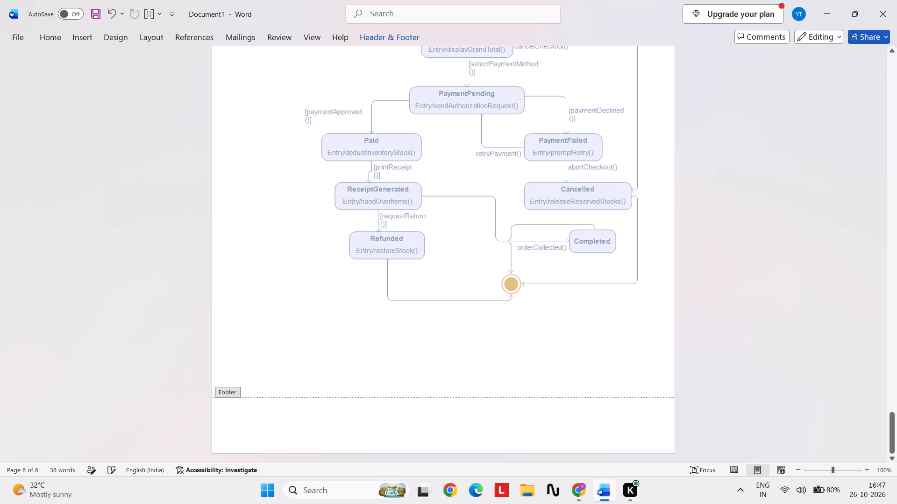
double_click(299, 348)
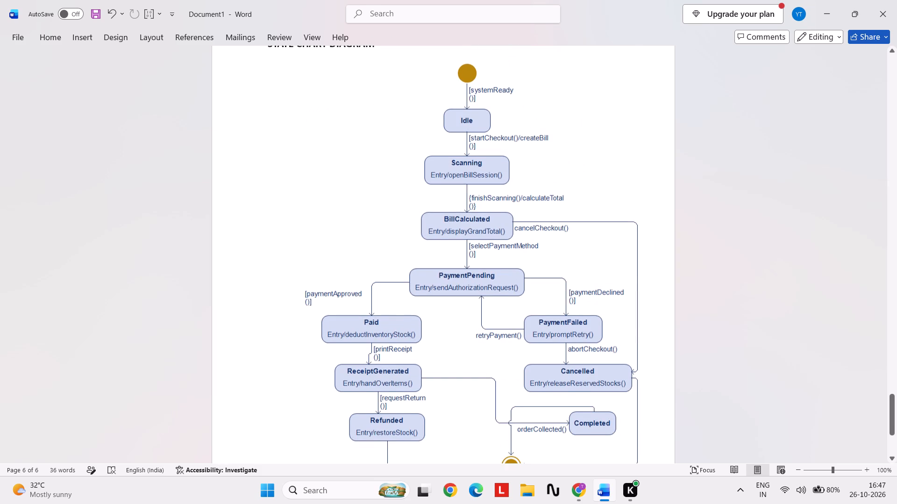
Review the headings and diagrams across the whole document, from the assignment title to the state chart on page 6.
scroll(242, 378, up, 11)
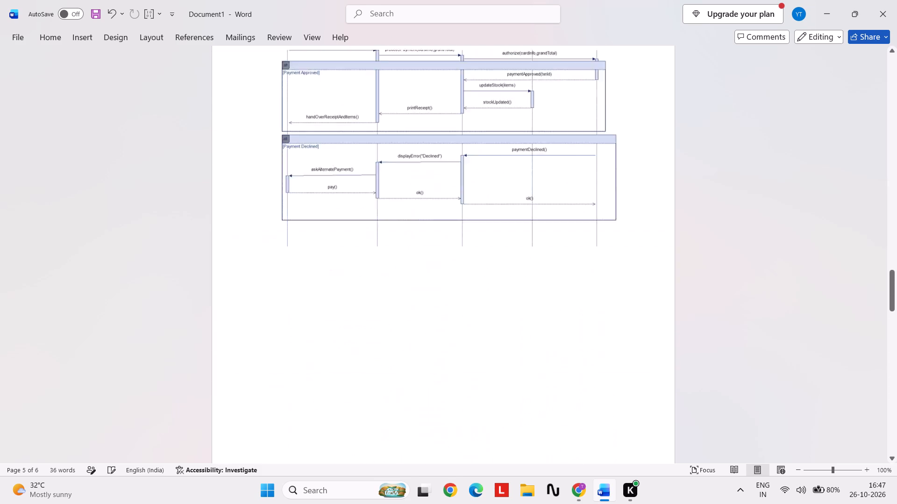
scroll(242, 378, up, 7)
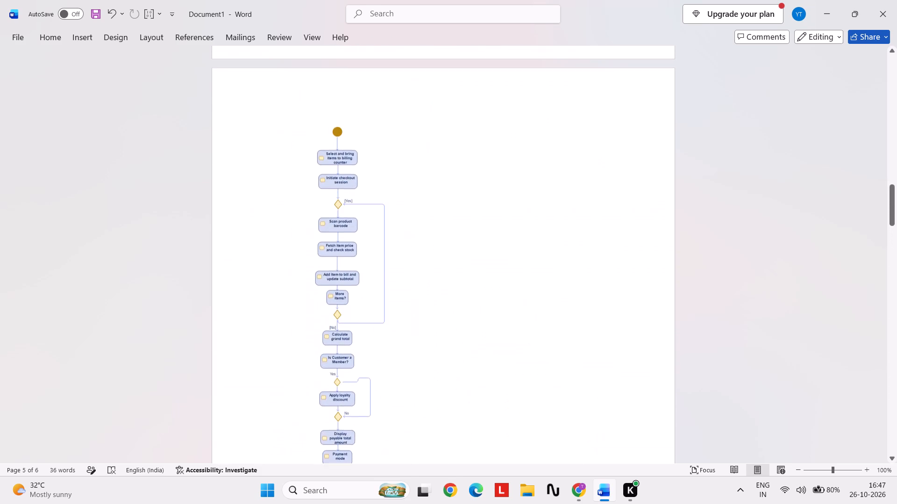
scroll(242, 378, up, 13)
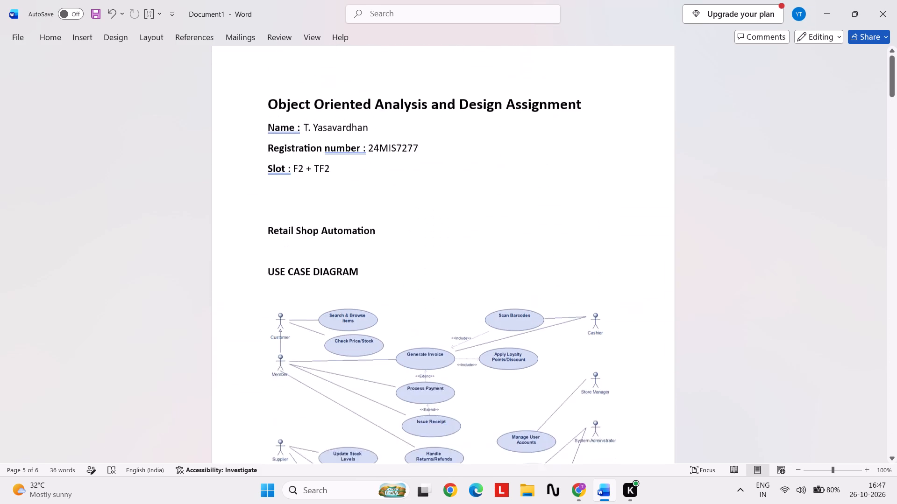
scroll(242, 378, up, 3)
scroll(242, 378, down, 18)
scroll(242, 378, down, 9)
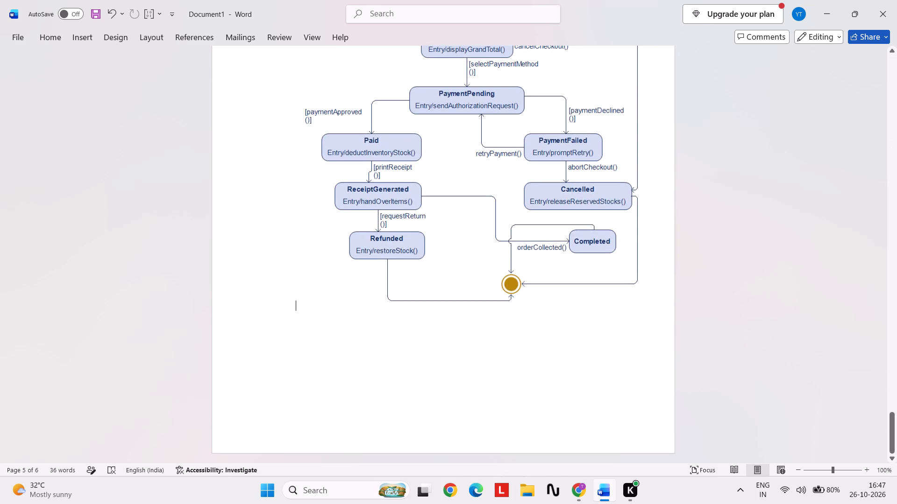
scroll(242, 378, up, 5)
scroll(242, 378, down, 7)
Open the file picker for inserting another picture from this device below the state chart diagram.
click(93, 37)
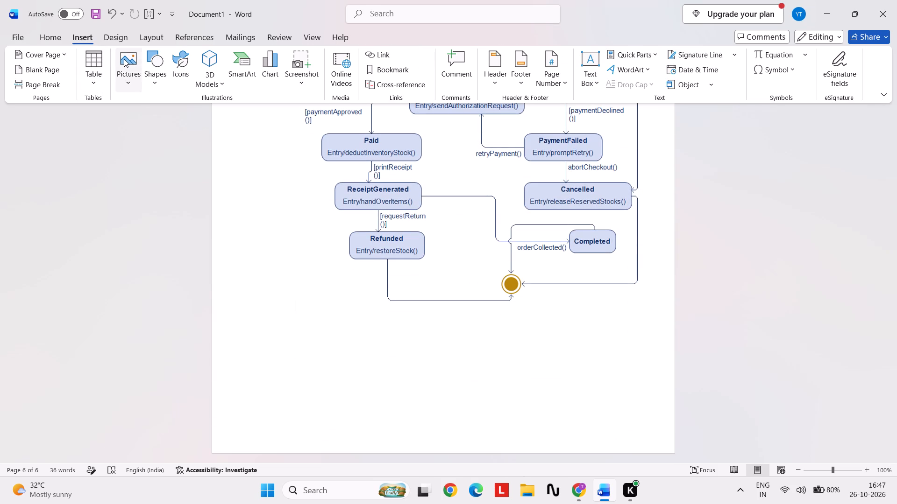
click(124, 59)
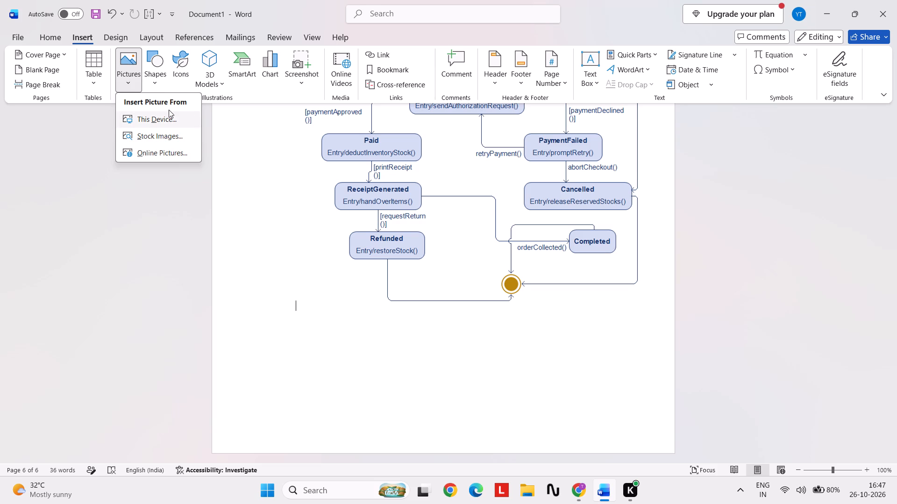
click(169, 111)
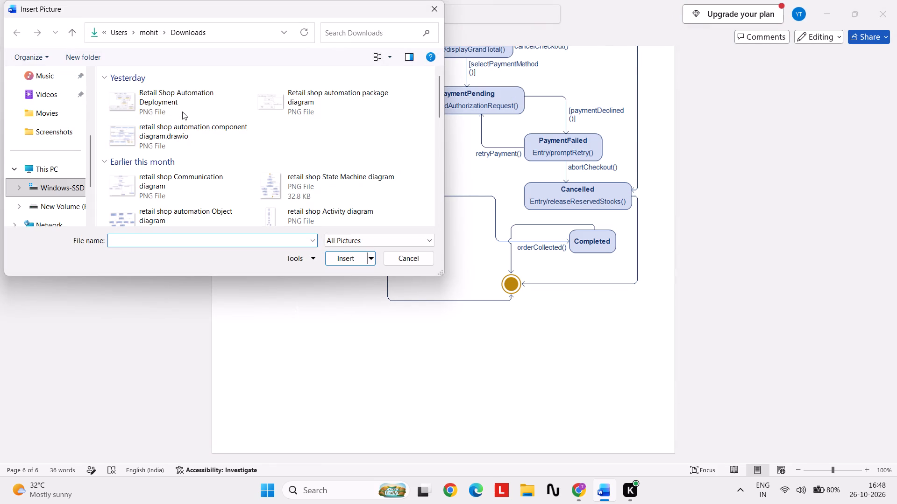
Insert the picture retail shop automation component diagram.drawio from Downloads below the state chart diagram.
scroll(292, 140, down, 1)
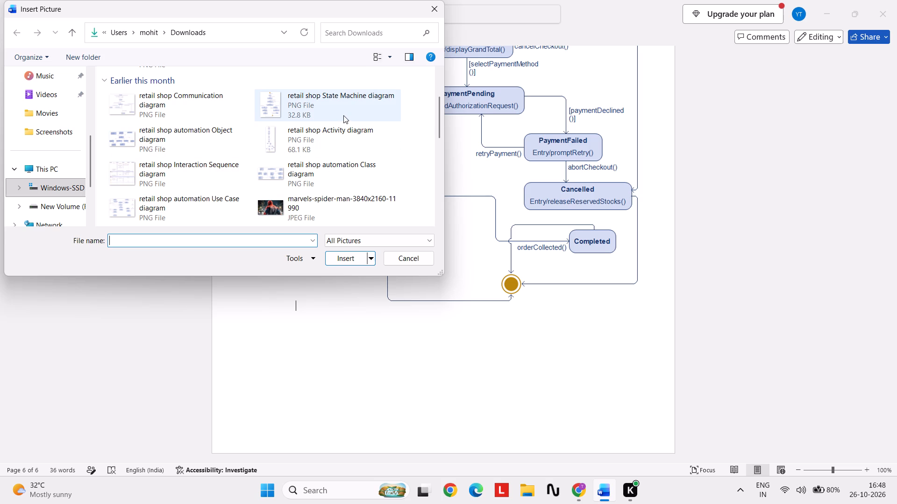
scroll(214, 105, up, 1)
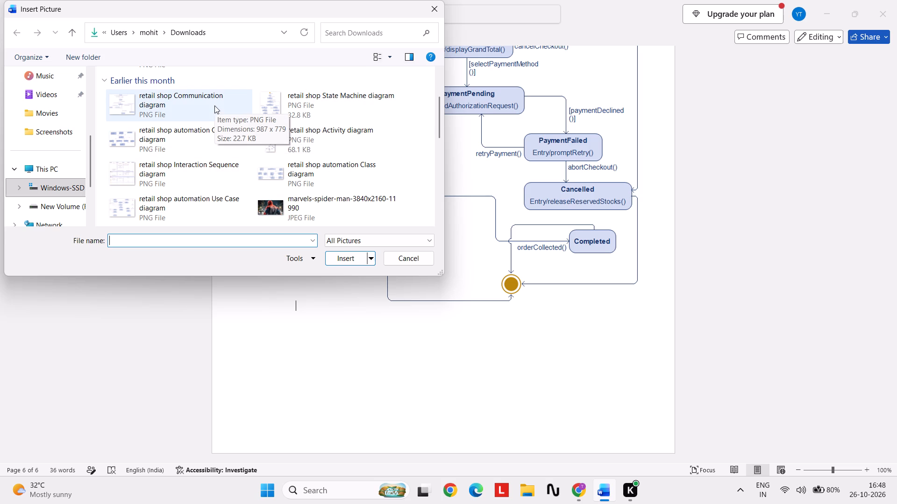
scroll(214, 105, up, 1)
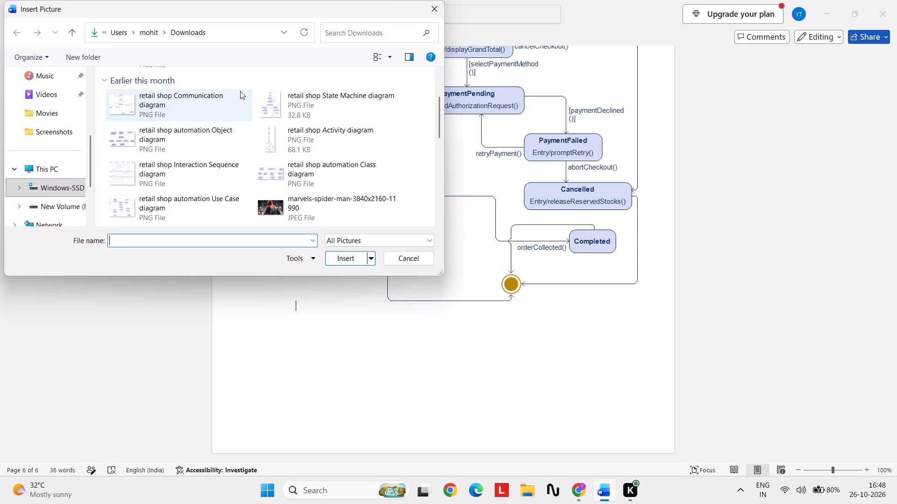
scroll(240, 91, up, 2)
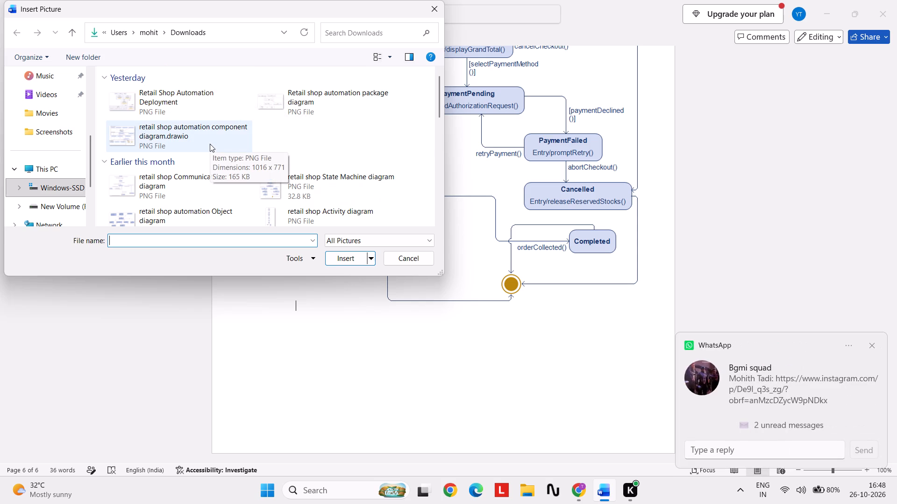
click(210, 144)
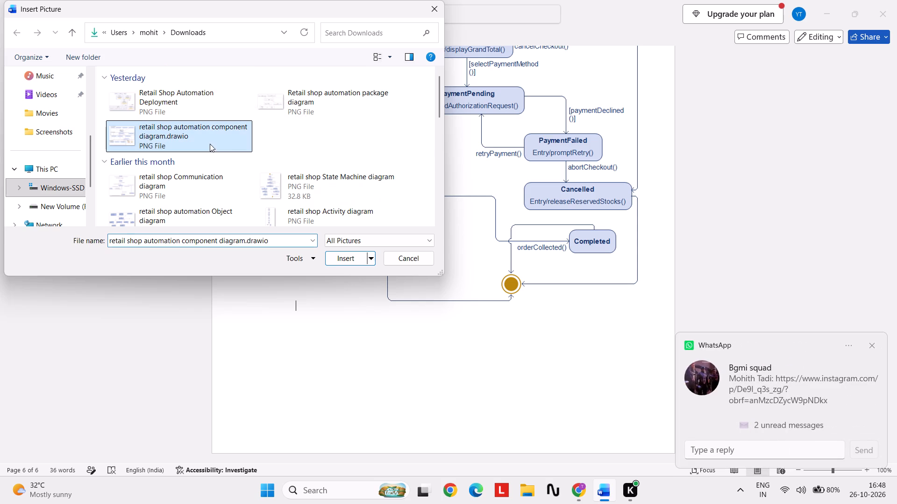
click(335, 254)
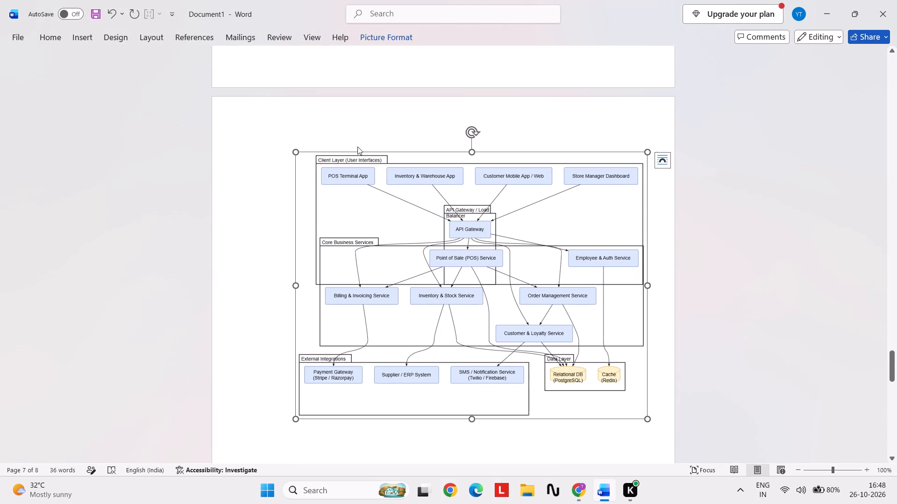
Try to place the insertion point in the blank space at the end of page 6, above the component diagram.
scroll(370, 116, up, 1)
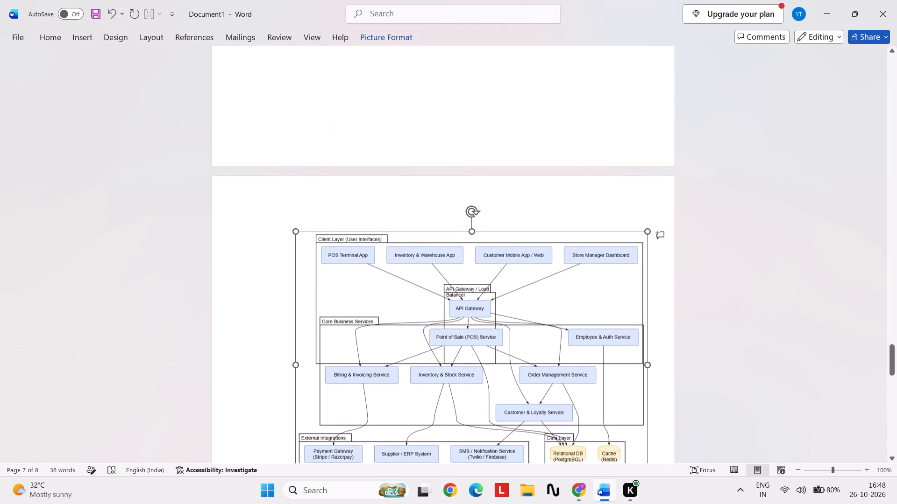
scroll(370, 116, up, 1)
double_click(370, 139)
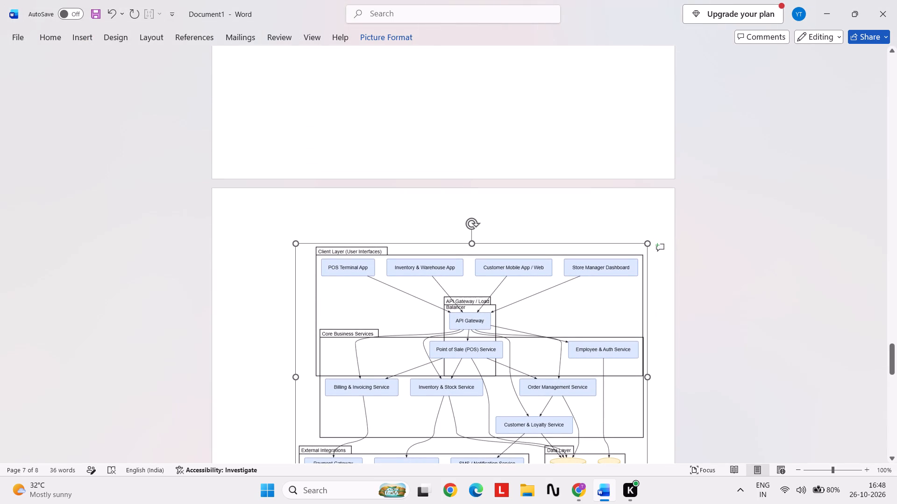
double_click(361, 112)
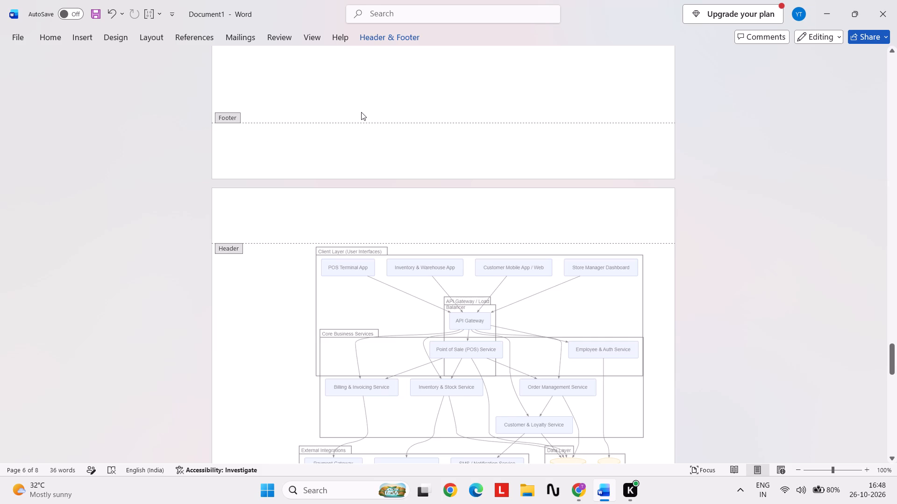
scroll(380, 173, down, 1)
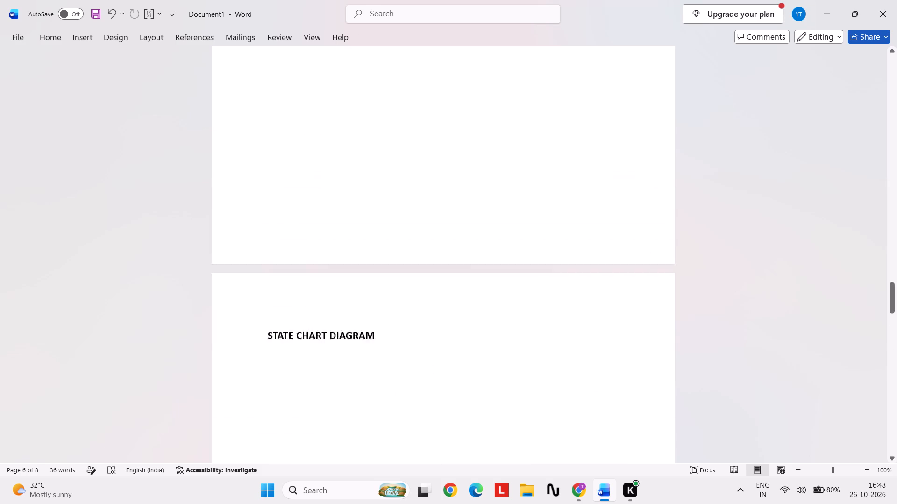
Undo the insertion of the component diagram picture placed ahead of the state chart diagram.
scroll(380, 173, down, 4)
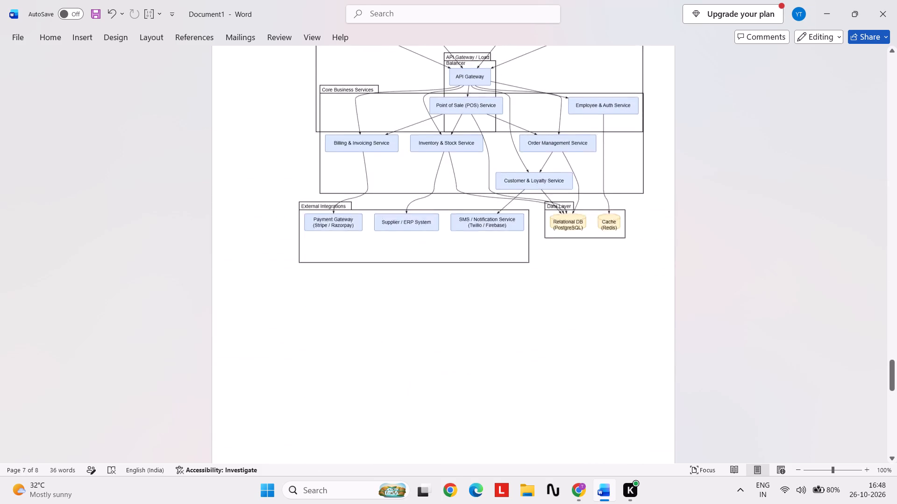
scroll(380, 173, down, 2)
scroll(380, 173, up, 4)
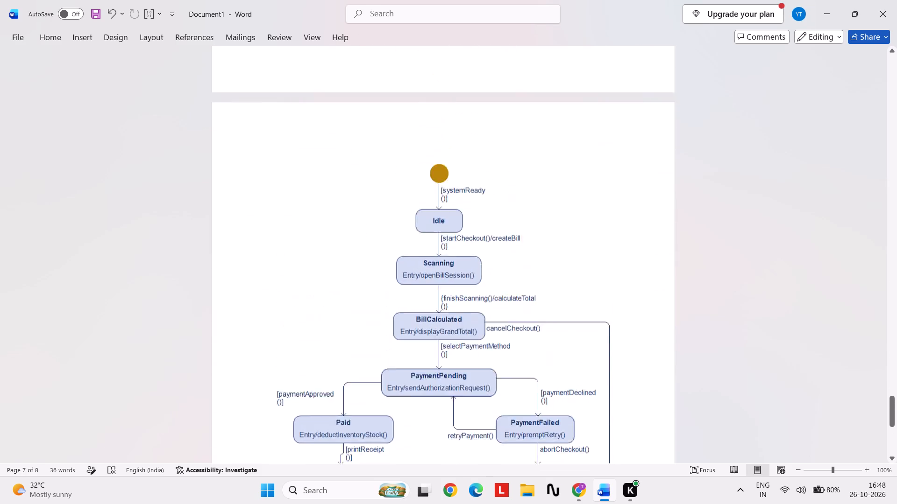
scroll(380, 173, up, 7)
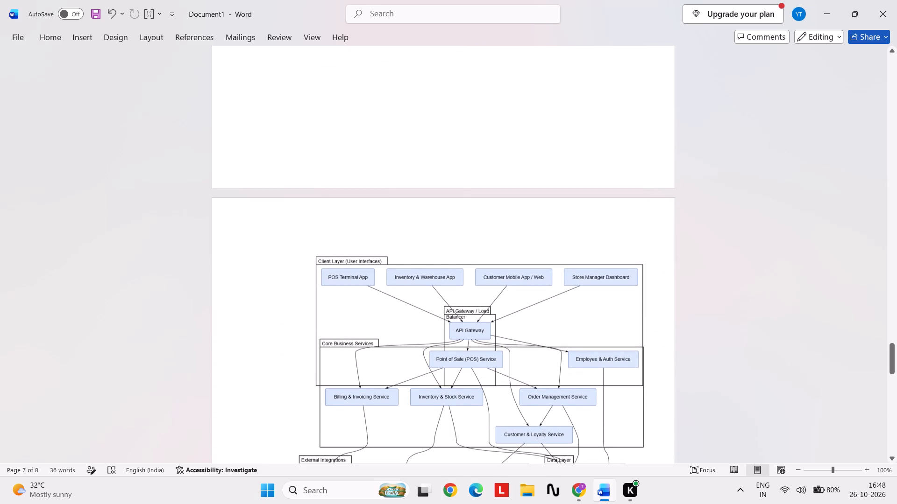
click(291, 275)
key(ctrl+z)
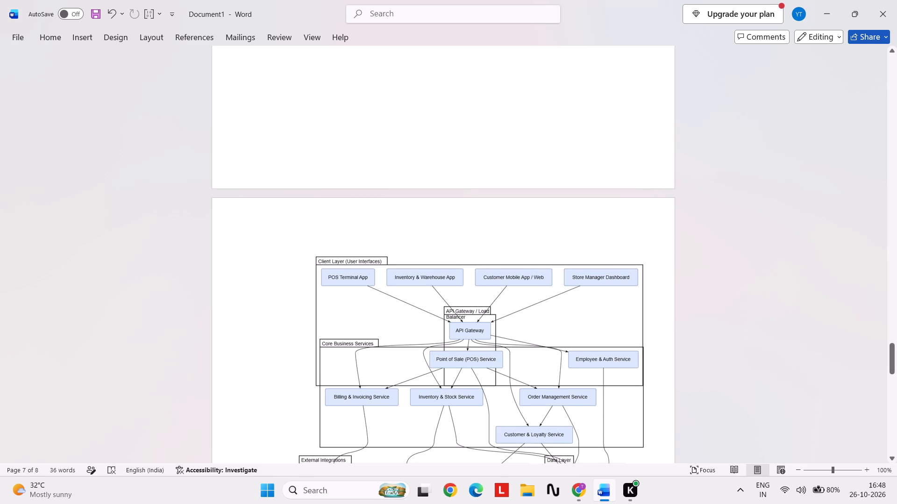
Enter the heading STATE CHART DIAGRAM in the empty space below the state machine picture on page 6, followed by a new line.
scroll(291, 275, down, 5)
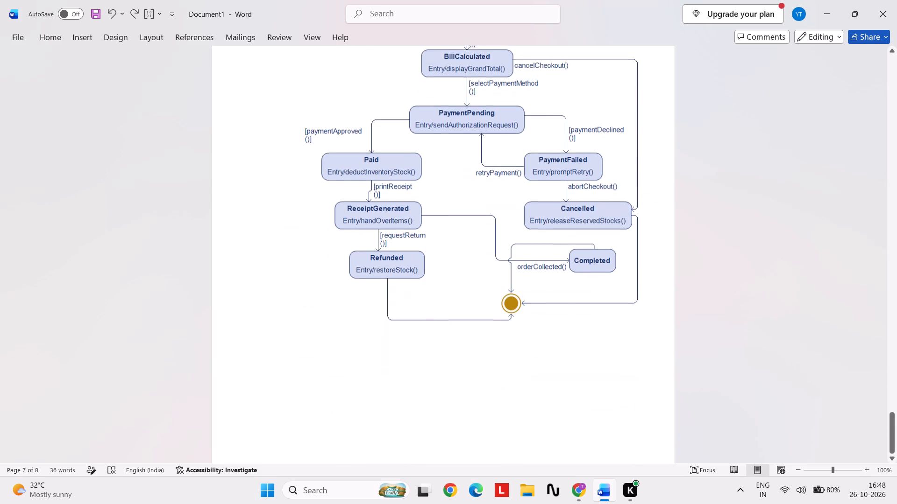
scroll(291, 275, down, 1)
double_click(300, 343)
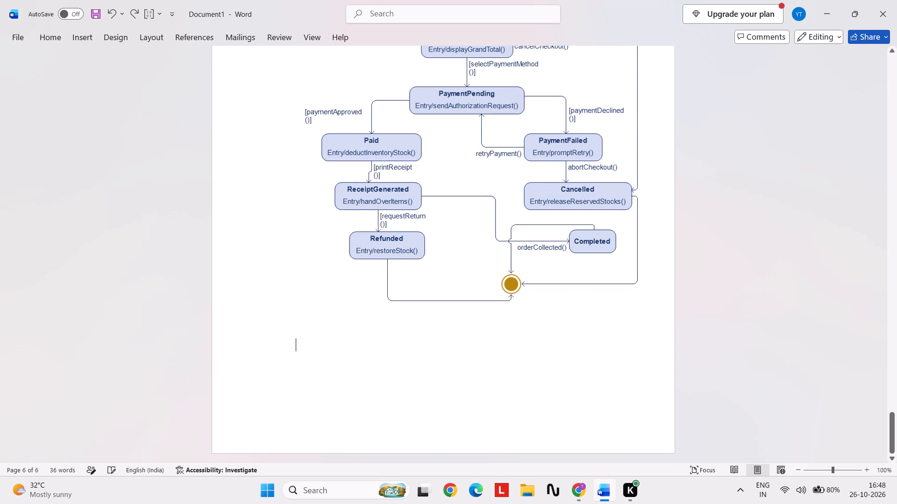
key(shift+s)
key(BackSpace)
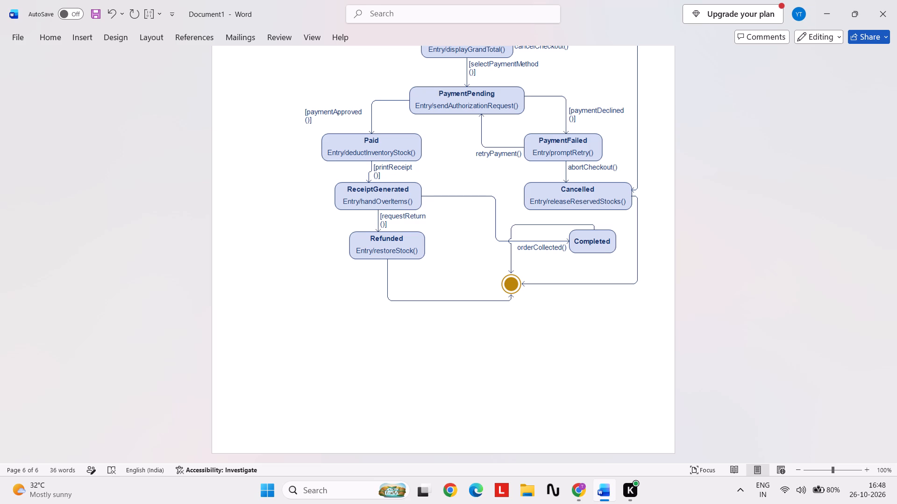
text(STATE)
key(space)
text(CHART)
key(space)
text(DIAGR)
text(AM)
key(Return)
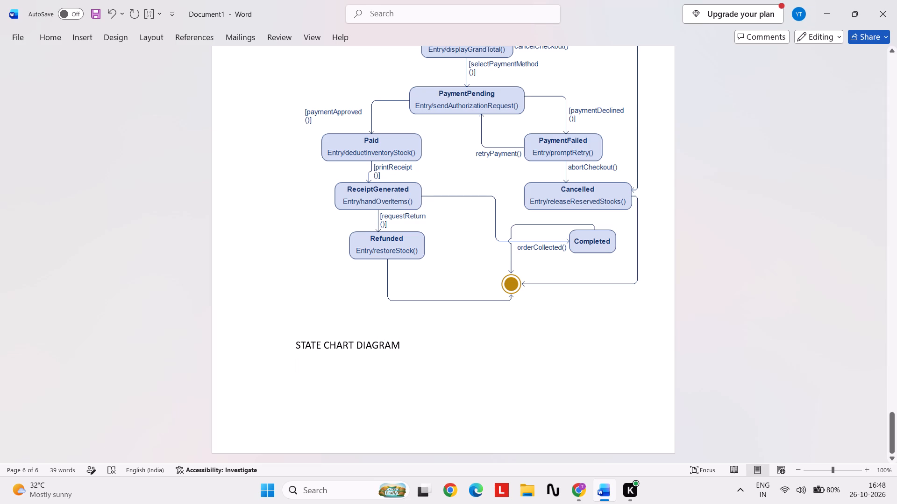
Insert the picture retail shop automation component diagram.drawio from this device below the new STATE CHART DIAGRAM heading.
click(79, 32)
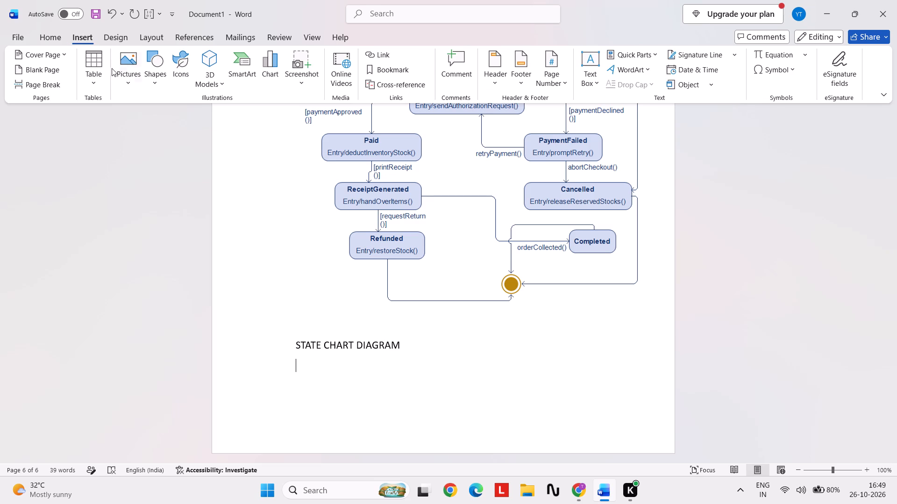
click(127, 77)
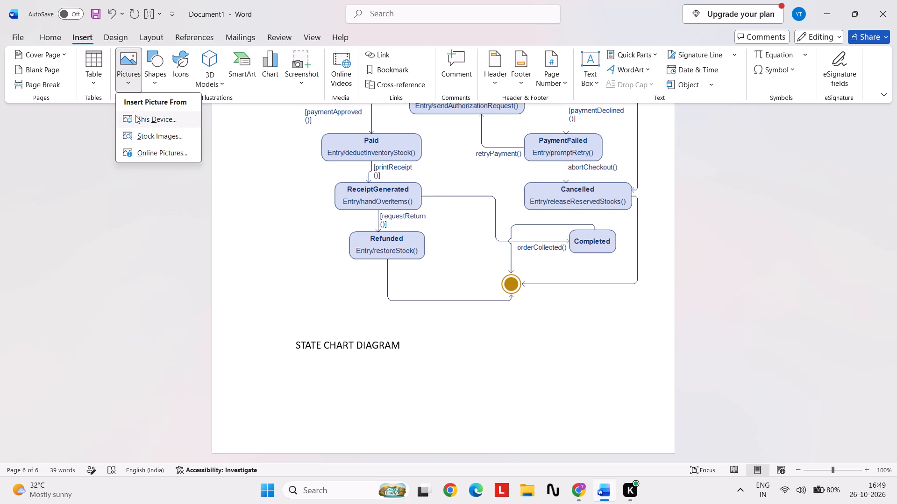
click(135, 115)
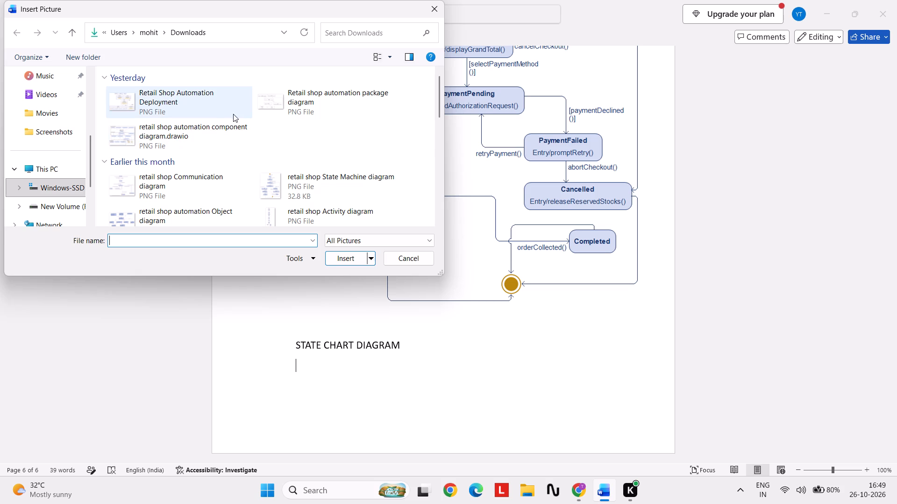
click(230, 140)
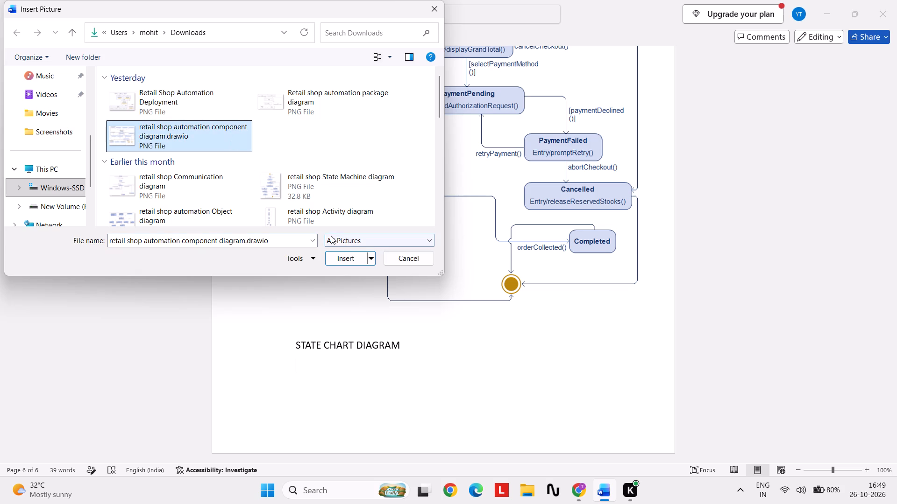
click(357, 259)
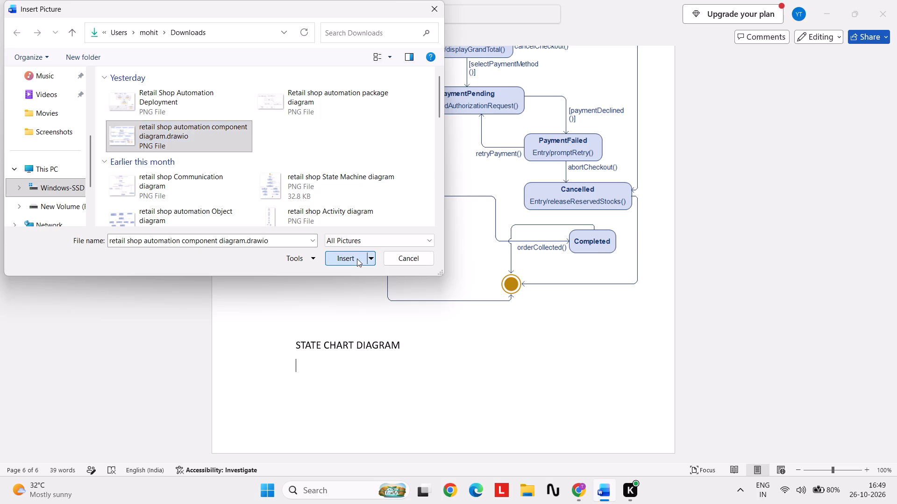
Add three blank lines before the second STATE CHART DIAGRAM heading to move it onto page 7 above the component diagram.
scroll(430, 319, up, 1)
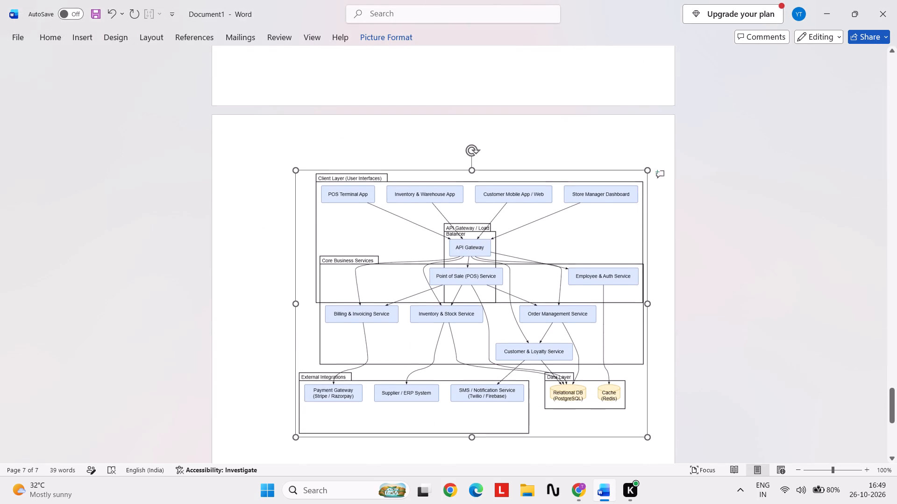
scroll(430, 319, up, 1)
scroll(430, 319, down, 2)
scroll(430, 319, up, 2)
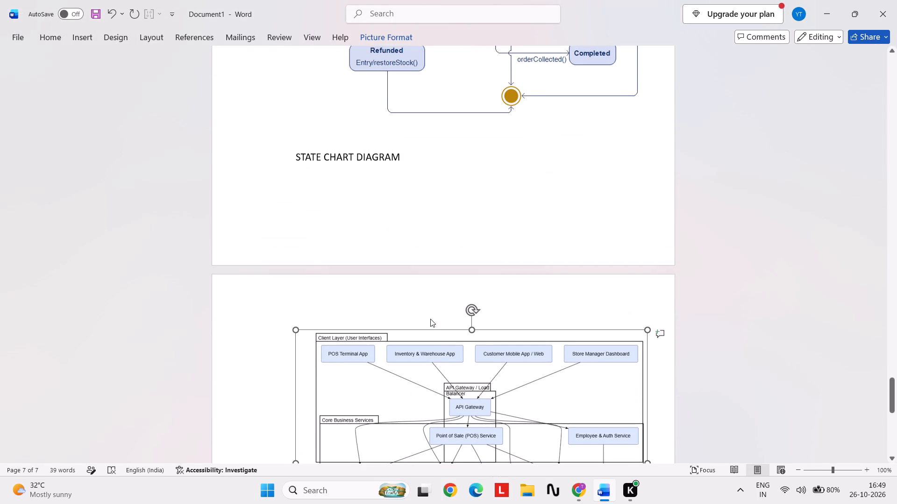
scroll(430, 319, down, 4)
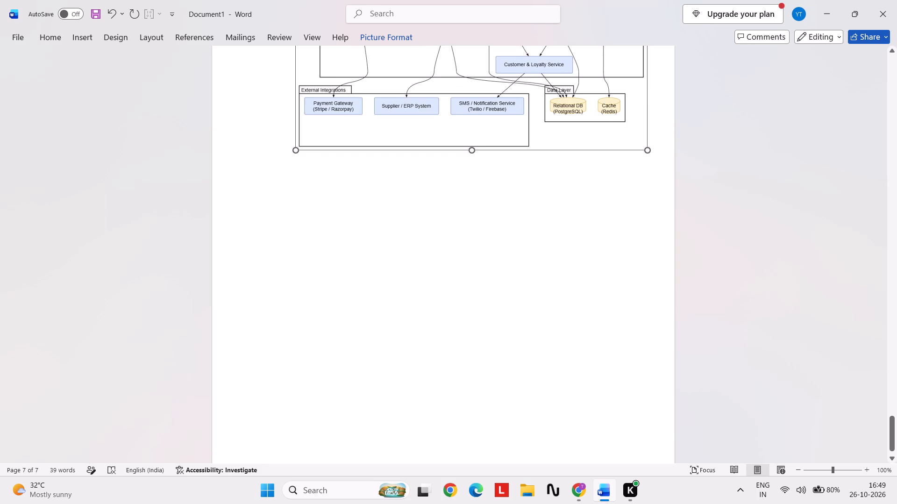
scroll(313, 226, up, 5)
click(296, 207)
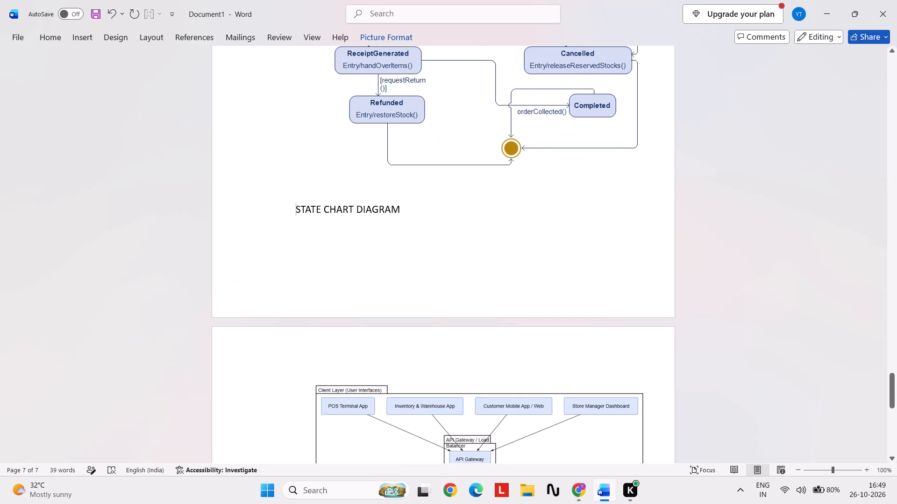
key(Return)
key(Return)
key(Return)
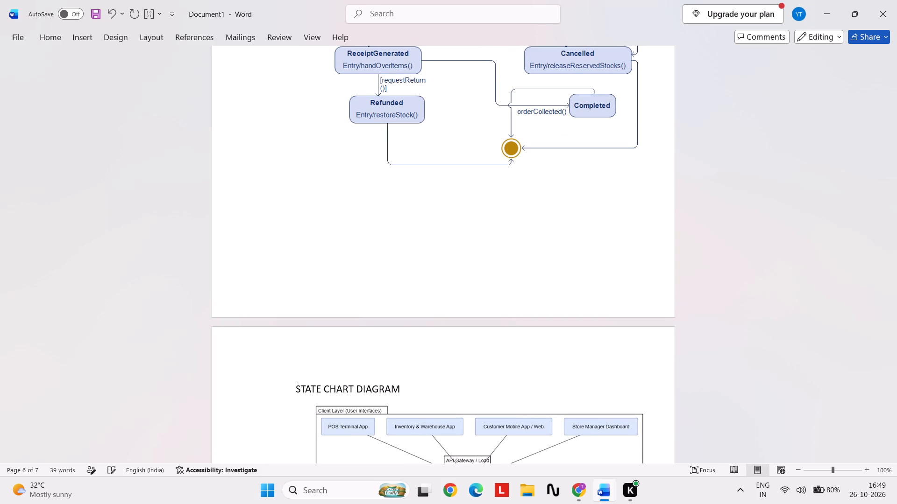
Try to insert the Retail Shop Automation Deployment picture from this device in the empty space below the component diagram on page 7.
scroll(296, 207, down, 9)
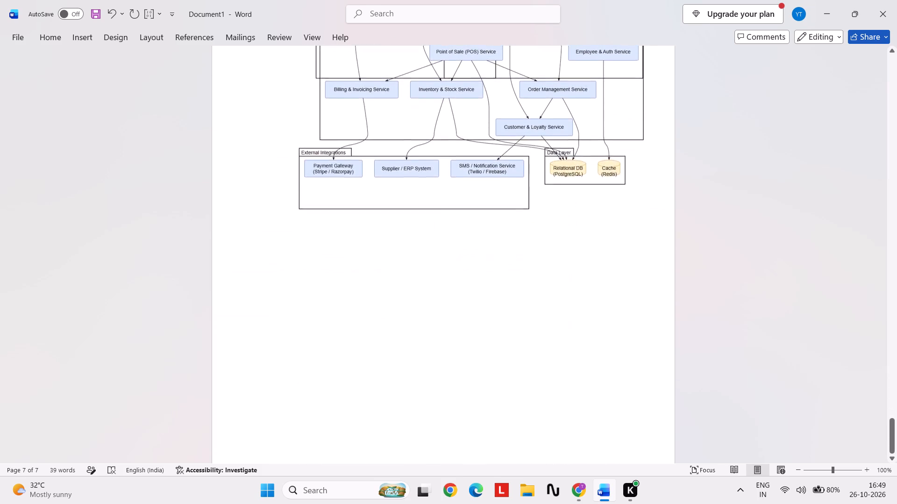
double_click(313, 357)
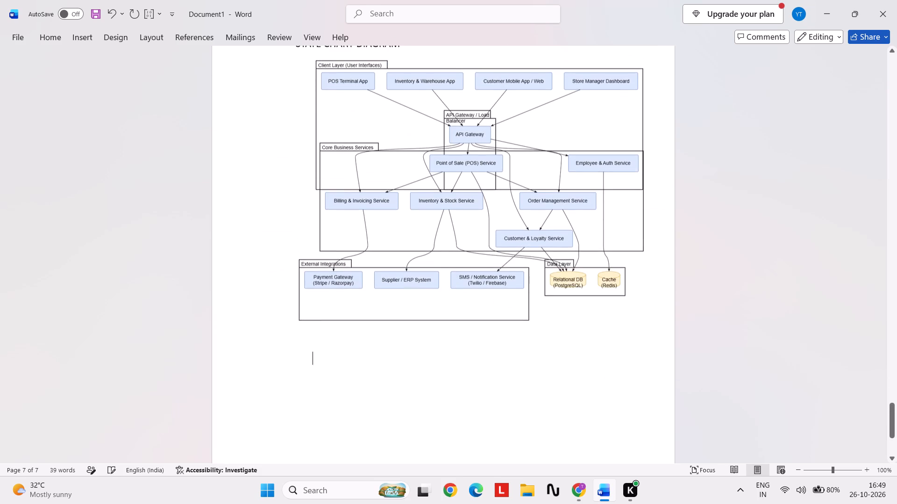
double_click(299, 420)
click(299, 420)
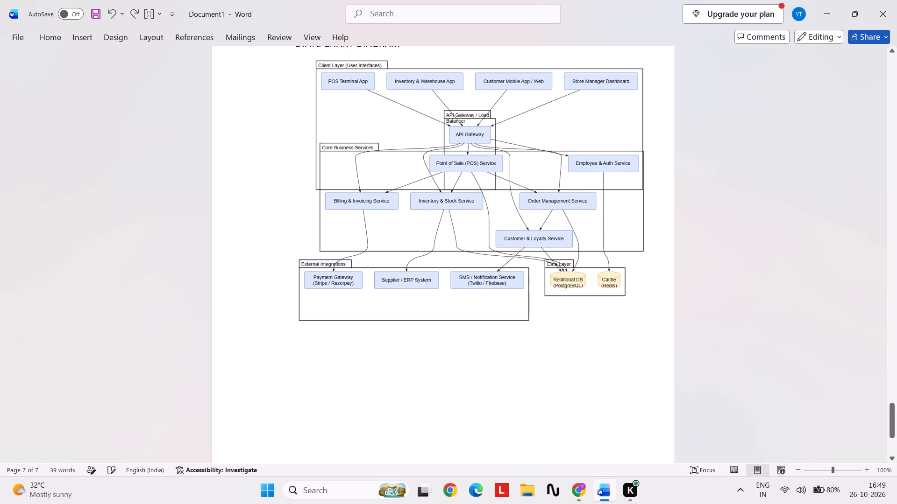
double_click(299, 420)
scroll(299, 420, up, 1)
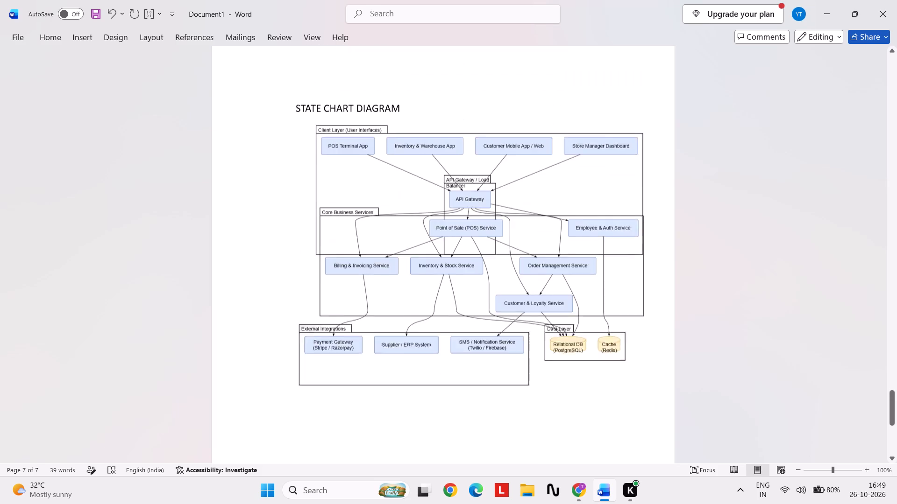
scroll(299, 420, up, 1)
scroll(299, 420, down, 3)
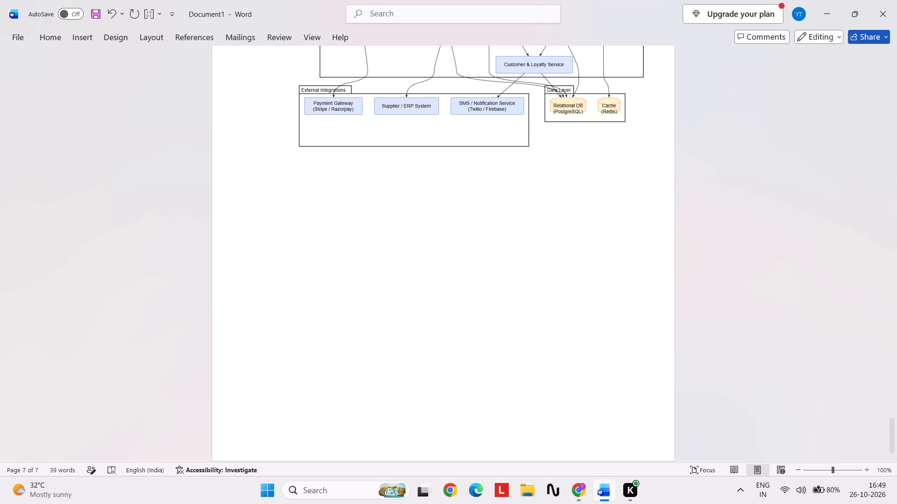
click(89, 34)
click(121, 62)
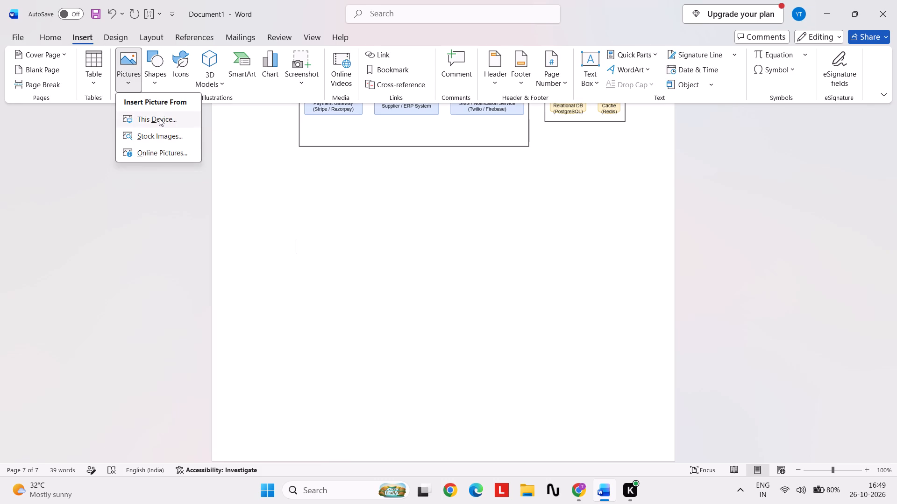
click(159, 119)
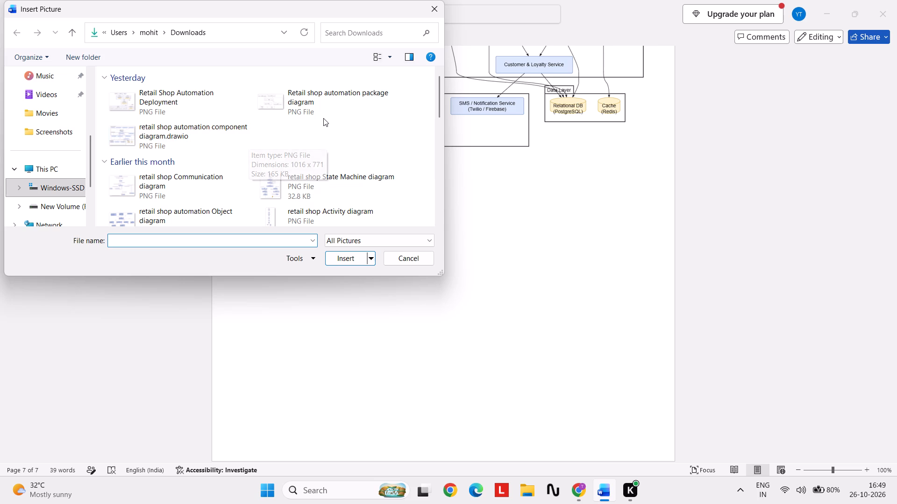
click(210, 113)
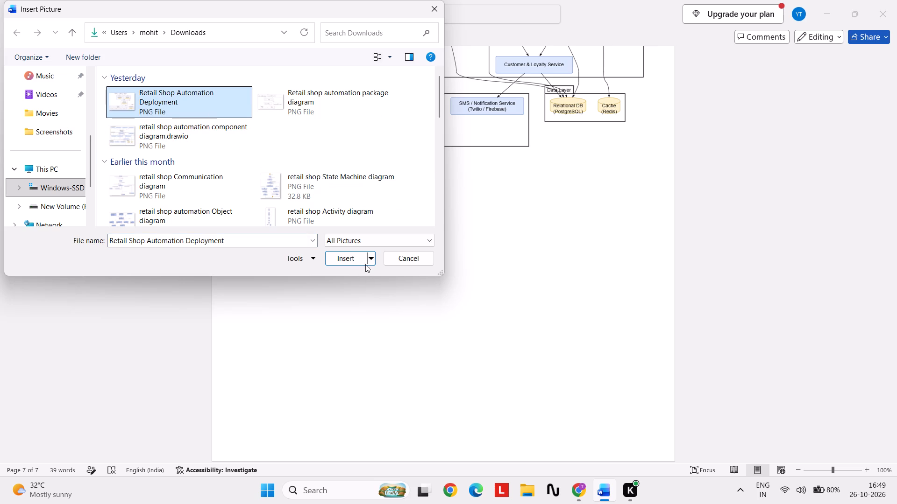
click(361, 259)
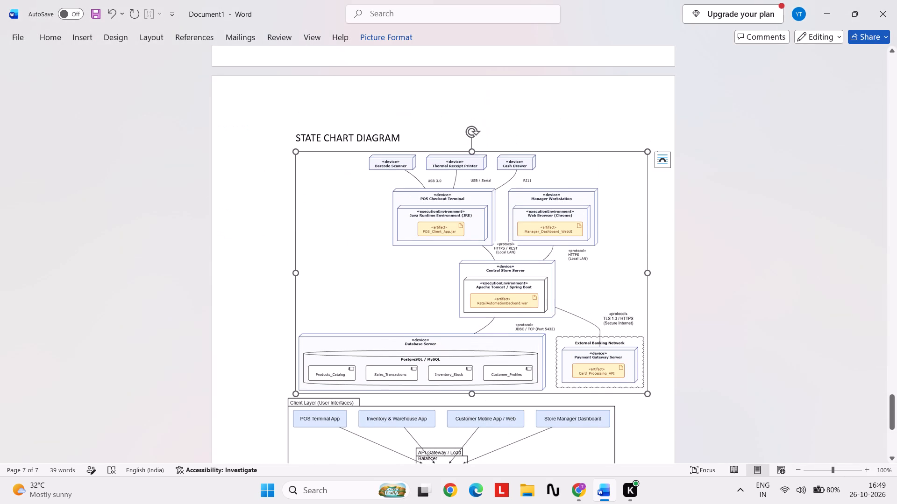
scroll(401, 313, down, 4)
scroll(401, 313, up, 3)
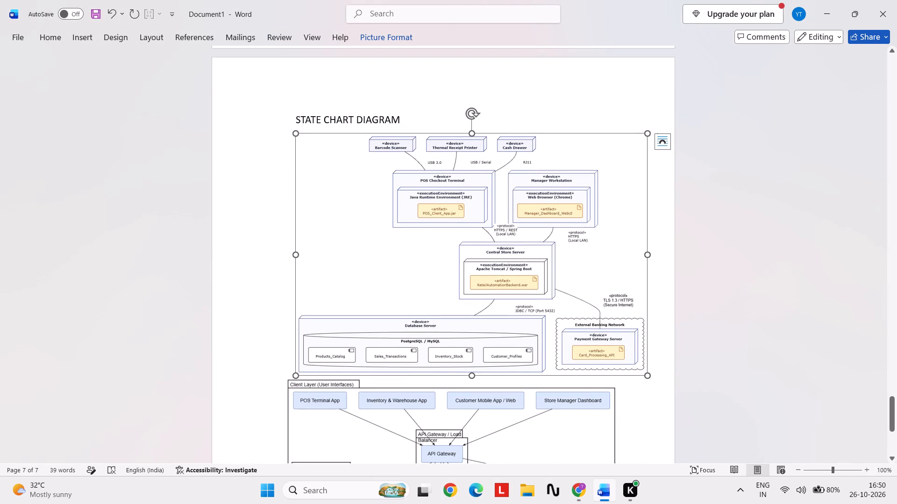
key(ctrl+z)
Add blank lines in the empty space below the component diagram until the insertion point reaches the top of page 8.
scroll(430, 281, down, 3)
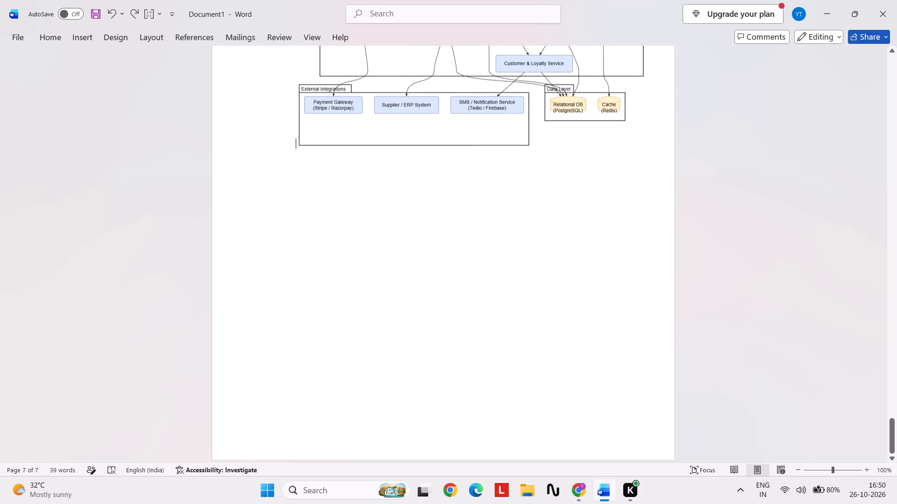
double_click(382, 308)
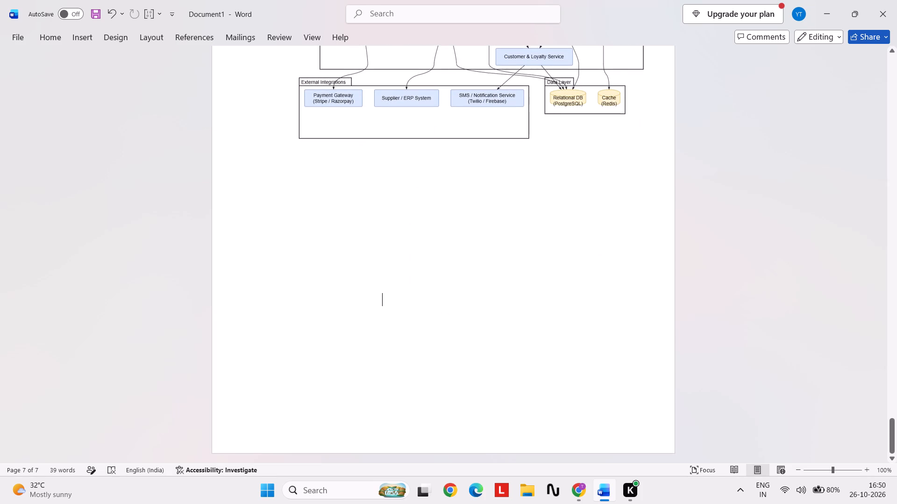
key(Return)
key(Return)
key(Return)
key(Return)
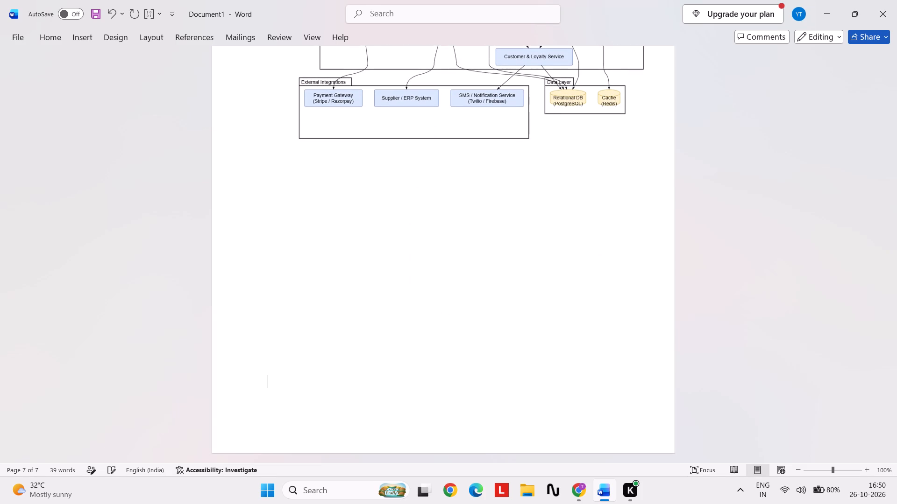
key(Return)
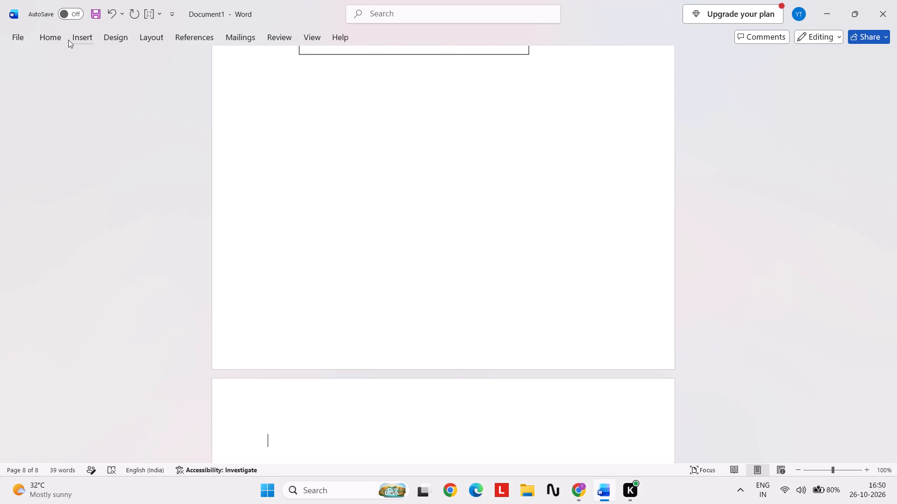
Insert the Retail Shop Automation Deployment picture from this device at the top of page 8.
click(68, 40)
click(135, 65)
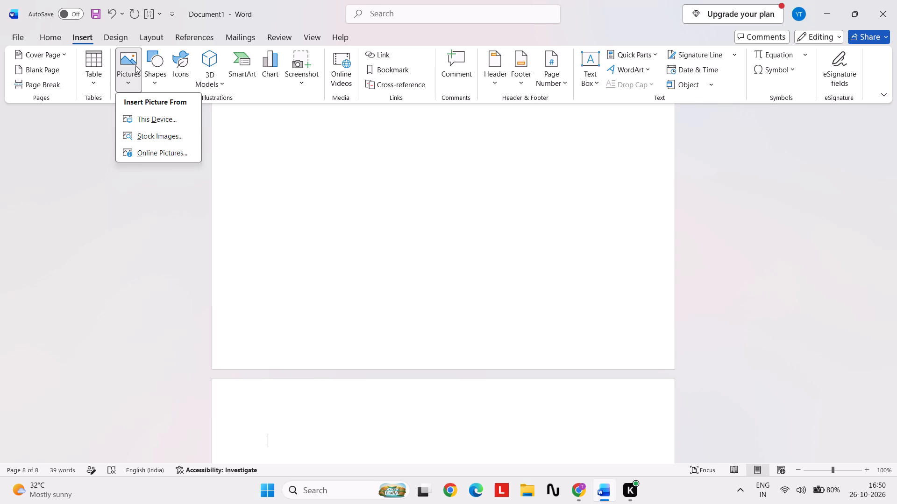
click(158, 119)
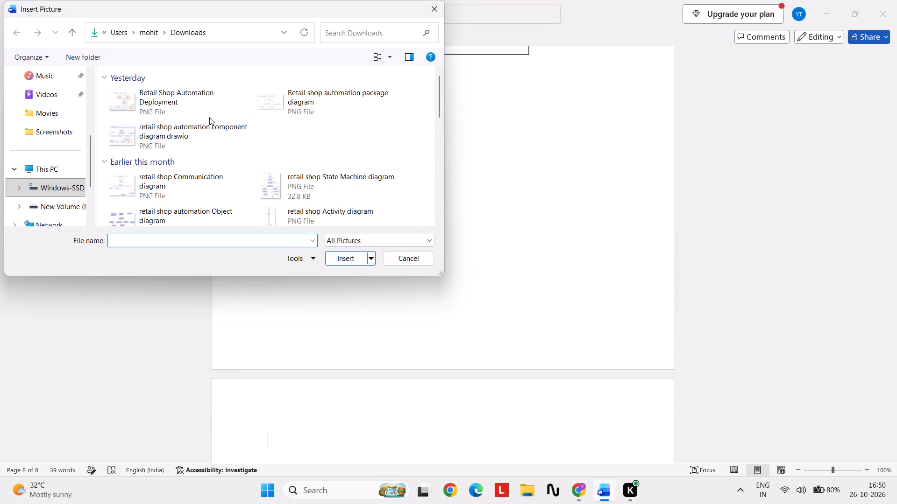
click(210, 112)
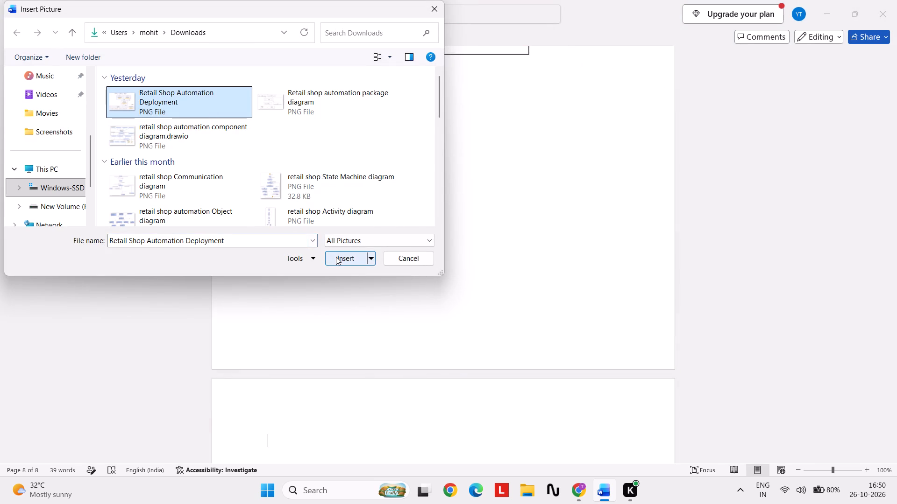
click(336, 257)
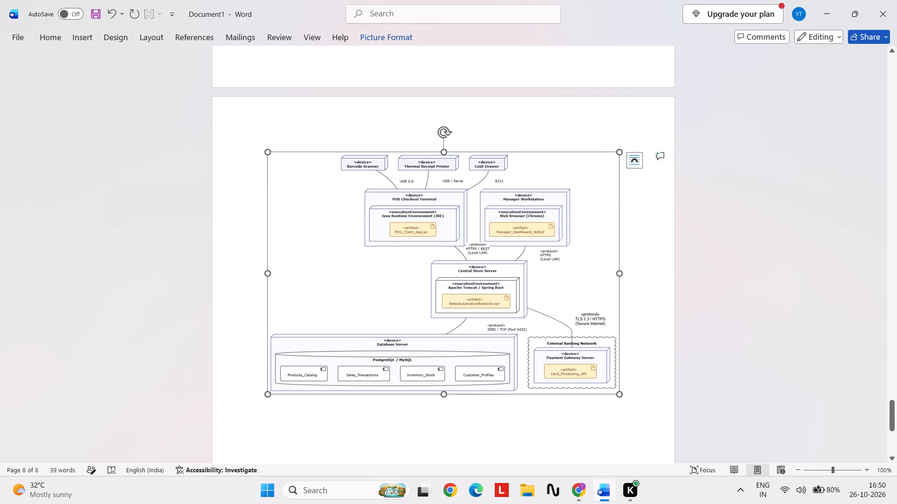
Add the bold heading DEPLOYMENT DIAGRAM near the bottom of page 7, above the deployment picture.
double_click(329, 140)
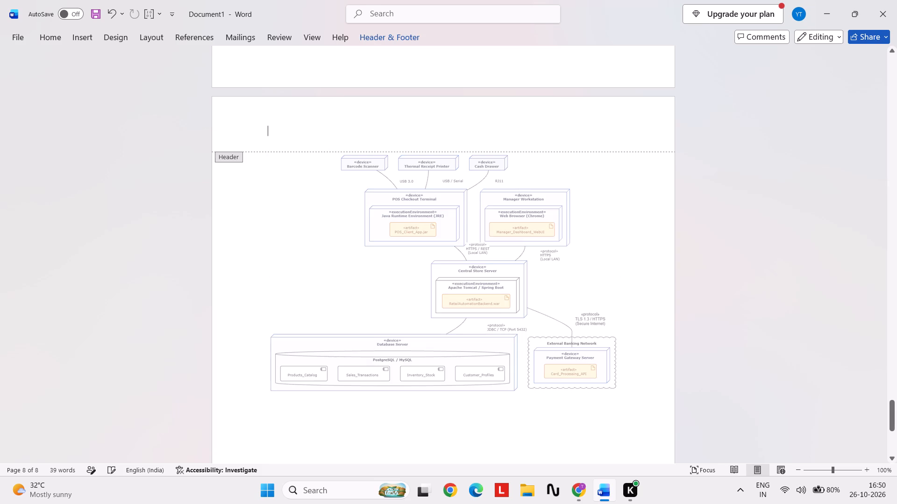
double_click(313, 177)
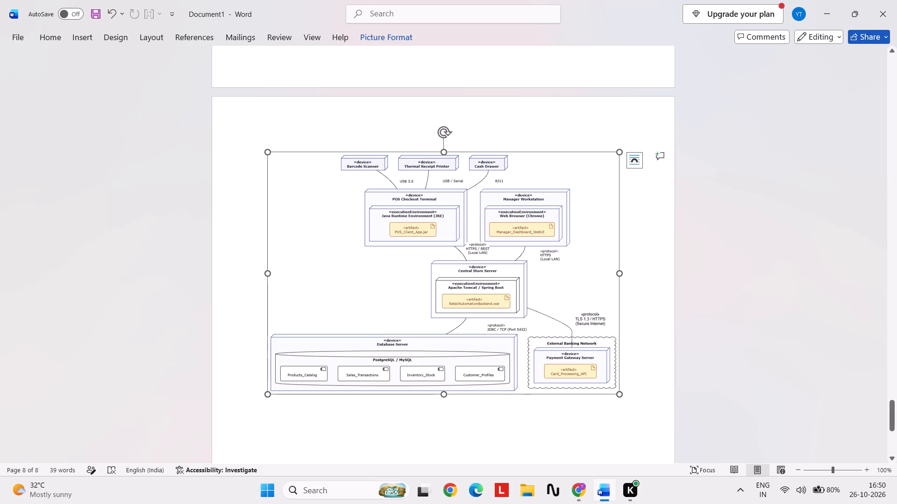
double_click(283, 66)
scroll(283, 66, up, 1)
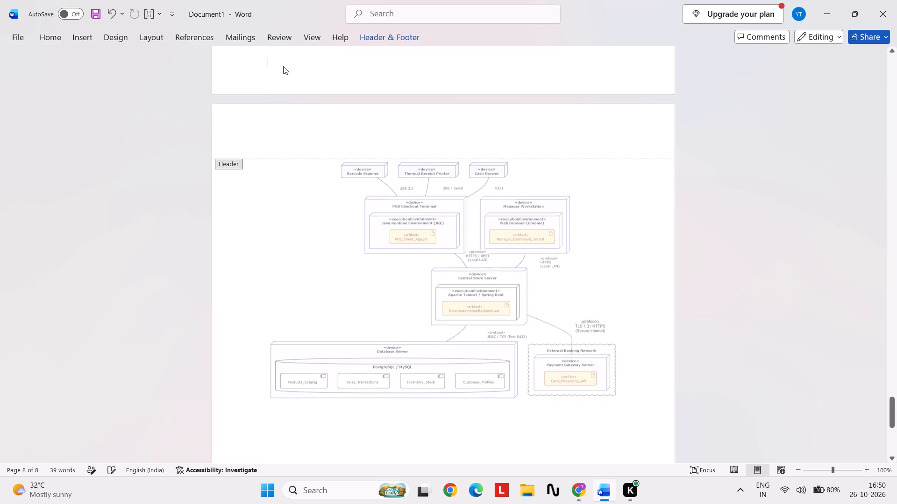
scroll(283, 66, up, 1)
double_click(274, 175)
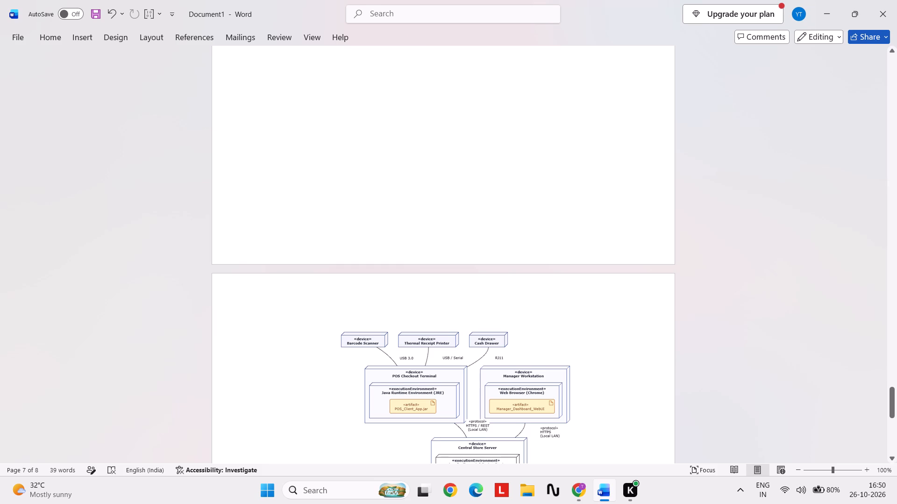
key(shift+d)
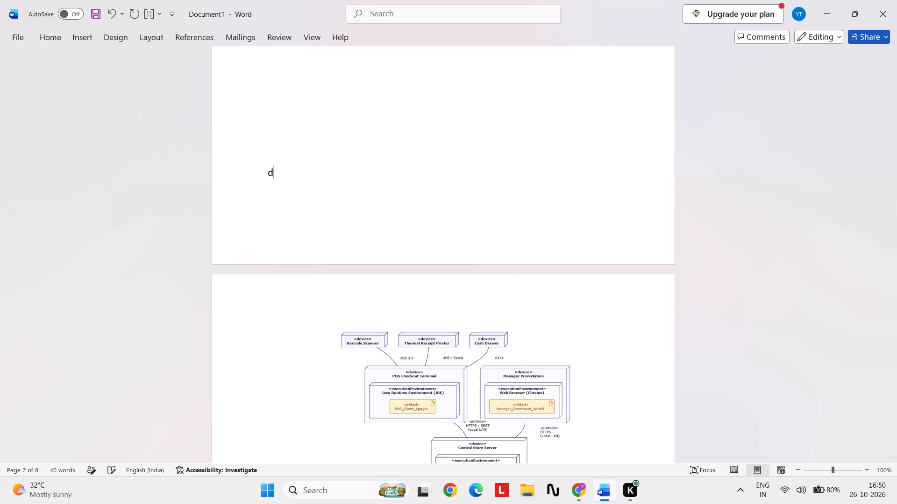
key(BackSpace)
text(DEPLOY)
text(MENT)
key(space)
text(DIAGRAM)
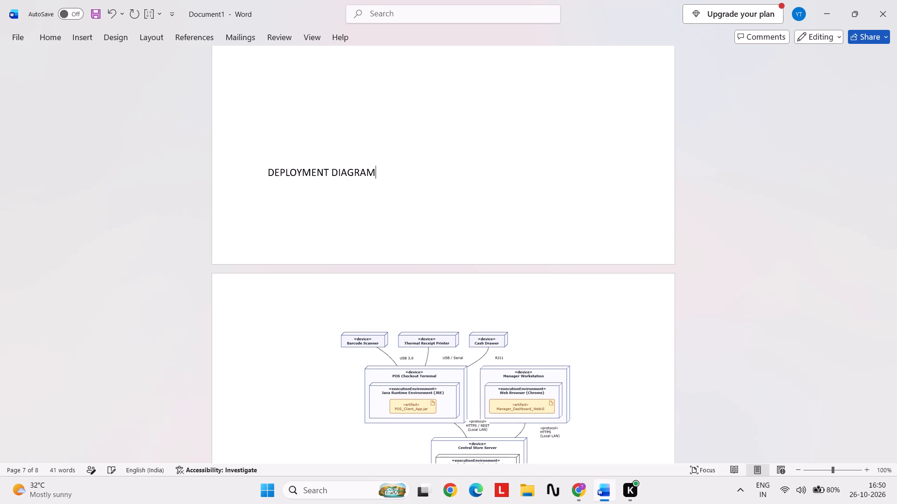
drag(268, 169, 368, 168)
click(375, 148)
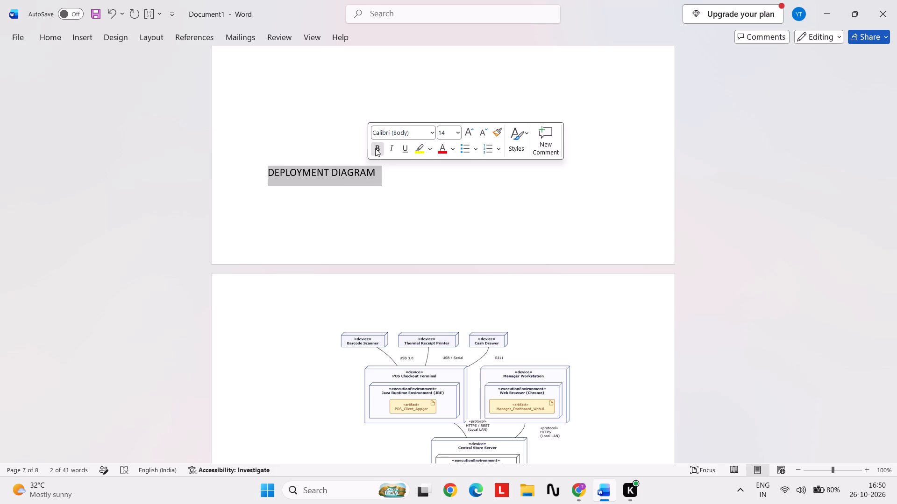
Add two blank lines before the DEPLOYMENT DIAGRAM heading to move it onto page 8 above the deployment picture.
double_click(260, 170)
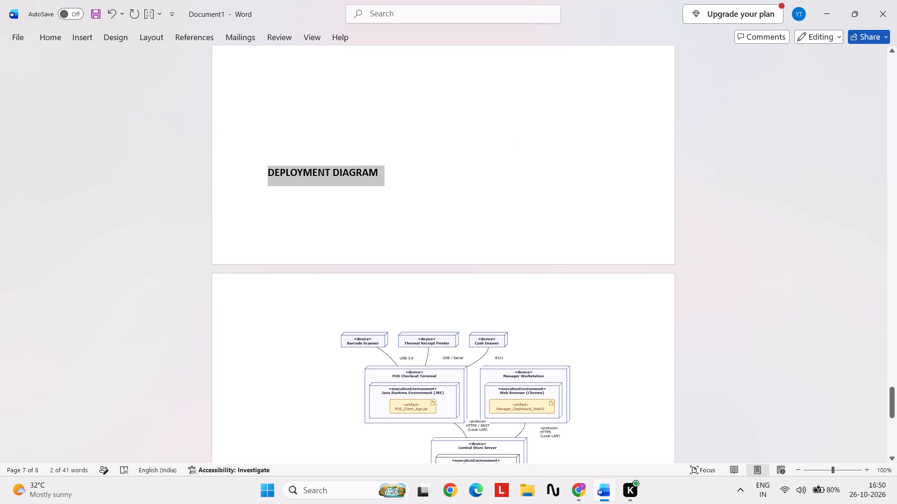
double_click(267, 170)
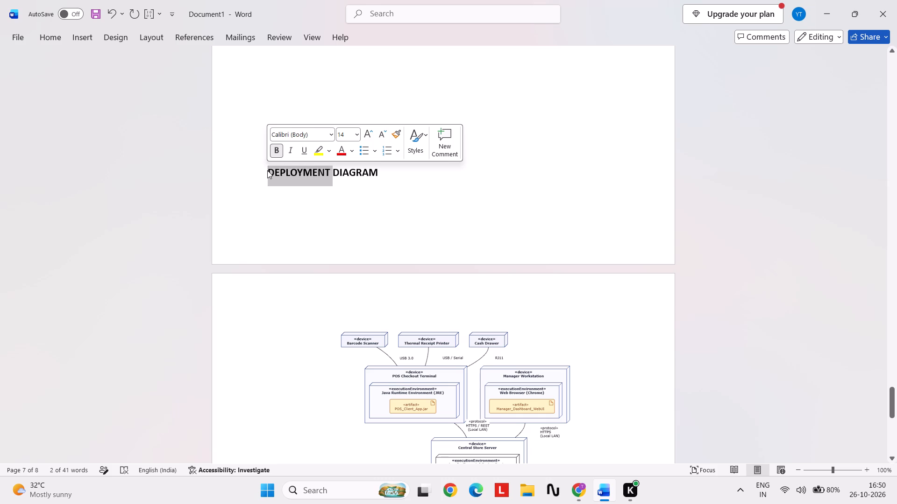
click(267, 170)
key(Return)
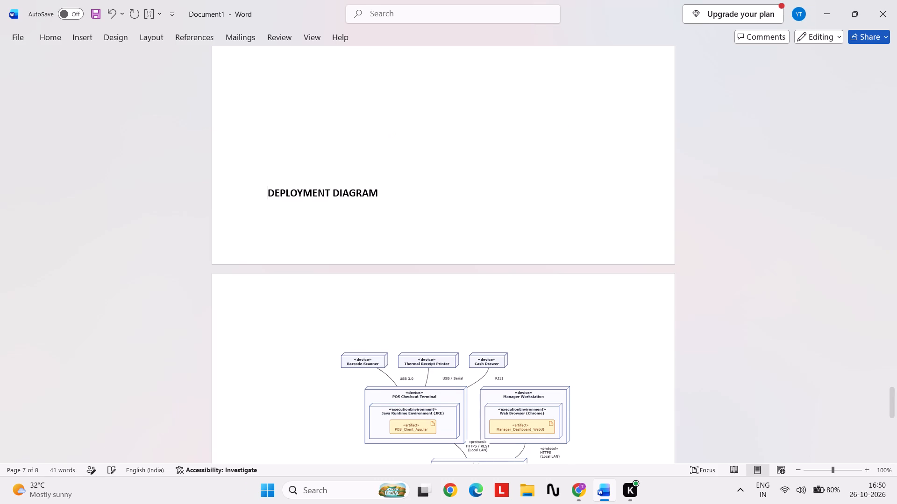
key(Return)
Review the document's headings and diagrams from the deployment page back to the title, and down again to the activity diagram.
scroll(356, 272, down, 3)
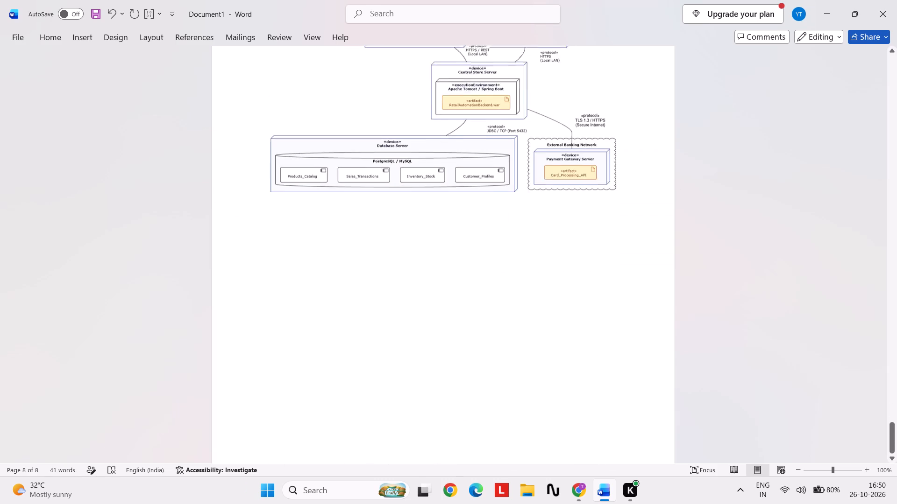
scroll(356, 272, up, 11)
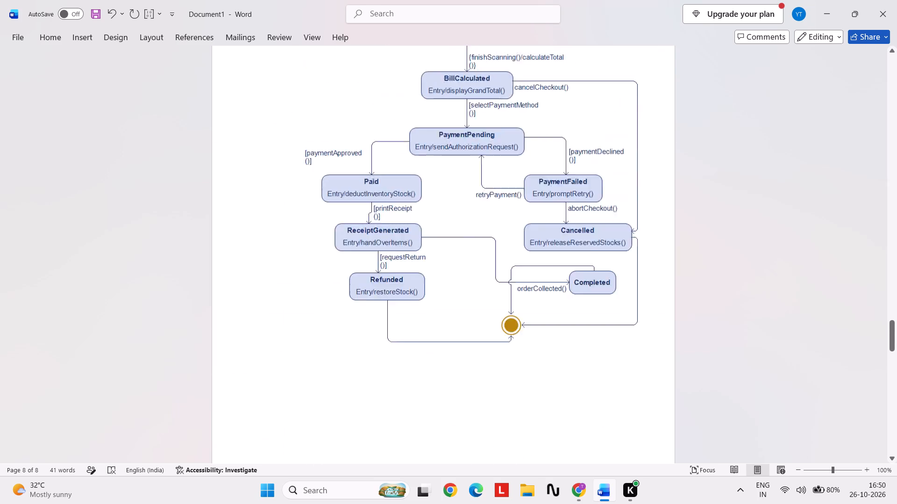
scroll(356, 272, up, 5)
scroll(356, 272, down, 1)
scroll(356, 272, up, 10)
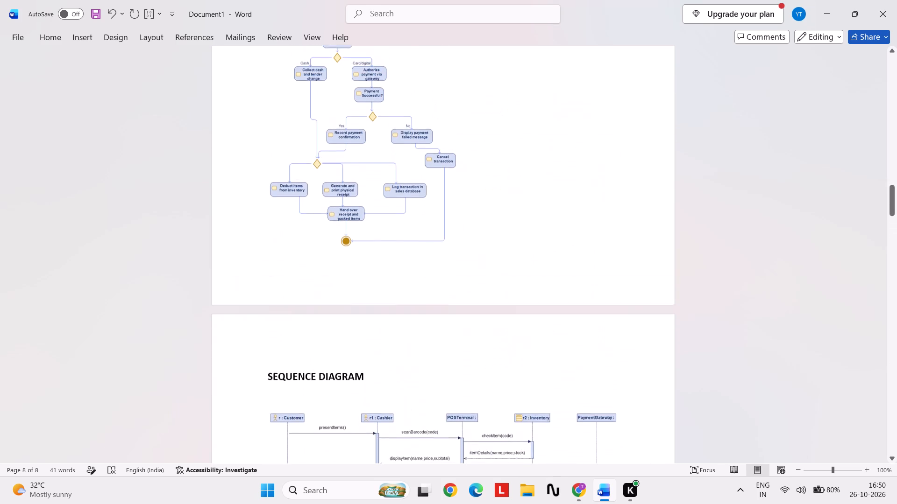
scroll(356, 272, up, 8)
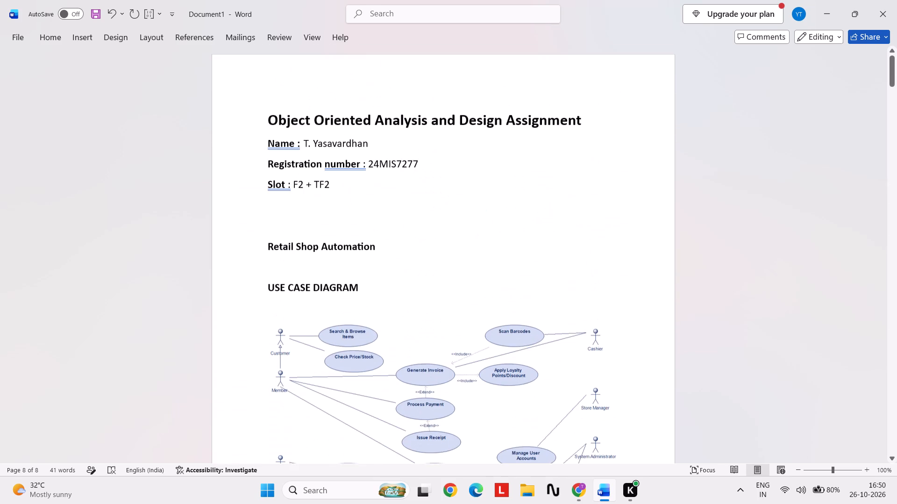
scroll(356, 272, up, 2)
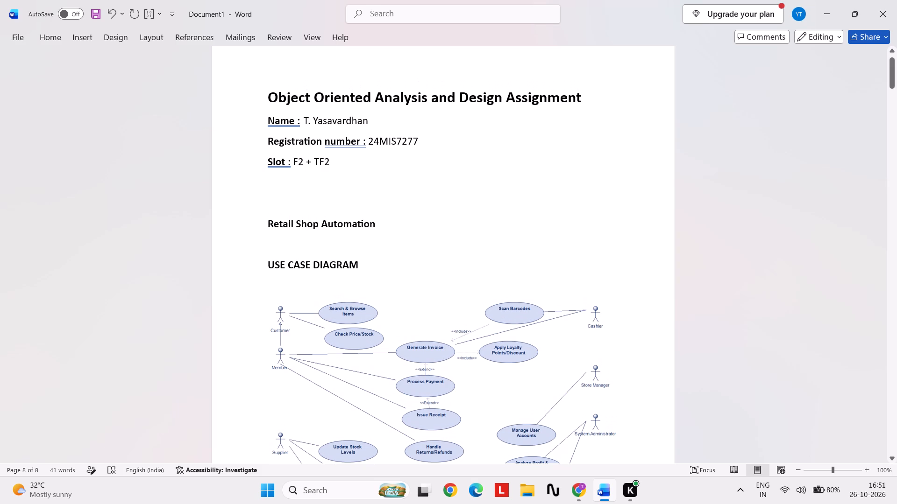
scroll(356, 272, down, 2)
scroll(356, 272, up, 4)
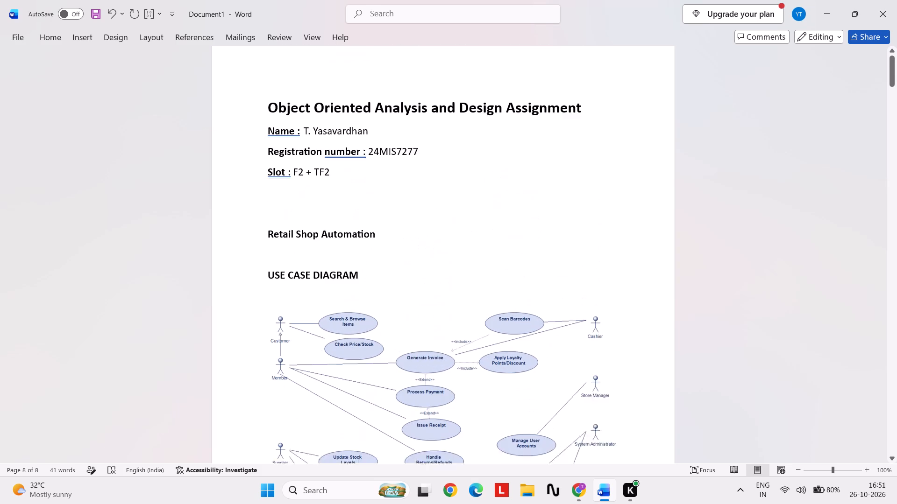
scroll(356, 272, down, 5)
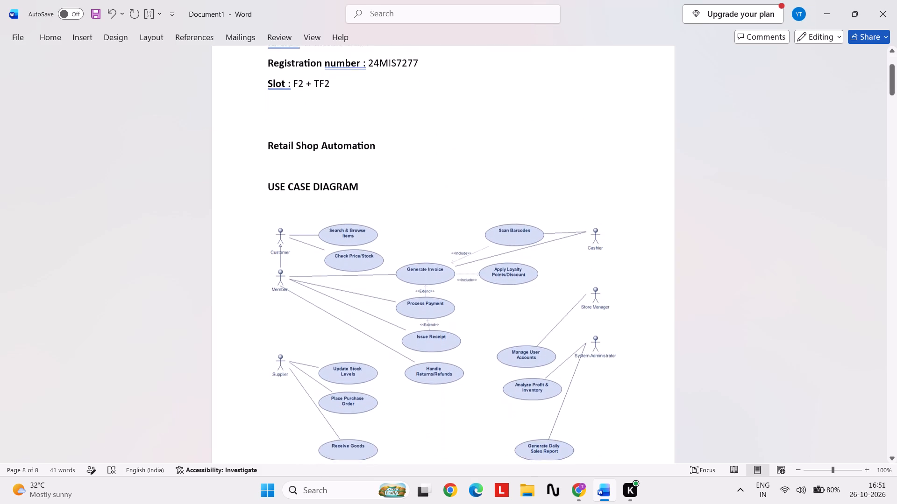
scroll(356, 272, down, 6)
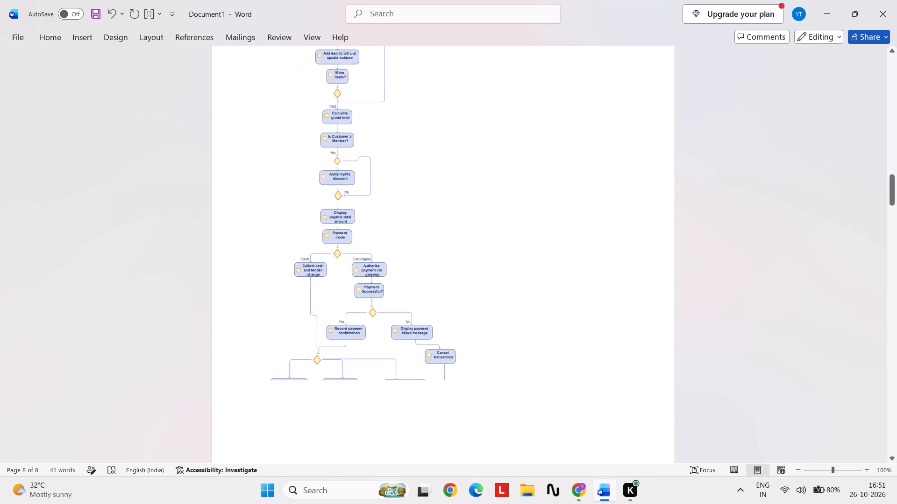
Stretch the class diagram picture vertically to about twice its height, keeping its width.
scroll(356, 272, up, 8)
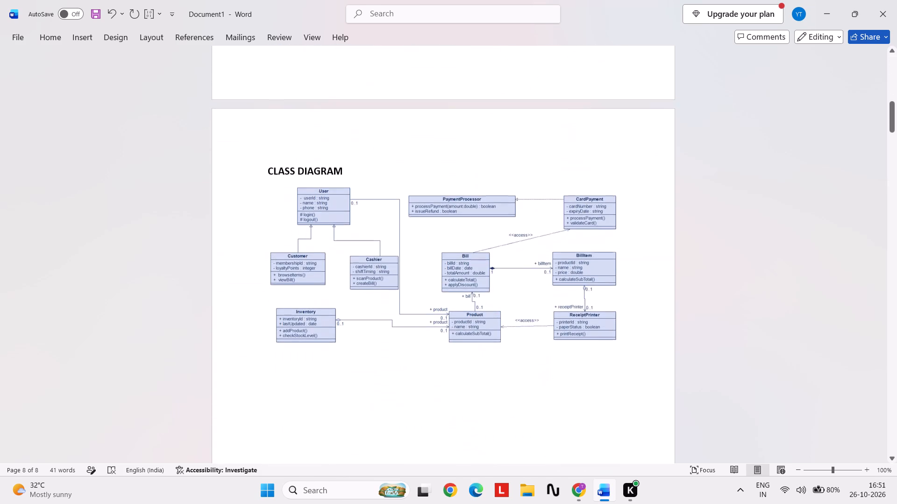
click(356, 272)
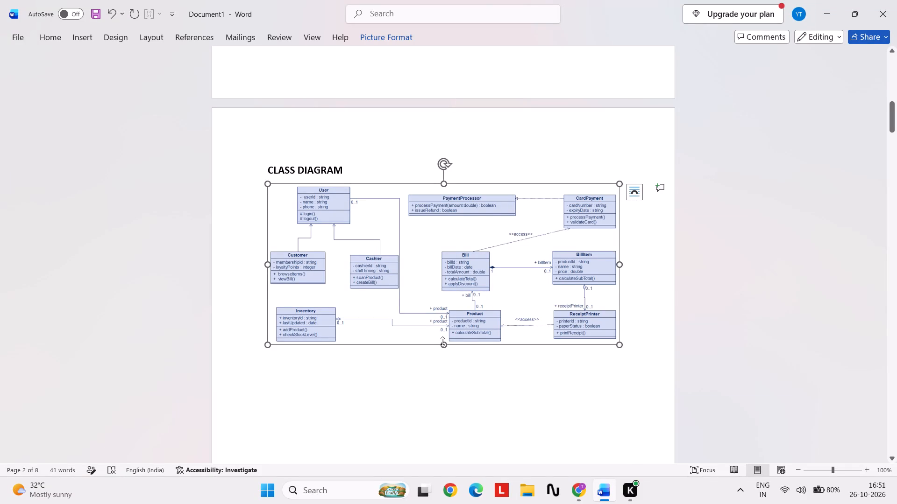
drag(442, 341, 447, 495)
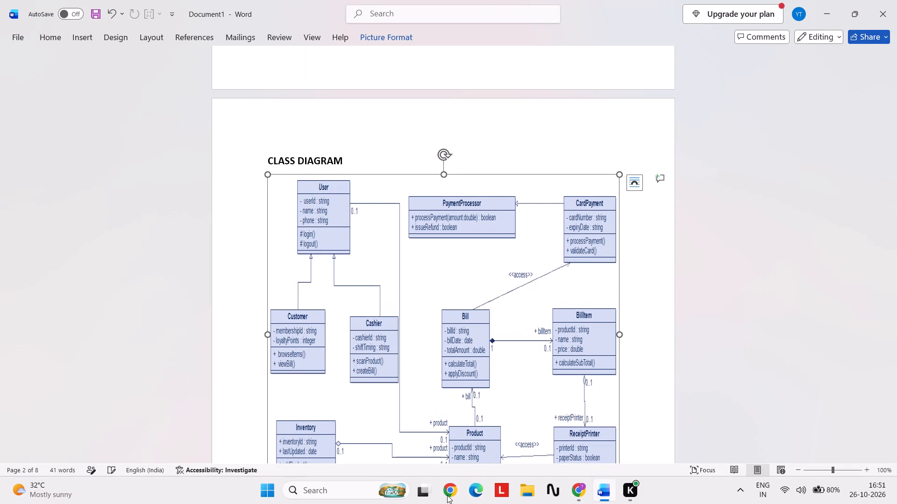
click(186, 244)
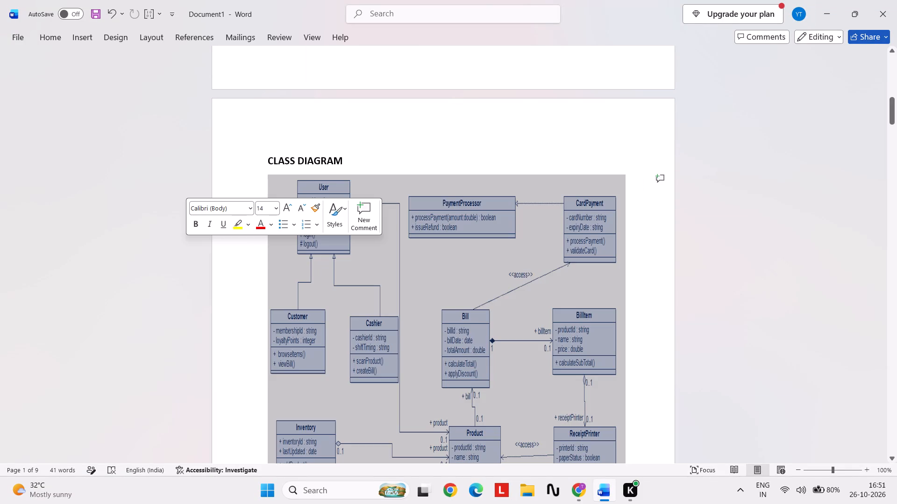
click(565, 135)
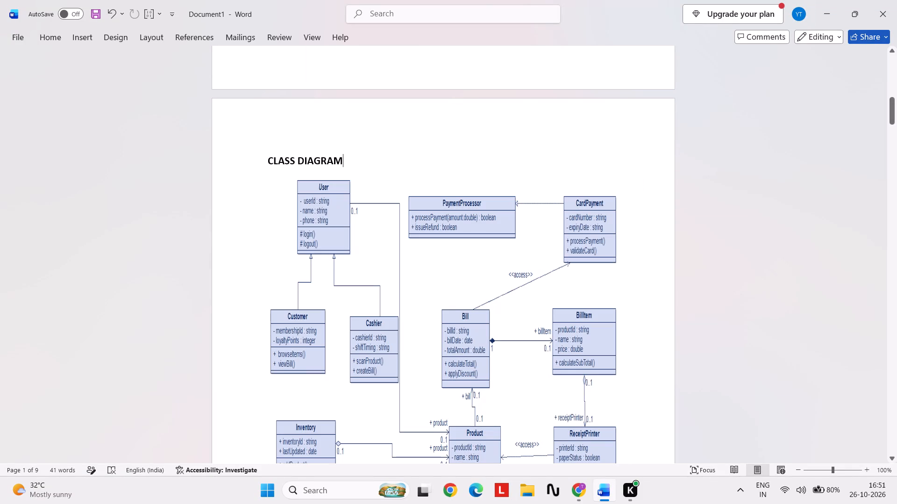
Examine the enlarged class diagram and the layout of the following diagram pages down to the component diagram.
scroll(559, 167, down, 3)
scroll(559, 167, up, 1)
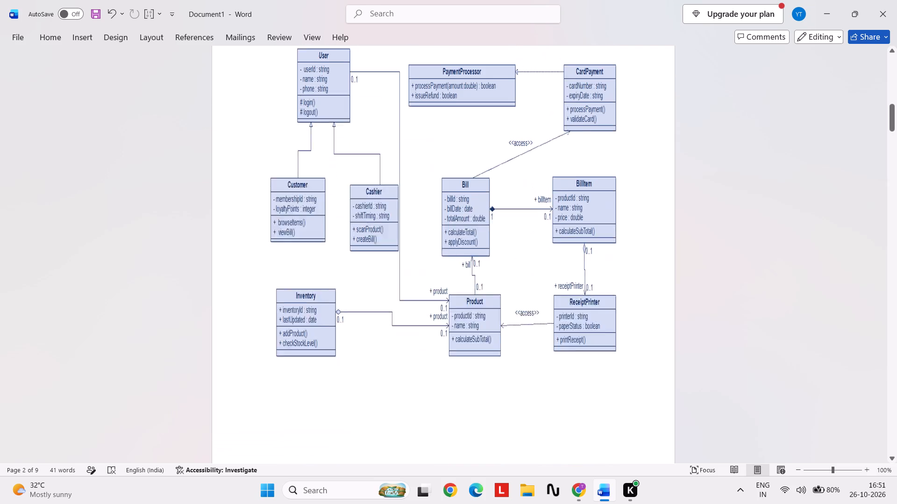
scroll(559, 167, up, 1)
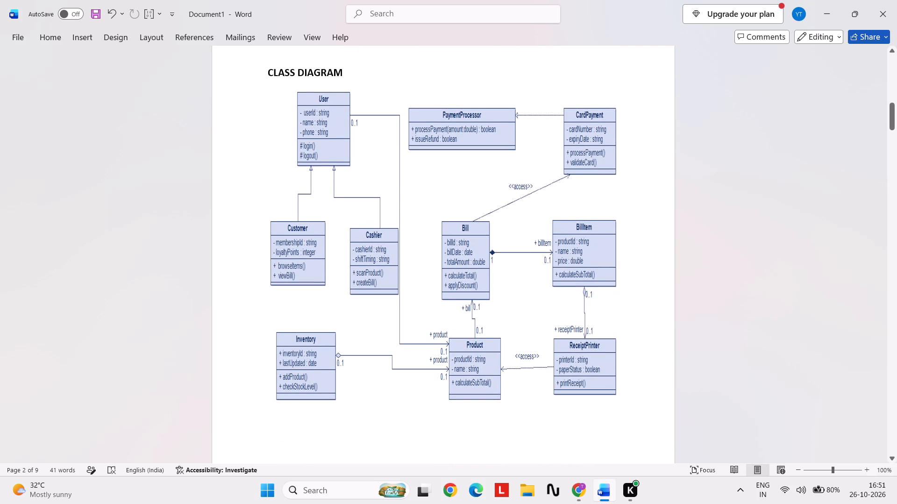
scroll(559, 167, down, 12)
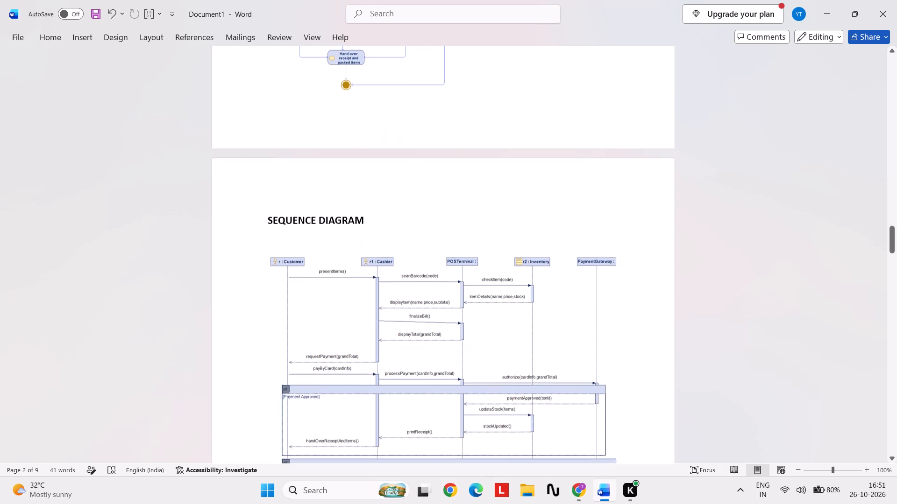
scroll(559, 167, down, 4)
scroll(559, 167, up, 3)
scroll(559, 167, down, 6)
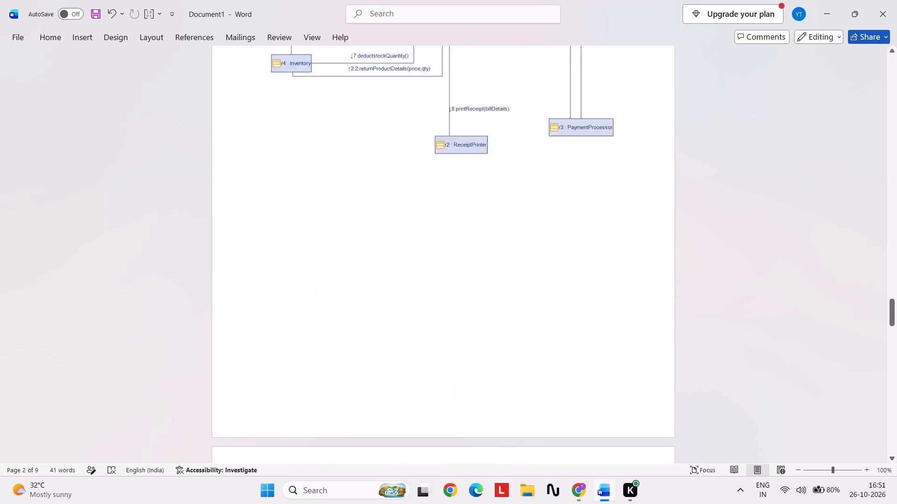
scroll(559, 167, down, 4)
scroll(559, 167, up, 1)
scroll(559, 167, down, 4)
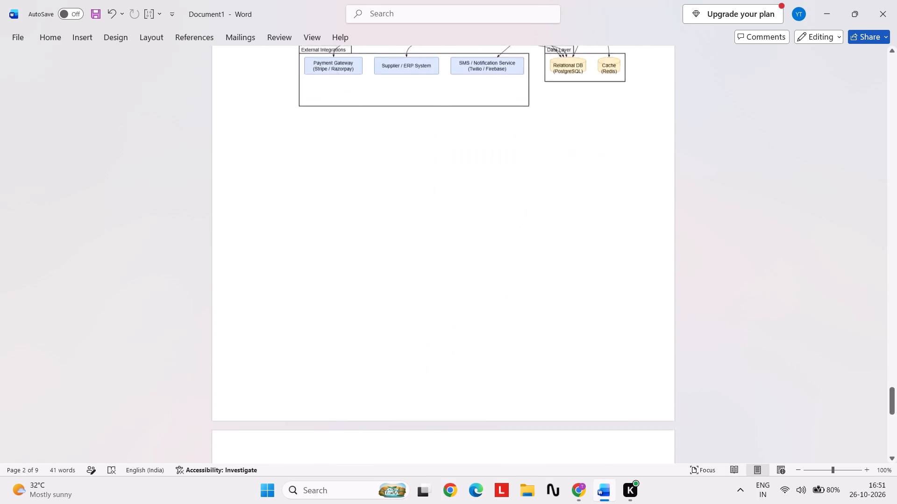
Make the STATE CHART DIAGRAM heading above the component diagram bold.
scroll(559, 167, up, 5)
scroll(430, 307, down, 4)
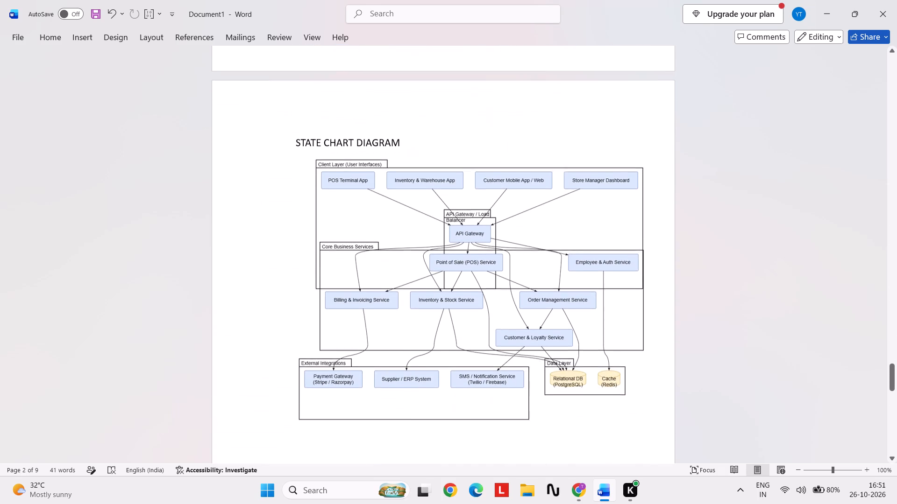
drag(295, 132, 410, 139)
click(422, 123)
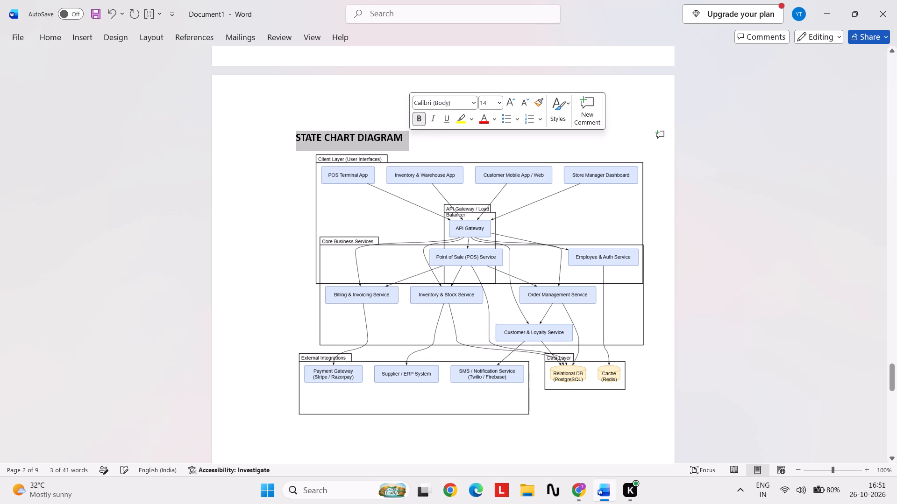
Add blank lines below the deployment diagram until the insertion point reaches a new page.
scroll(434, 194, down, 7)
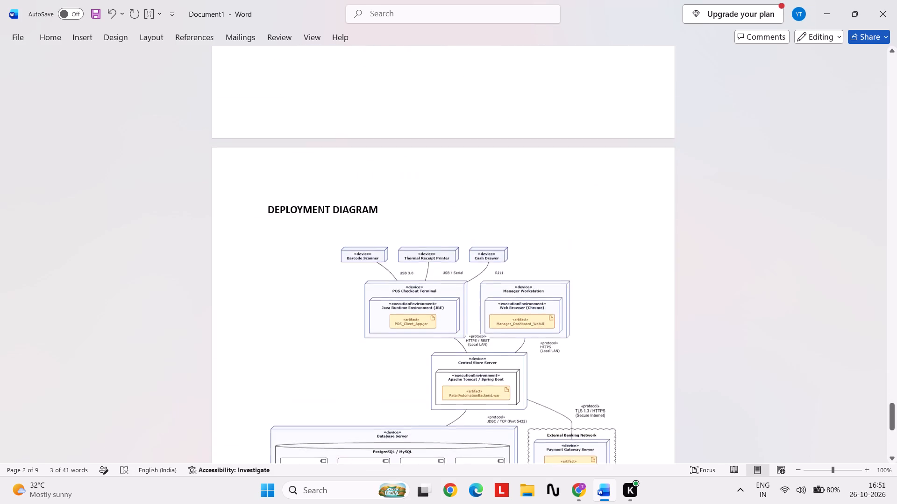
scroll(434, 194, down, 1)
scroll(347, 224, down, 2)
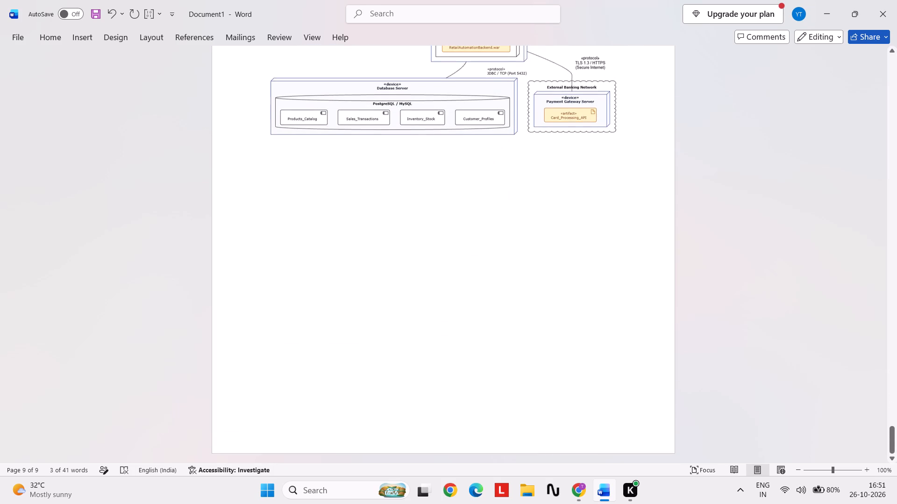
double_click(310, 218)
double_click(306, 385)
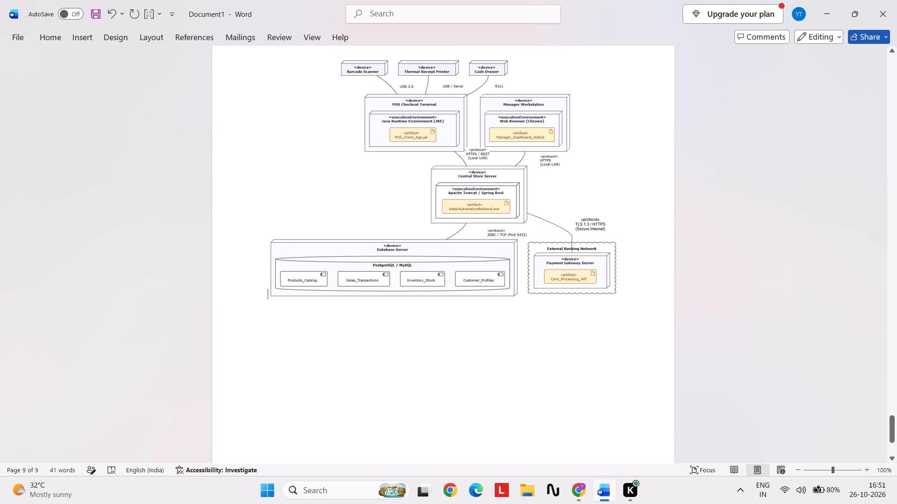
key(Return)
key(Return)
key(Return)
key(Return)
key(Return)
key(Return)
key(Return)
key(Return)
key(Return)
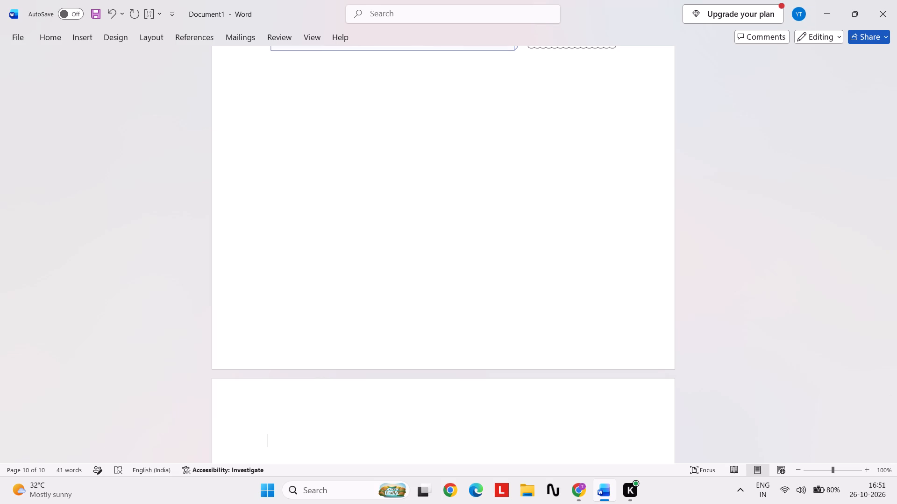
Write the heading PACKAGE DIAGRAM at the top of the new page and make it bold.
text(PA)
text(CKAGE DIAGT)
key(BackSpace)
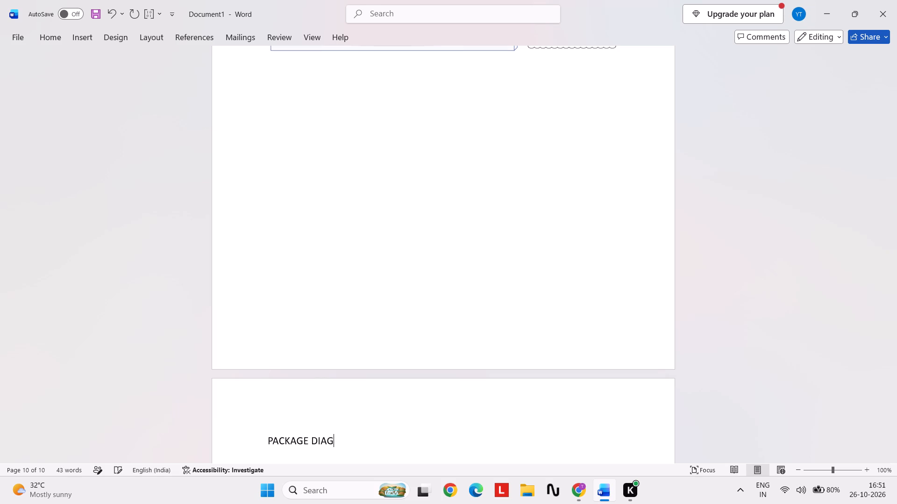
key(r)
text(AM)
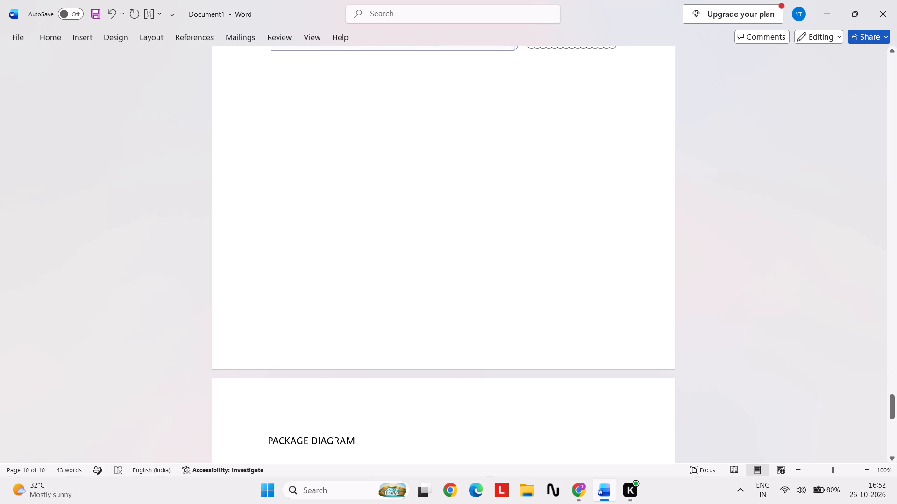
drag(266, 439, 364, 444)
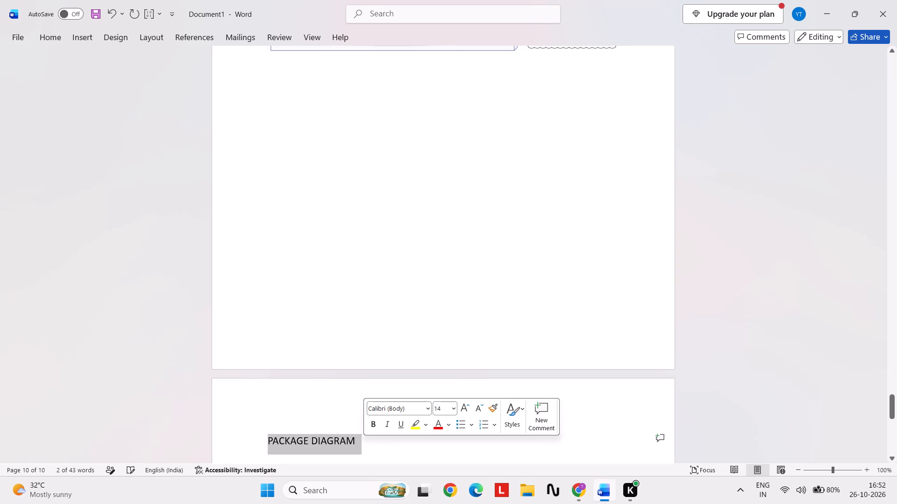
click(375, 419)
click(370, 443)
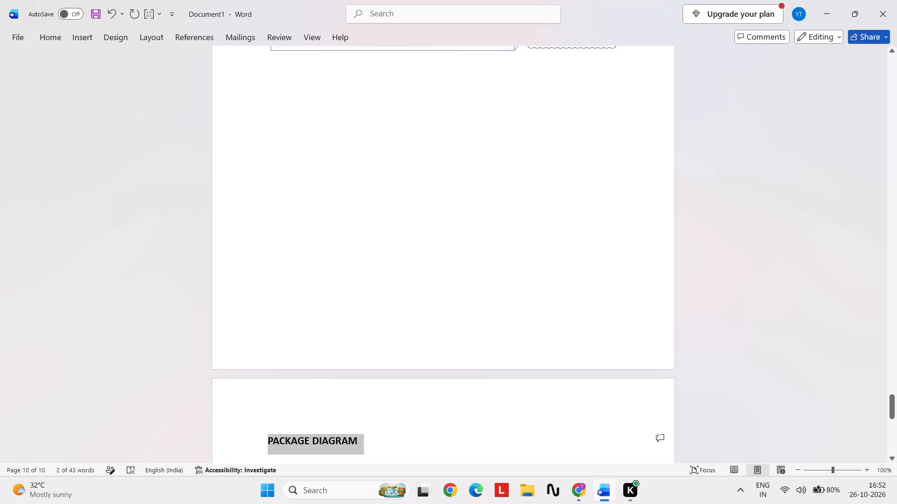
Insert the picture "Retail shop automation package diagram" from Downloads two lines below the PACKAGE DIAGRAM heading.
key(Return)
key(Return)
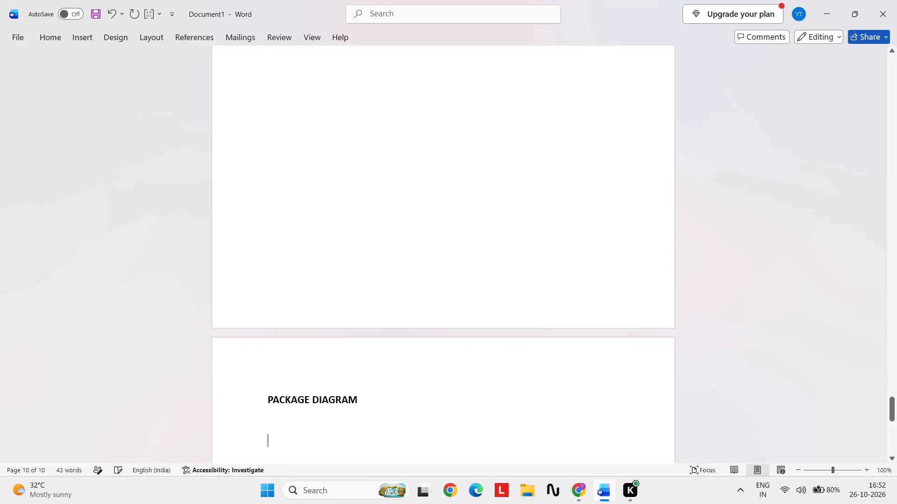
click(70, 28)
click(121, 63)
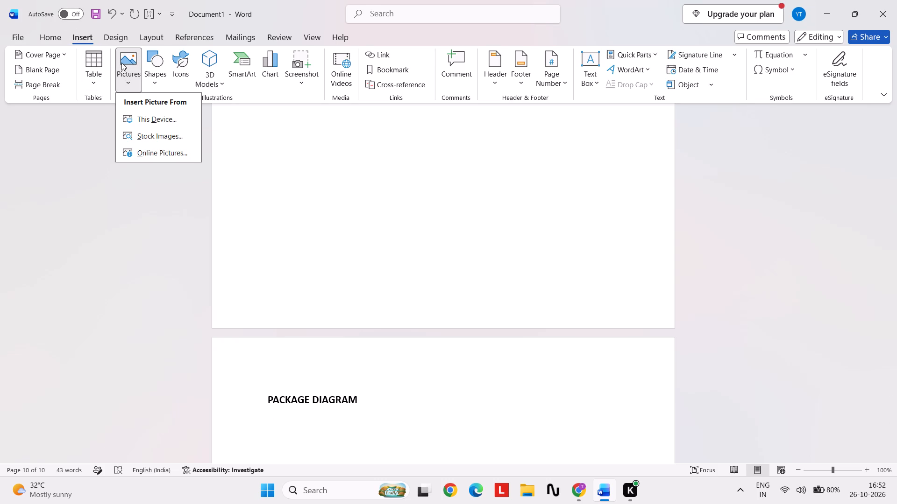
click(181, 115)
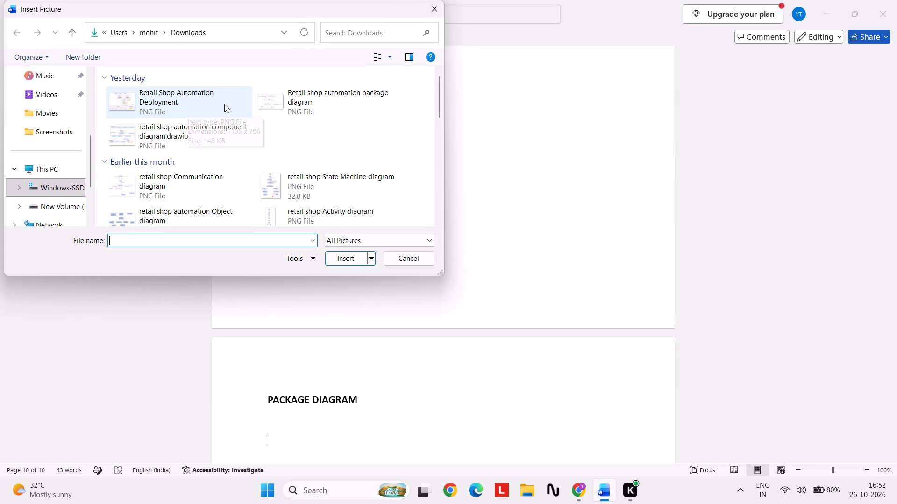
click(267, 96)
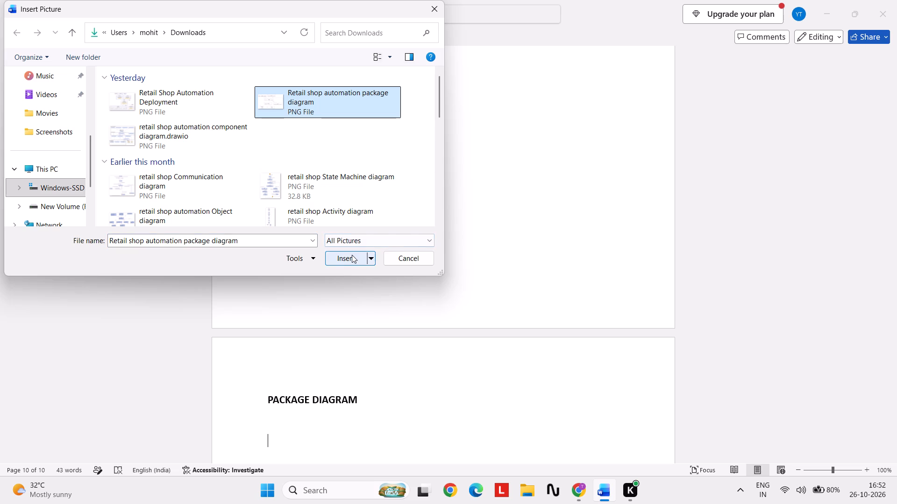
click(352, 255)
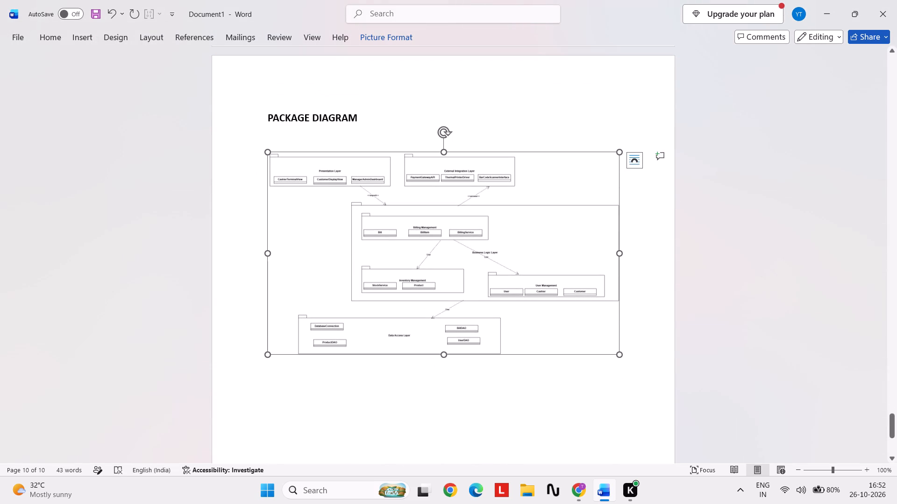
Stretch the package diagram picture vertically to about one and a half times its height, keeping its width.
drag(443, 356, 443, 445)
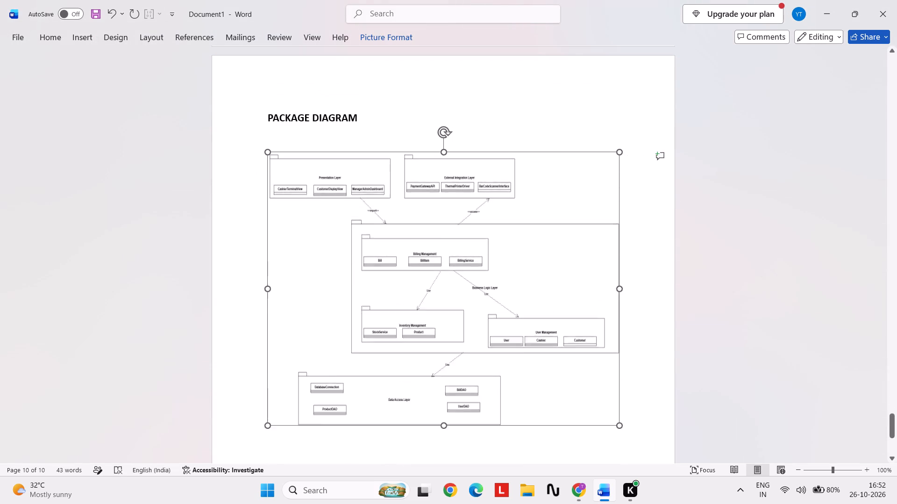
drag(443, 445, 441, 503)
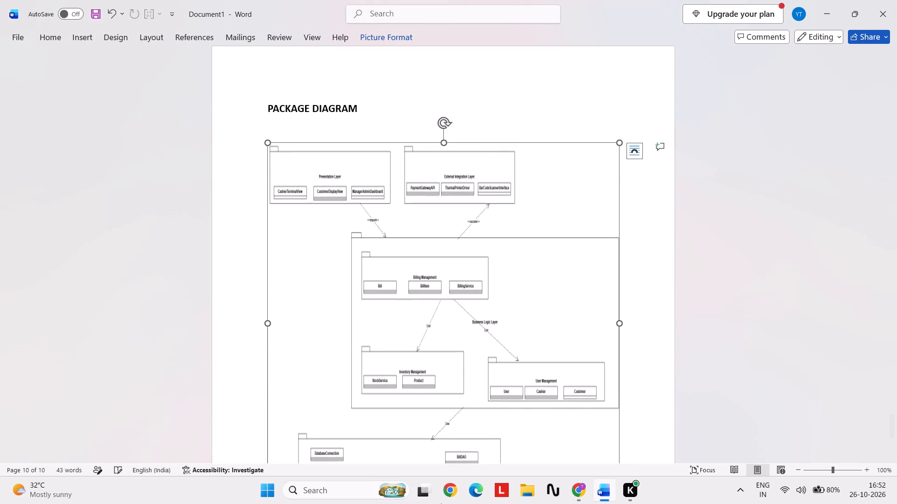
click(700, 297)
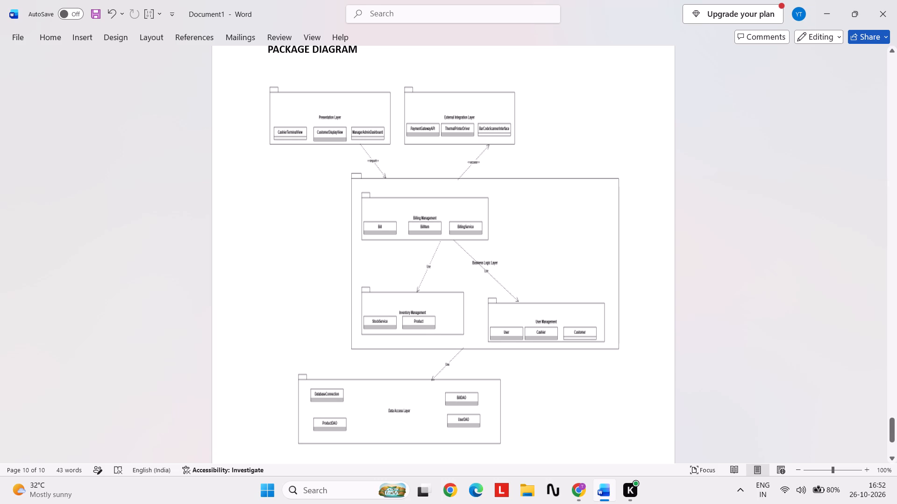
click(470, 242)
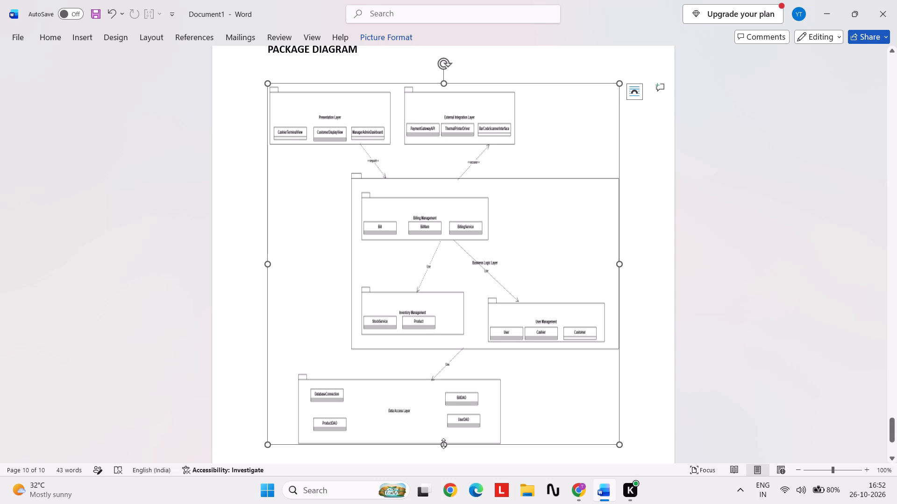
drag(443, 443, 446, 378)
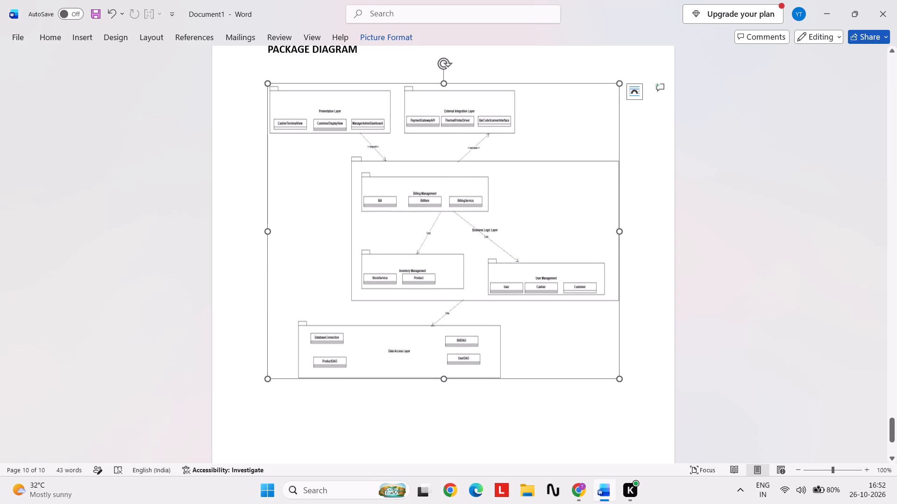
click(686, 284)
Stretch the deployment diagram picture vertically to about twice its height, keeping its width.
scroll(626, 234, up, 2)
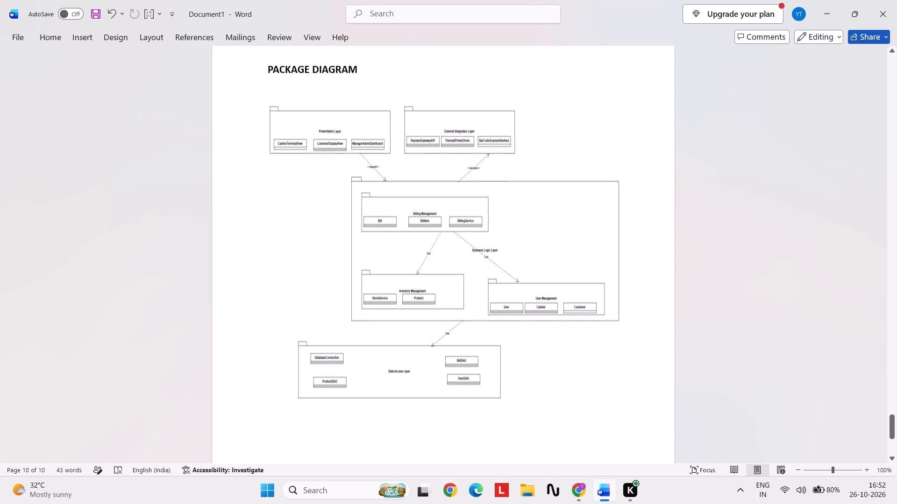
scroll(626, 234, up, 7)
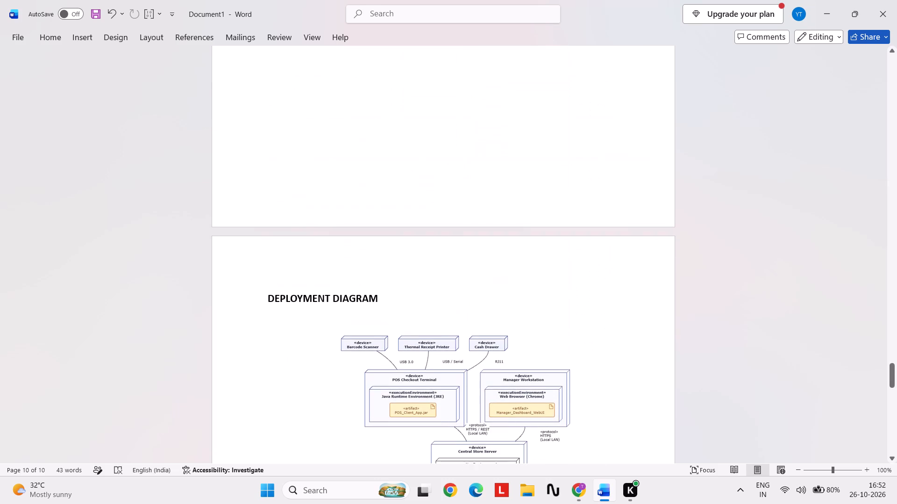
scroll(514, 333, down, 3)
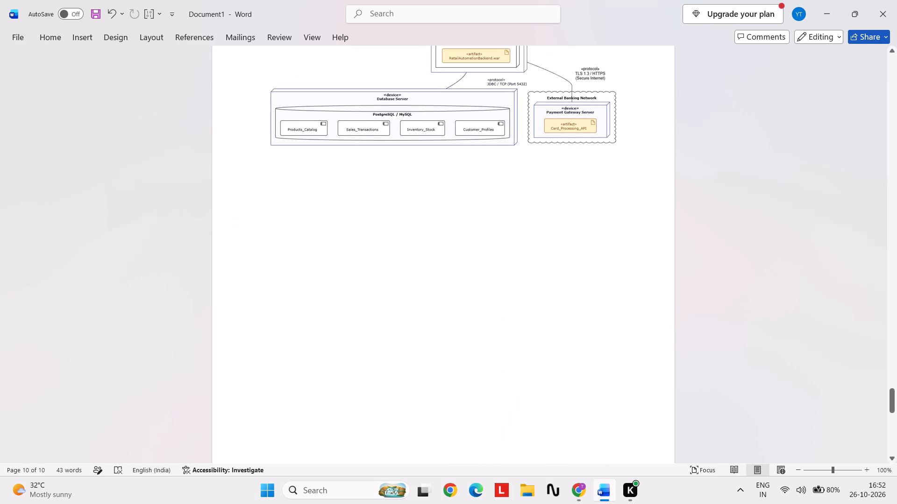
click(460, 113)
drag(441, 149, 443, 218)
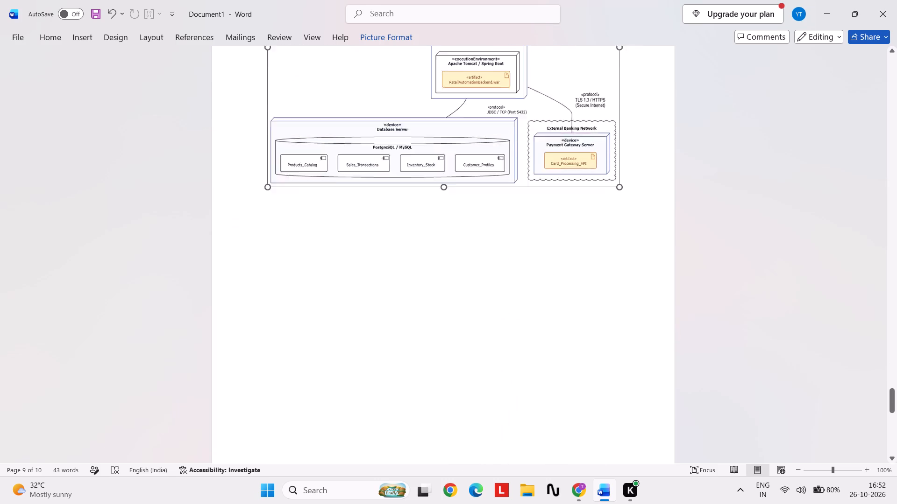
drag(443, 218, 466, 404)
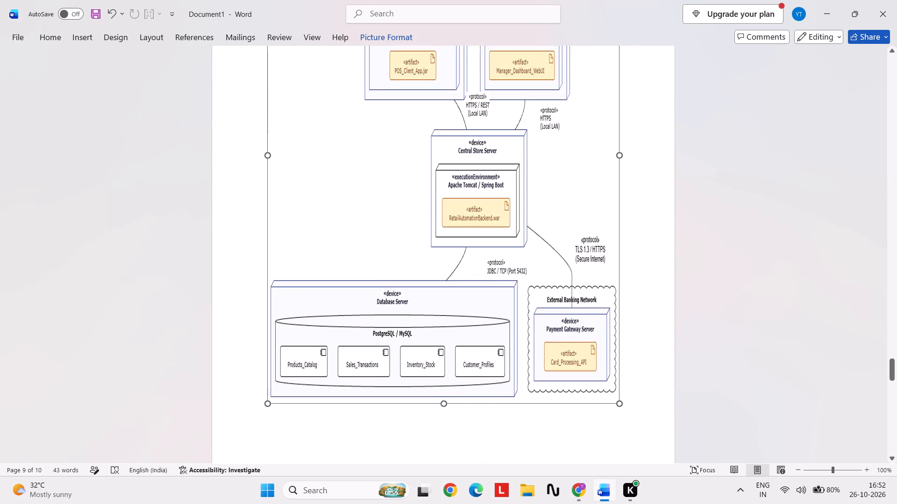
drag(466, 404, 464, 400)
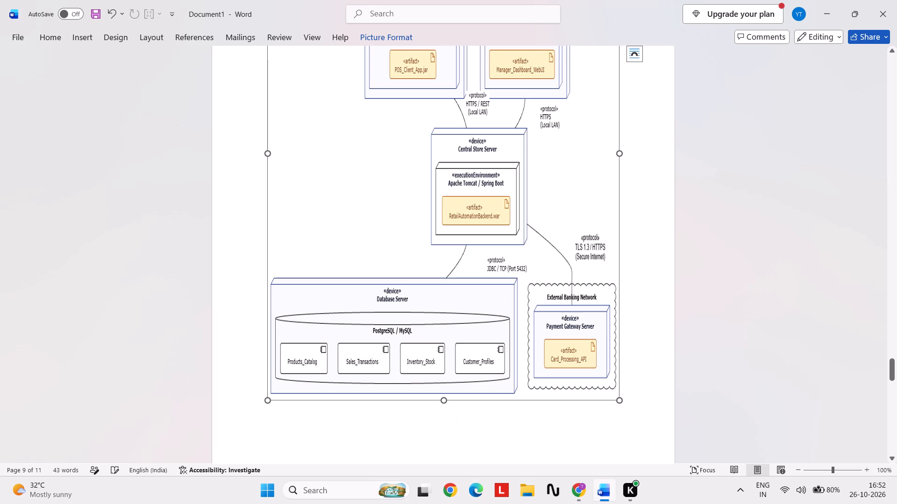
click(683, 321)
Examine the page layout from the component diagram down to the package diagram and its heading.
scroll(683, 321, right, 1)
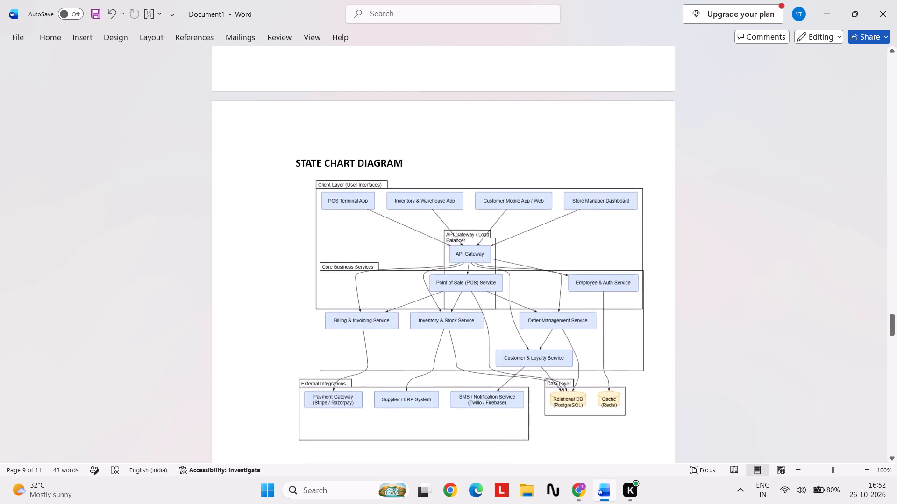
scroll(683, 321, right, 1)
scroll(683, 321, down, 7)
scroll(520, 245, down, 1)
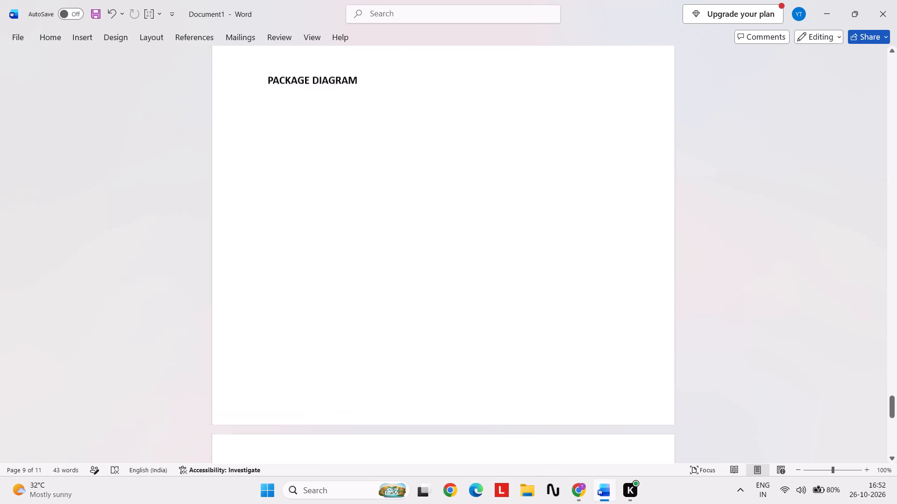
scroll(520, 245, down, 2)
scroll(520, 245, up, 4)
scroll(520, 245, down, 1)
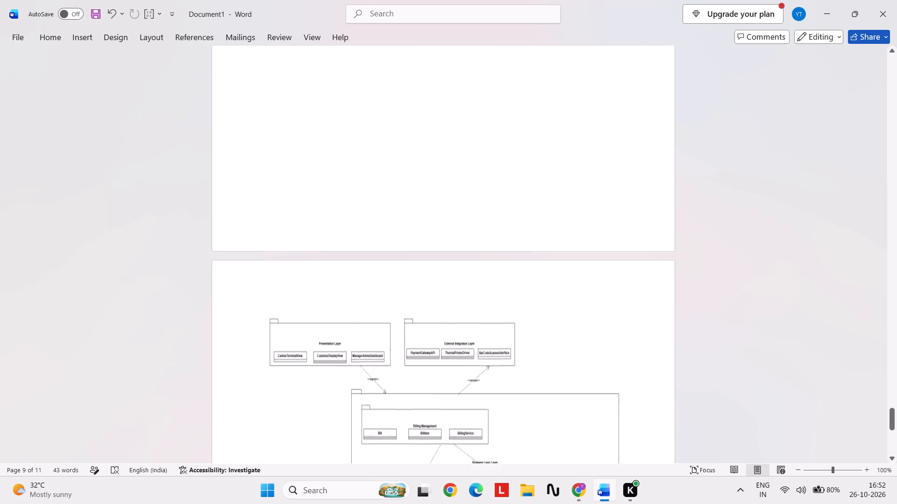
scroll(520, 245, down, 5)
scroll(520, 245, up, 2)
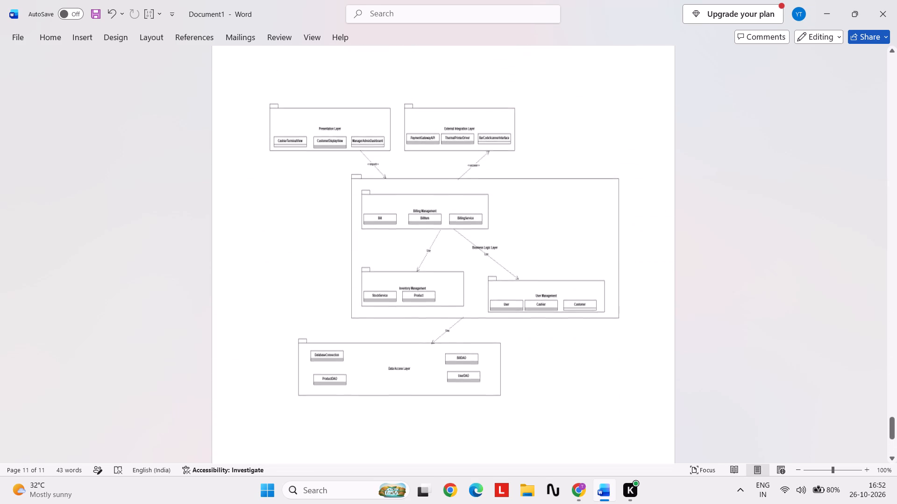
scroll(520, 245, up, 1)
Shrink the package diagram picture vertically to a little under half its height, keeping its width, to fit below its heading.
click(520, 245)
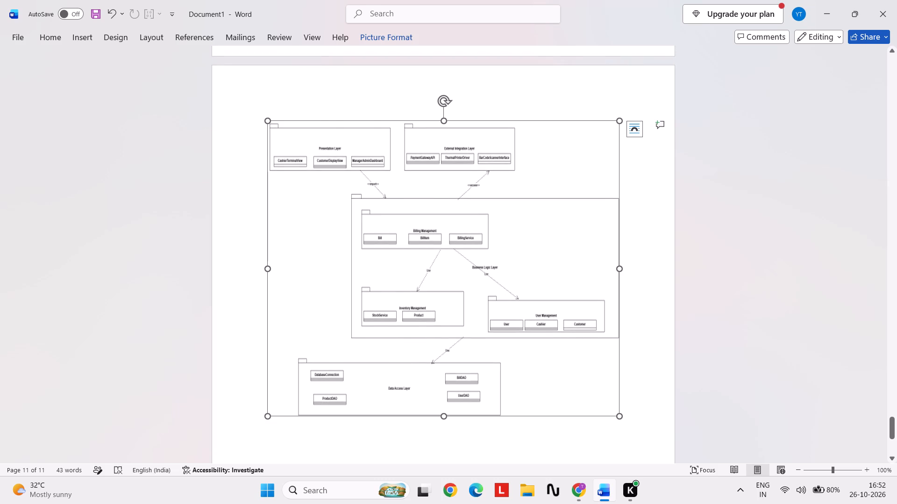
scroll(448, 413, down, 1)
drag(446, 361, 464, 225)
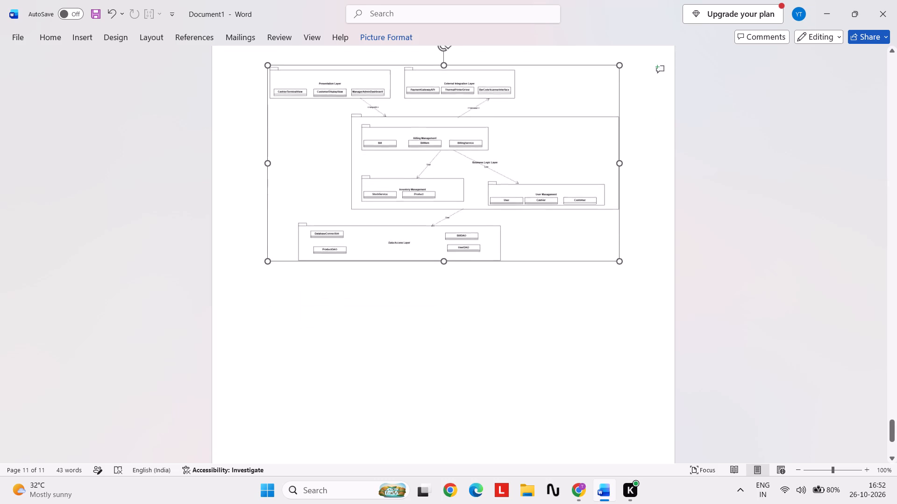
drag(464, 225, 467, 192)
scroll(467, 192, down, 5)
scroll(467, 192, up, 5)
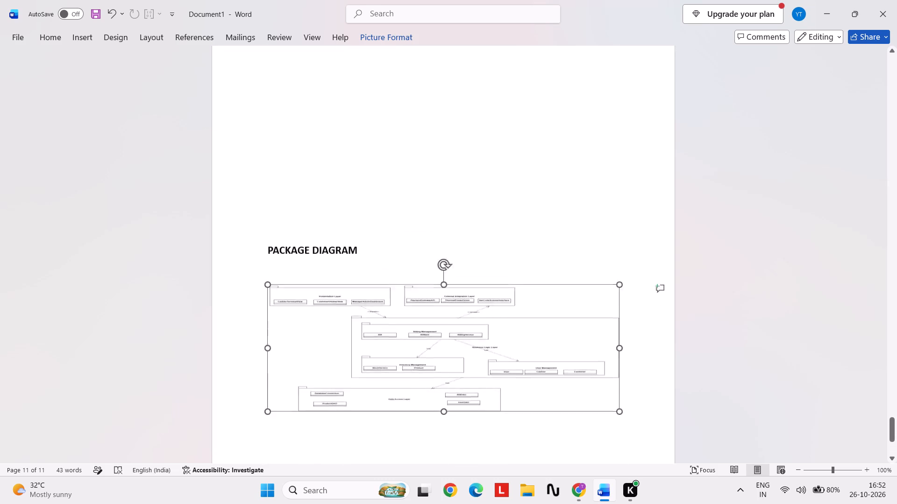
Delete the surplus empty lines above the PACKAGE DIAGRAM heading to bring it close to the top of its page.
scroll(467, 192, up, 6)
scroll(467, 192, down, 2)
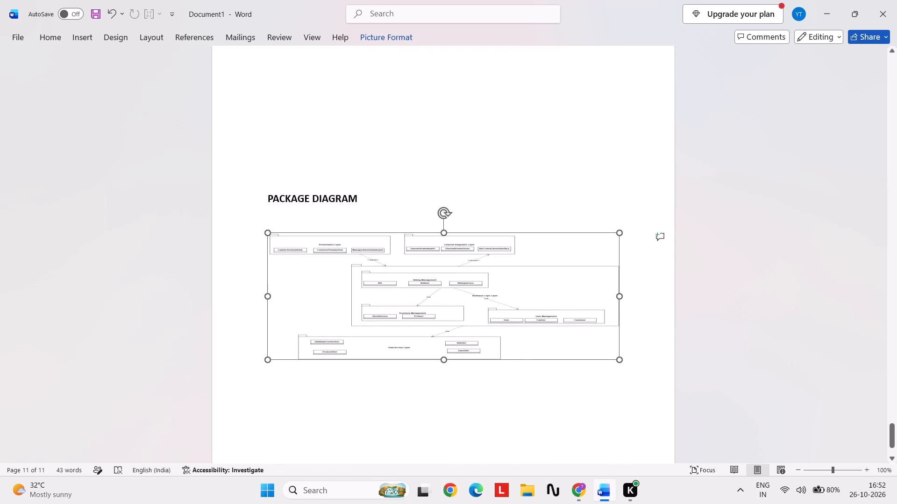
click(268, 195)
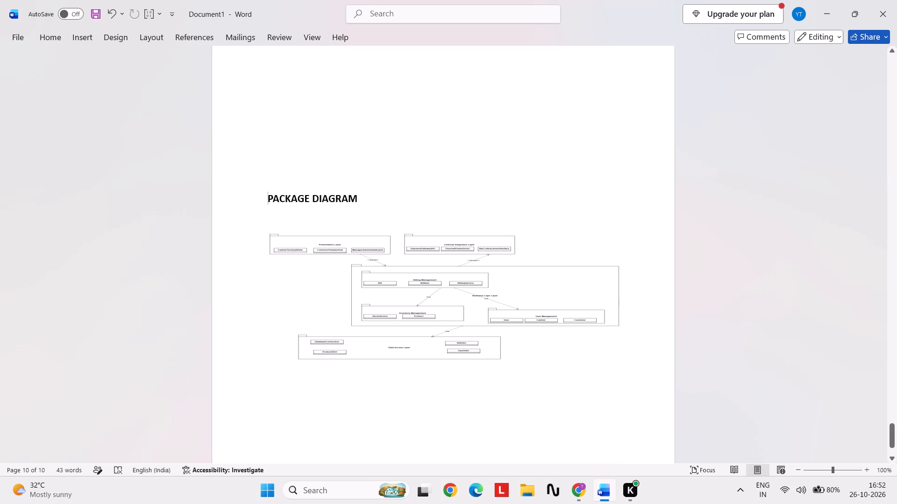
key(BackSpace)
key(BackSpace)
key(BackSpace)
key(BackSpace)
key(BackSpace)
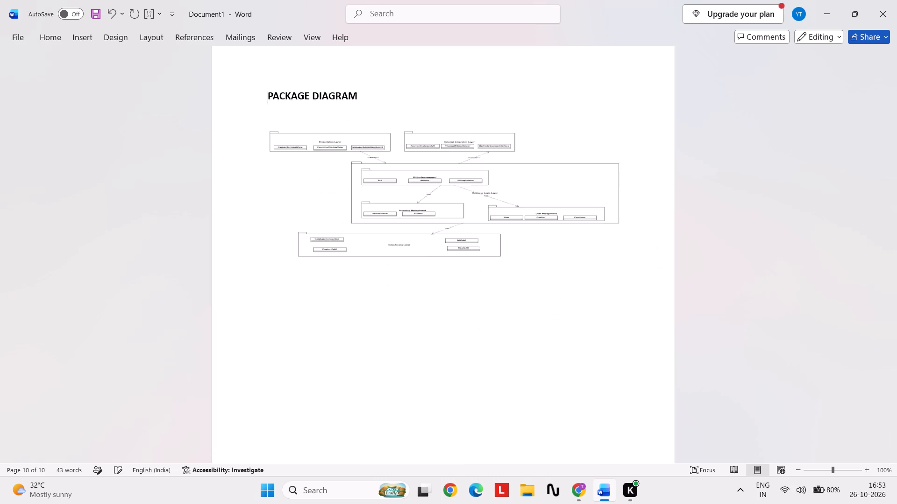
key(BackSpace)
key(BackSpace)
scroll(268, 195, up, 2)
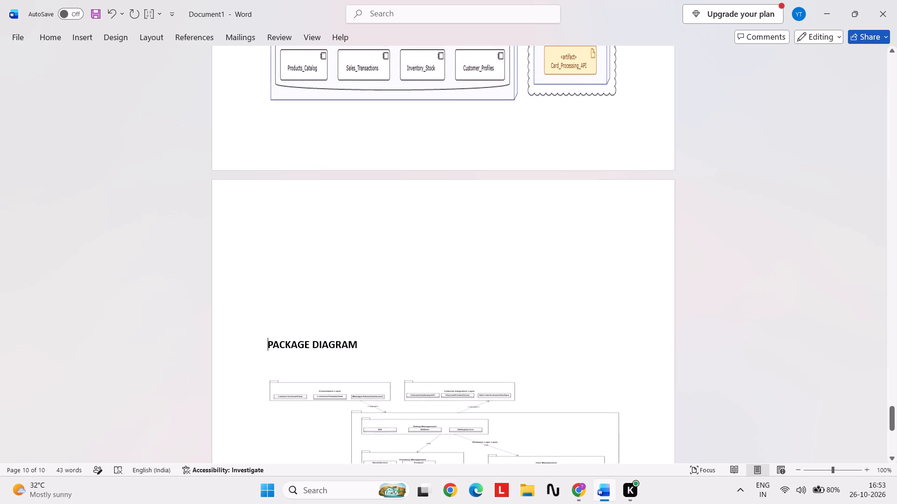
scroll(268, 195, up, 1)
key(BackSpace)
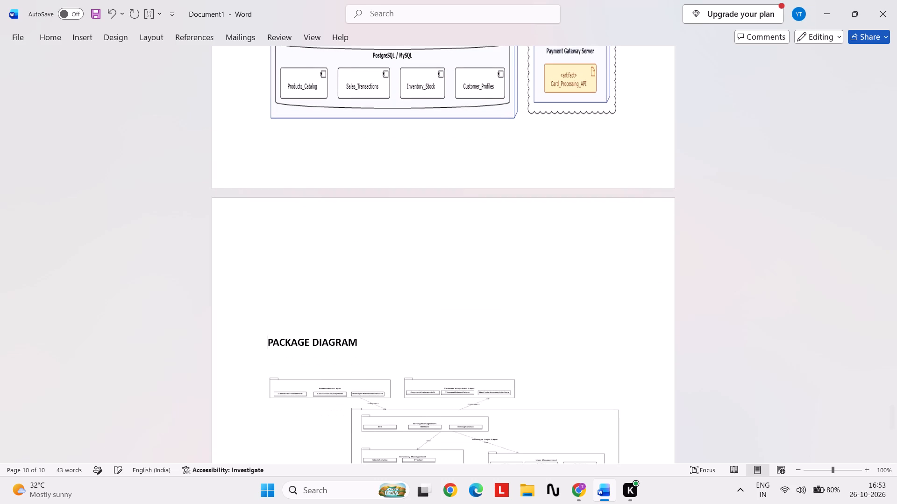
key(BackSpace)
key(BackSpace)
key(BackSpace)
key(BackSpace)
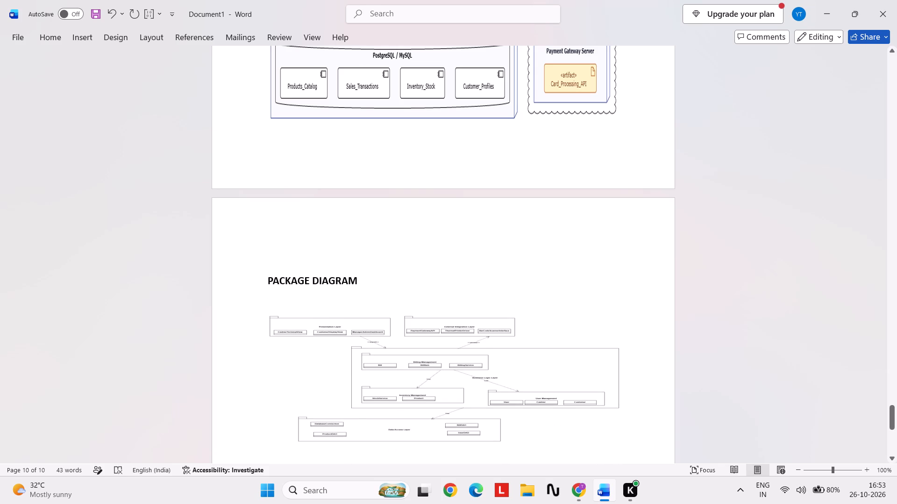
Stretch the package diagram picture vertically to about one and a half times its height, keeping its width.
click(268, 334)
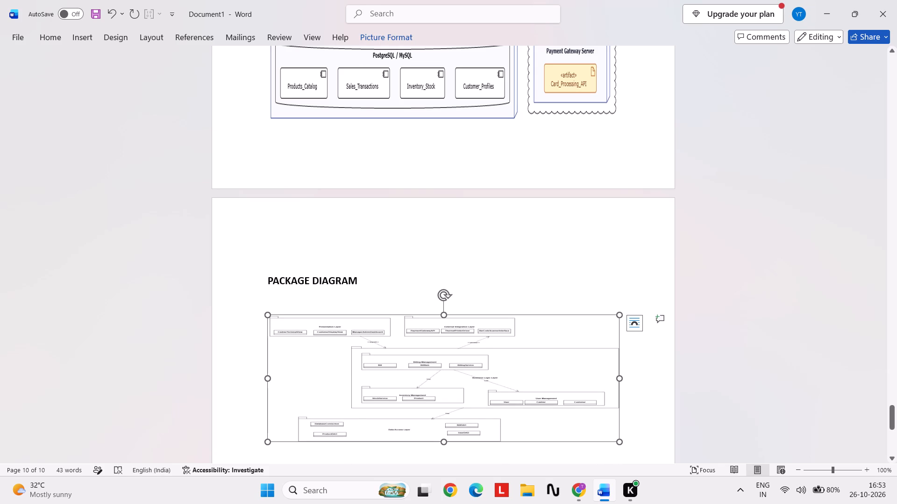
drag(442, 440, 450, 462)
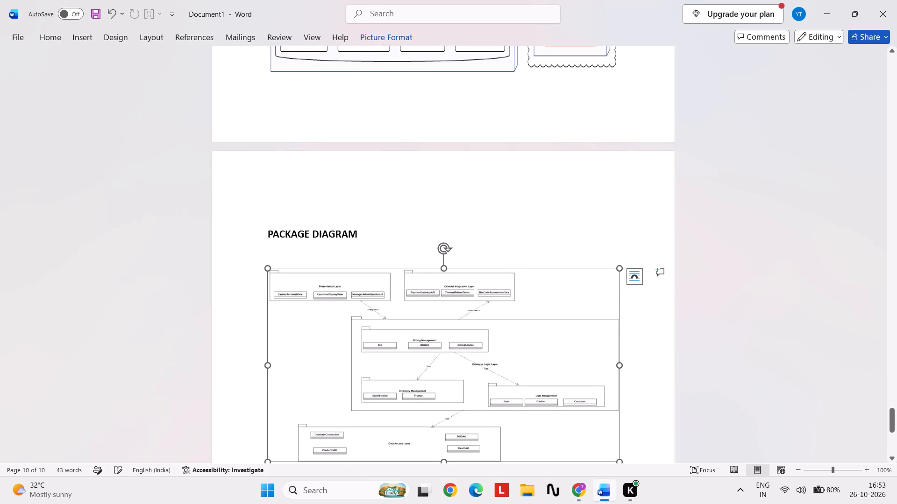
click(513, 166)
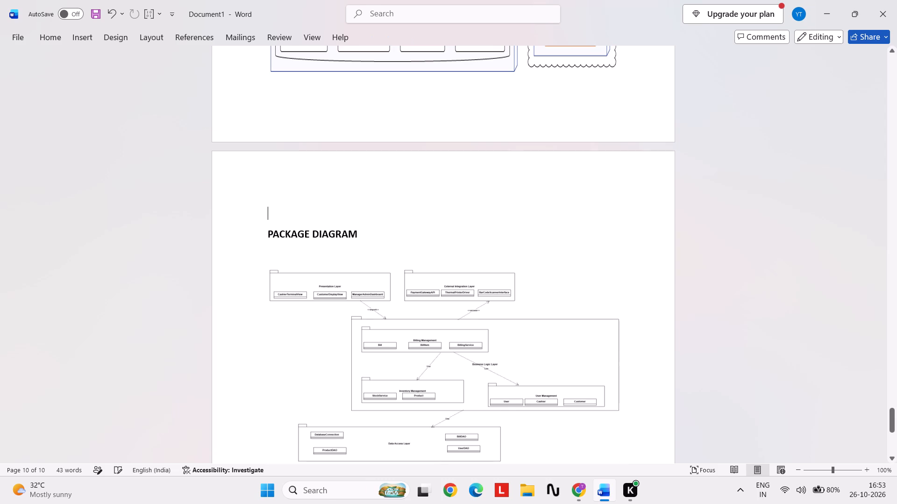
Review the headings and diagram placement from the deployment diagram back up to the assignment title and student details.
scroll(513, 166, up, 4)
scroll(513, 166, down, 1)
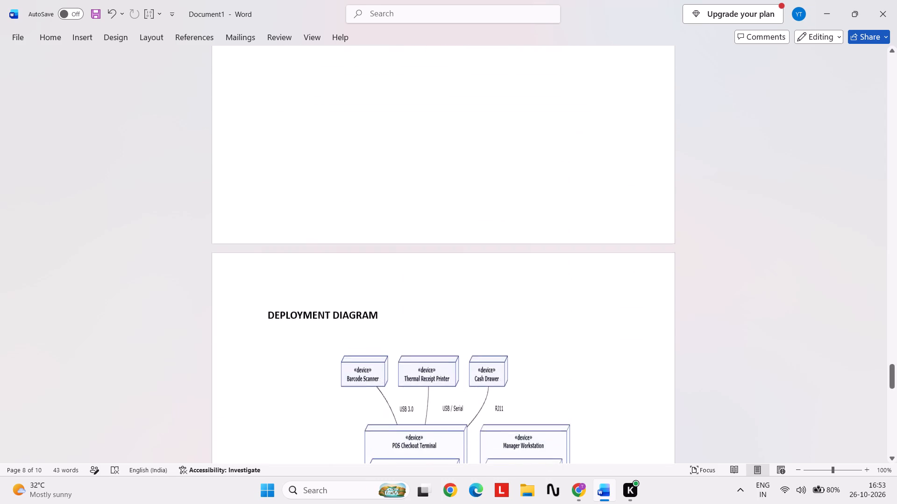
scroll(513, 166, down, 1)
scroll(508, 176, up, 4)
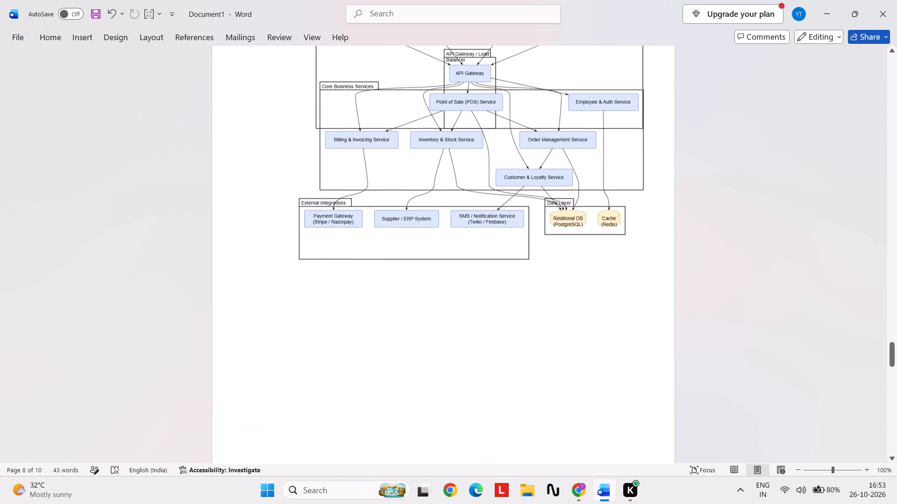
scroll(508, 176, up, 2)
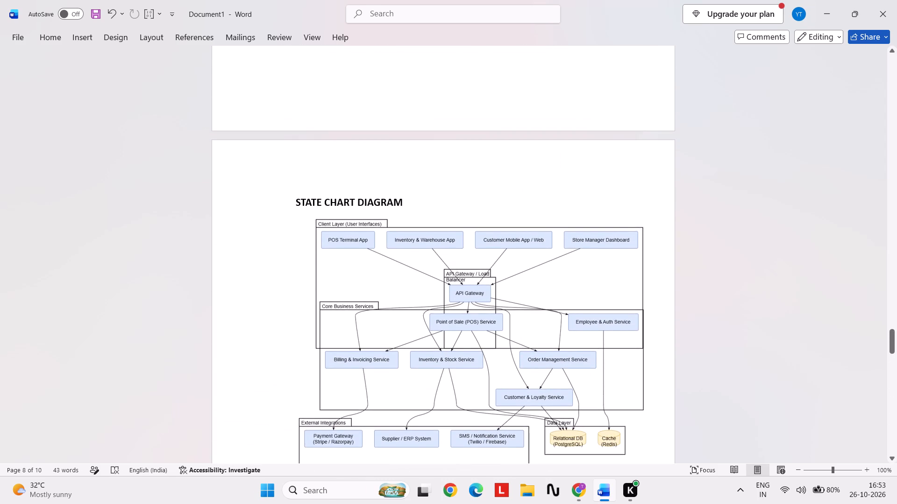
scroll(487, 293, up, 8)
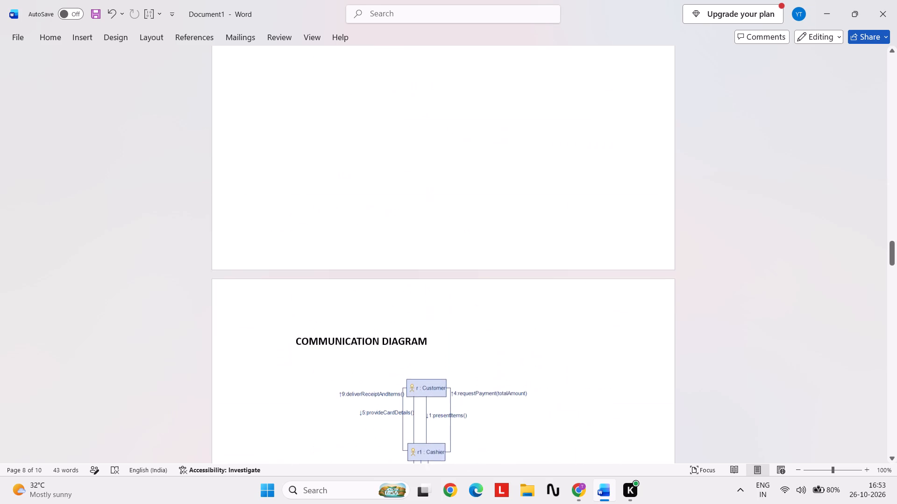
scroll(487, 293, up, 5)
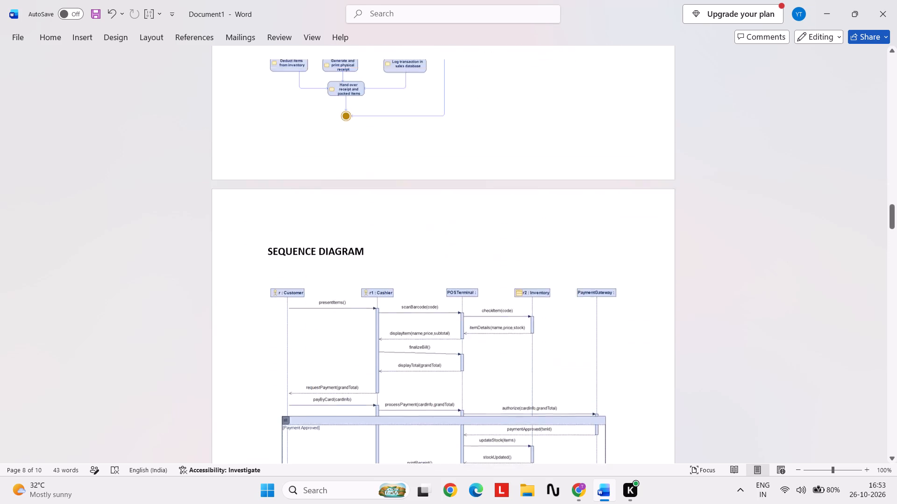
scroll(487, 293, up, 9)
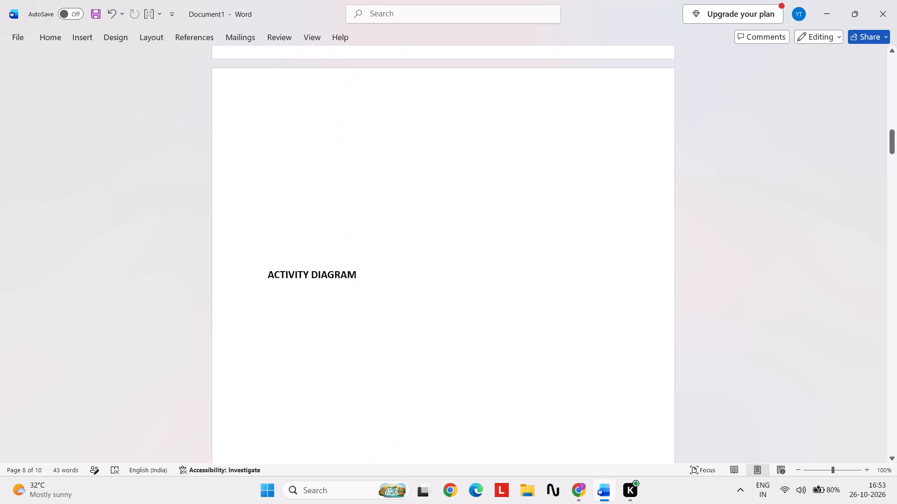
scroll(487, 293, down, 7)
scroll(487, 293, up, 1)
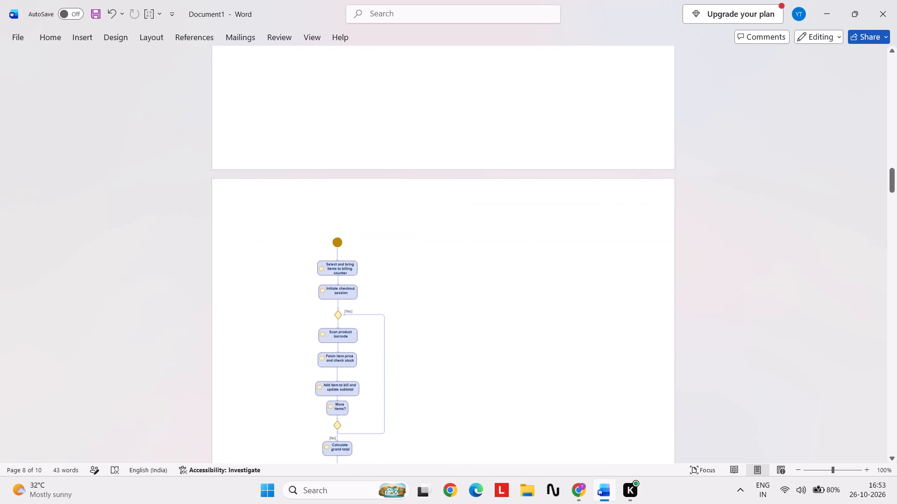
scroll(487, 293, up, 6)
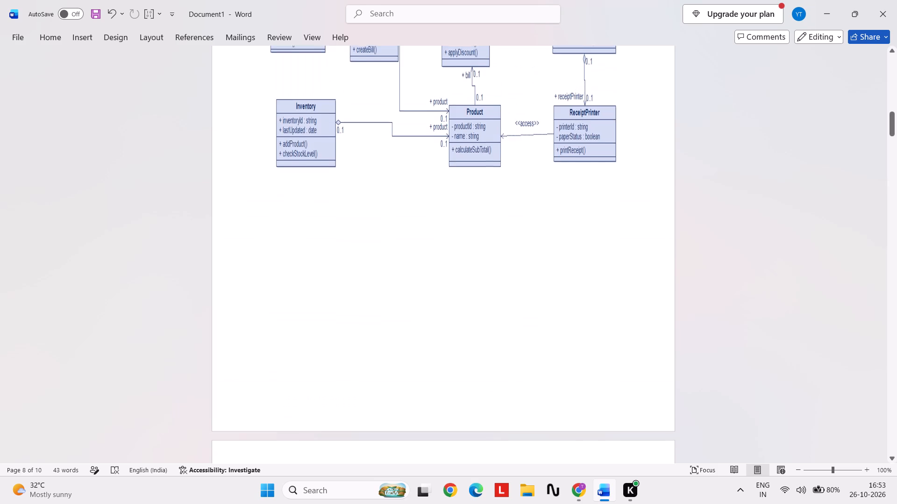
scroll(487, 293, up, 8)
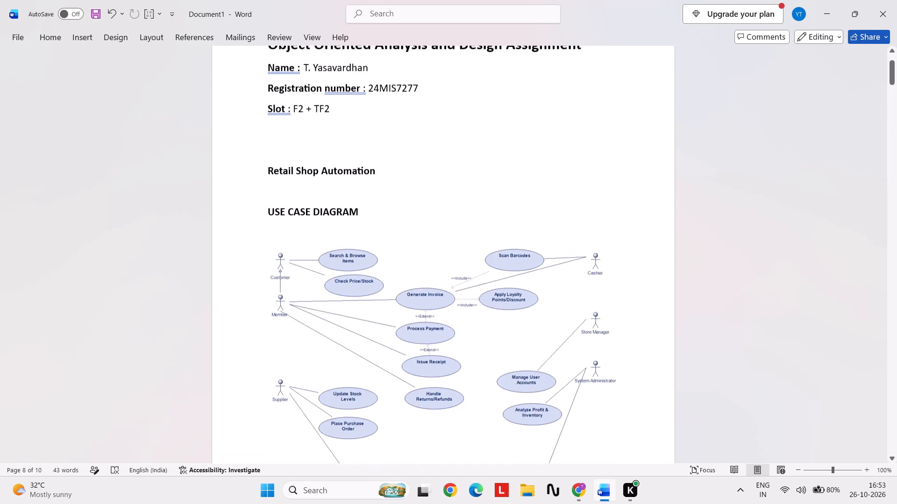
Delete the empty lines above the ACTIVITY DIAGRAM heading to pull it up onto the class diagram's page.
scroll(487, 293, down, 4)
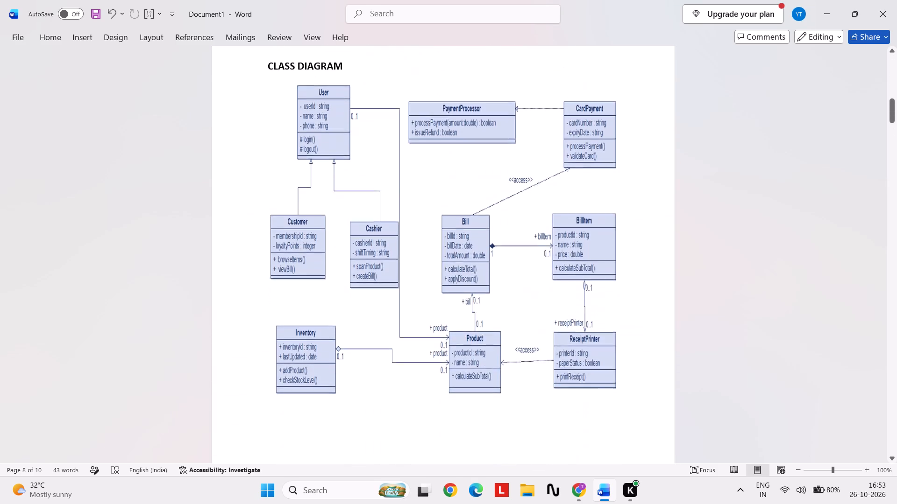
scroll(487, 293, down, 5)
scroll(487, 293, up, 1)
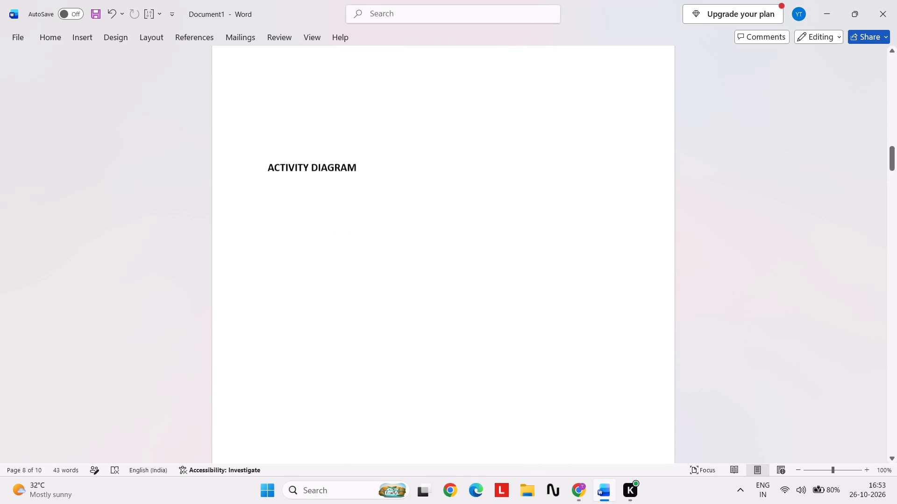
scroll(487, 293, up, 5)
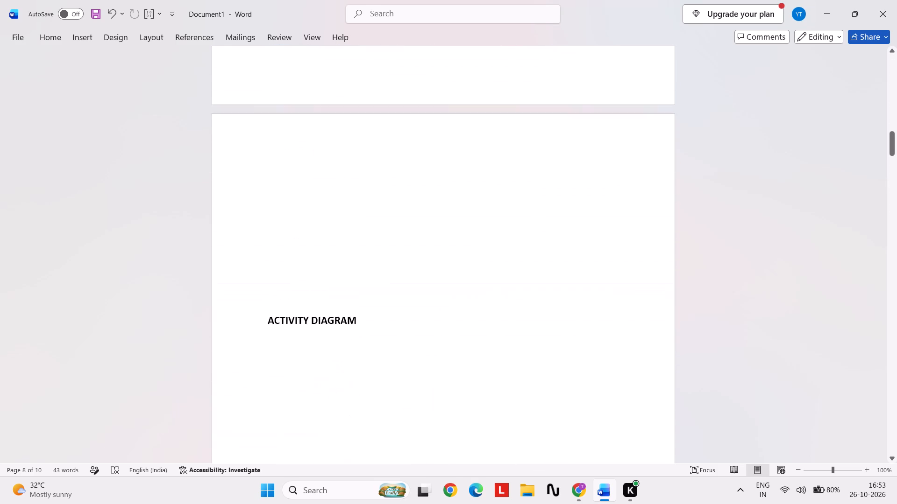
click(266, 325)
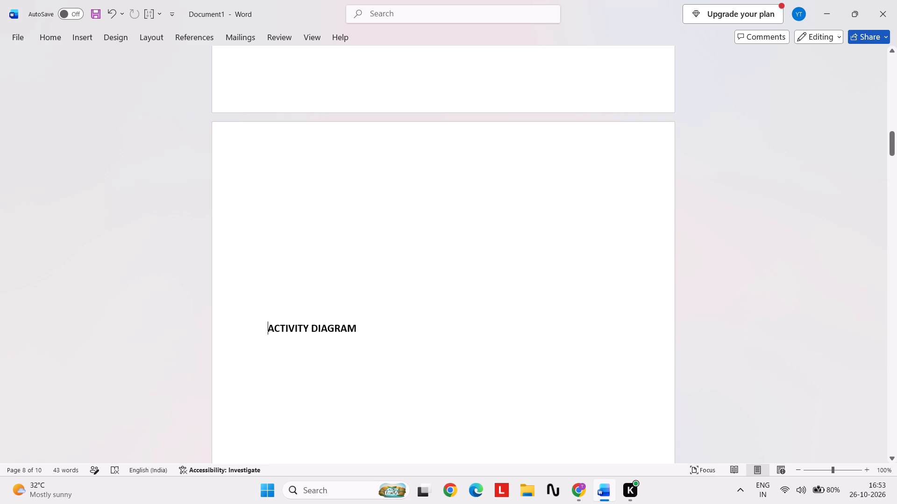
key(BackSpace)
key(BackSpace)
key(BackSpace)
key(BackSpace)
key(BackSpace)
key(BackSpace)
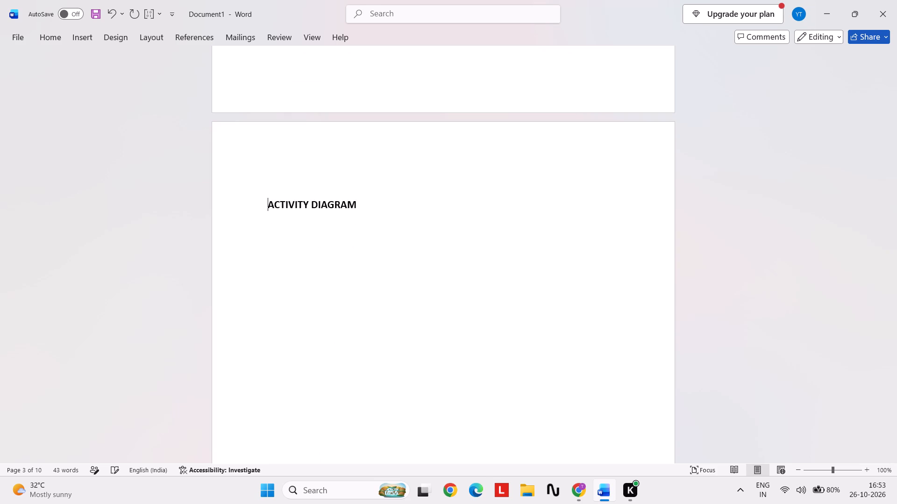
key(BackSpace)
key(BackSpace)
scroll(266, 325, up, 3)
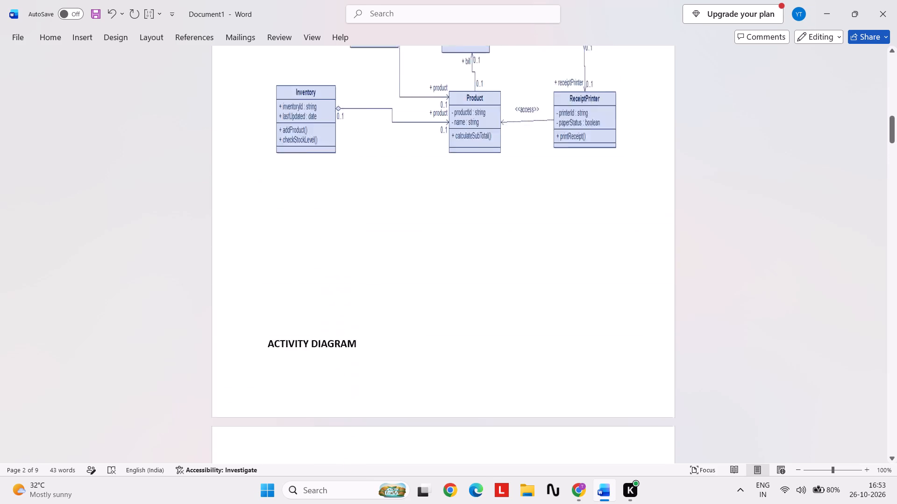
Examine the layout of every page from the class diagram down to the end of the package diagram.
scroll(266, 325, up, 2)
scroll(266, 325, down, 10)
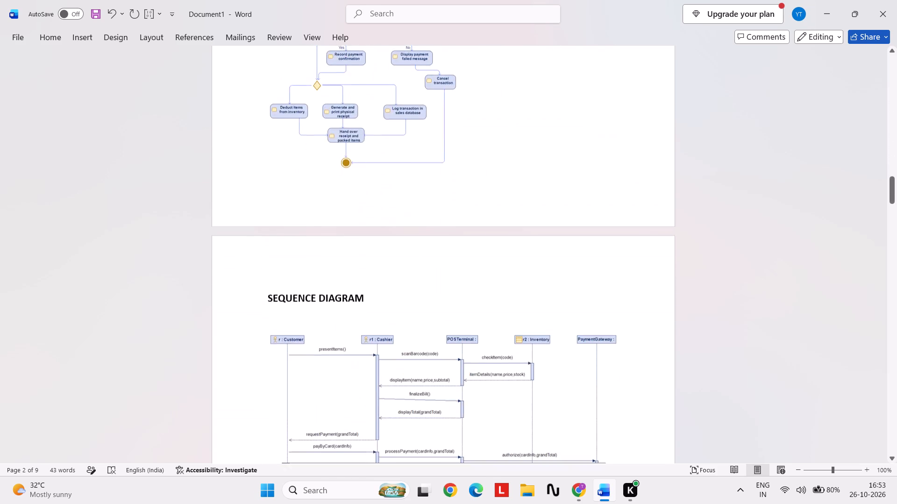
scroll(266, 325, down, 8)
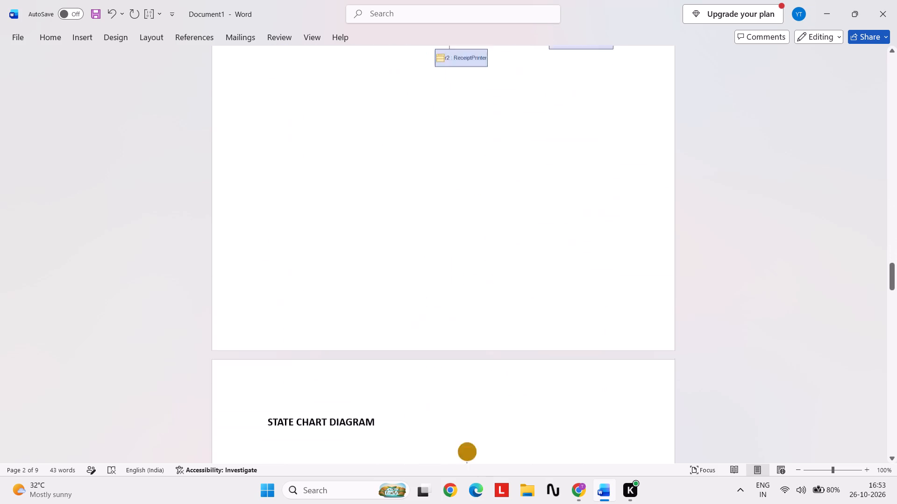
scroll(266, 325, down, 2)
scroll(266, 325, up, 4)
scroll(266, 325, down, 5)
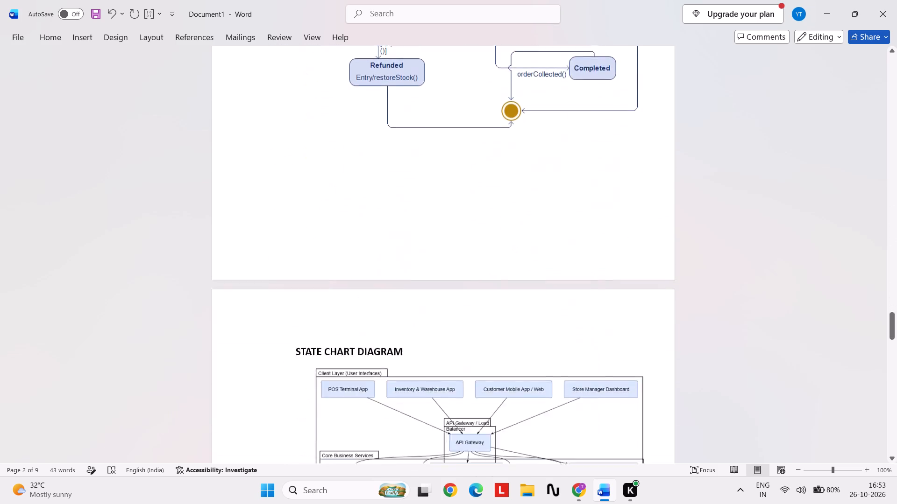
scroll(266, 325, down, 8)
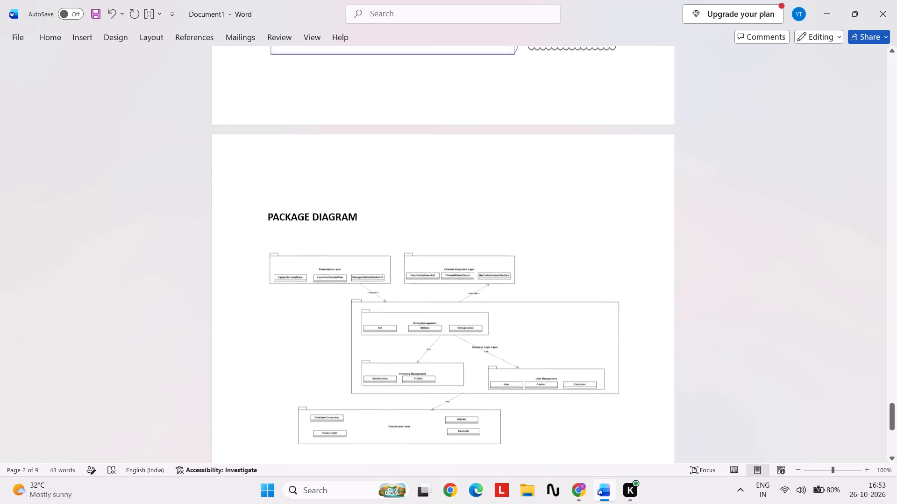
scroll(266, 325, down, 1)
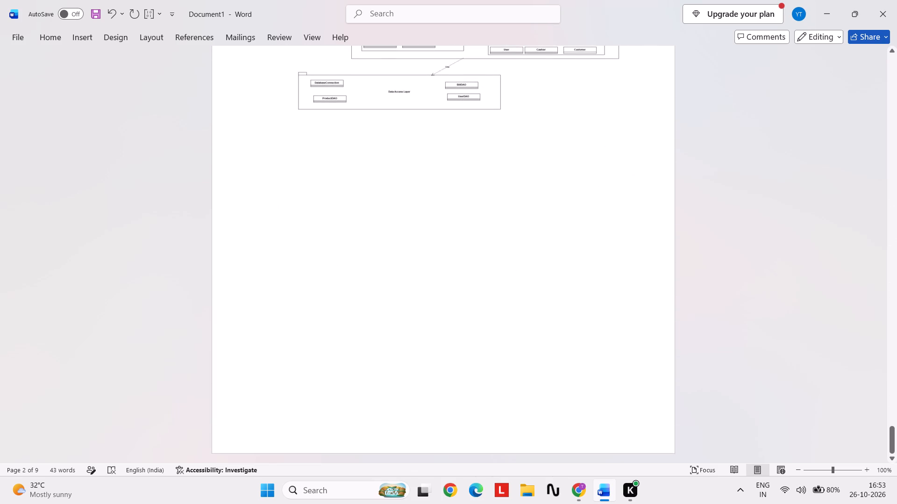
Review the whole document from the assignment title and student details through every diagram page to the package diagram.
scroll(309, 166, up, 19)
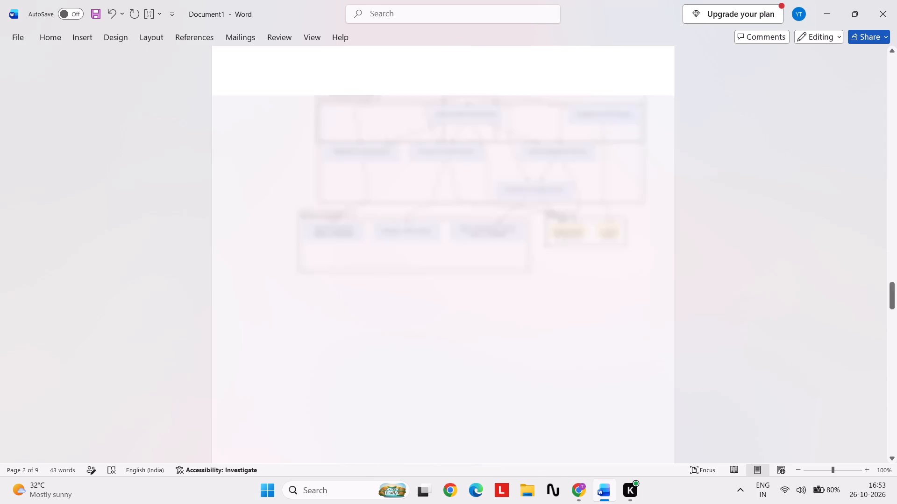
scroll(309, 166, up, 16)
scroll(309, 166, up, 11)
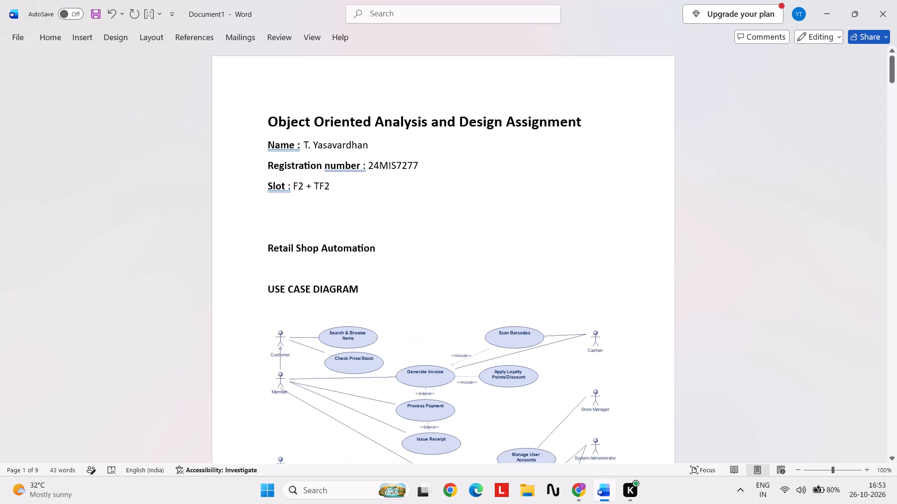
scroll(309, 166, down, 1)
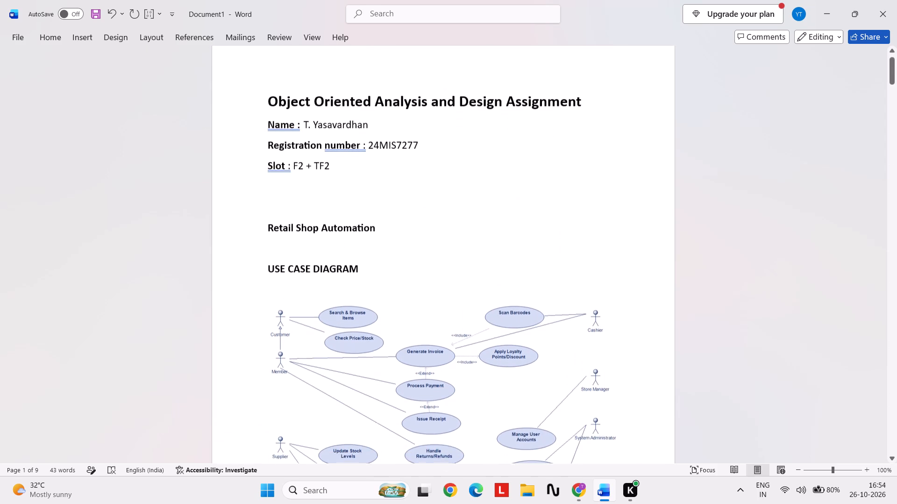
scroll(309, 166, down, 6)
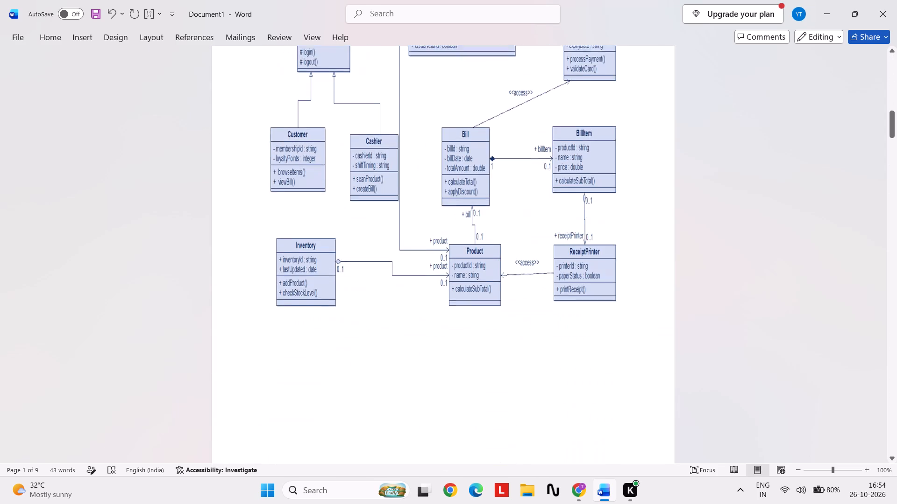
scroll(309, 166, down, 2)
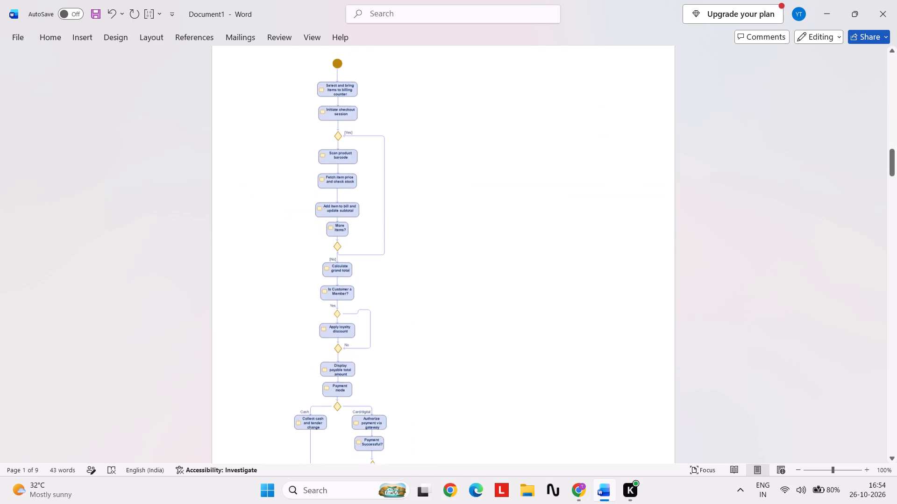
scroll(309, 166, down, 5)
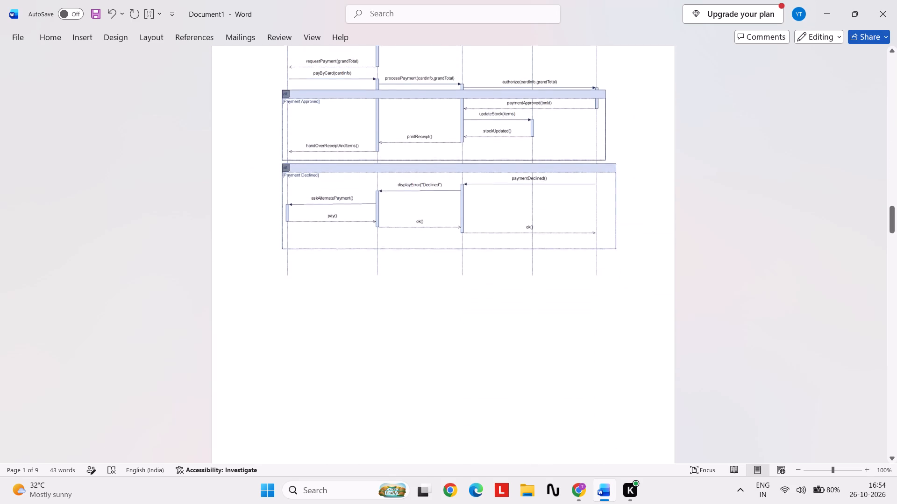
scroll(309, 166, down, 7)
scroll(309, 166, up, 2)
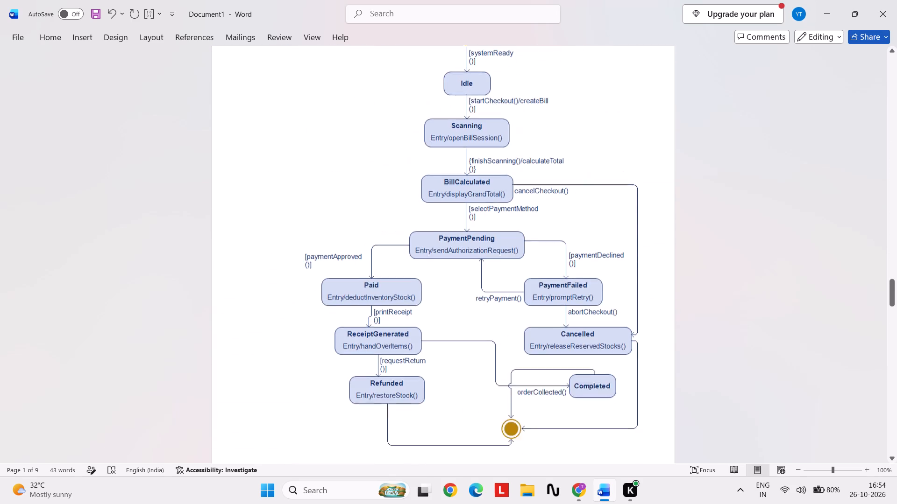
scroll(309, 166, up, 1)
scroll(309, 166, down, 6)
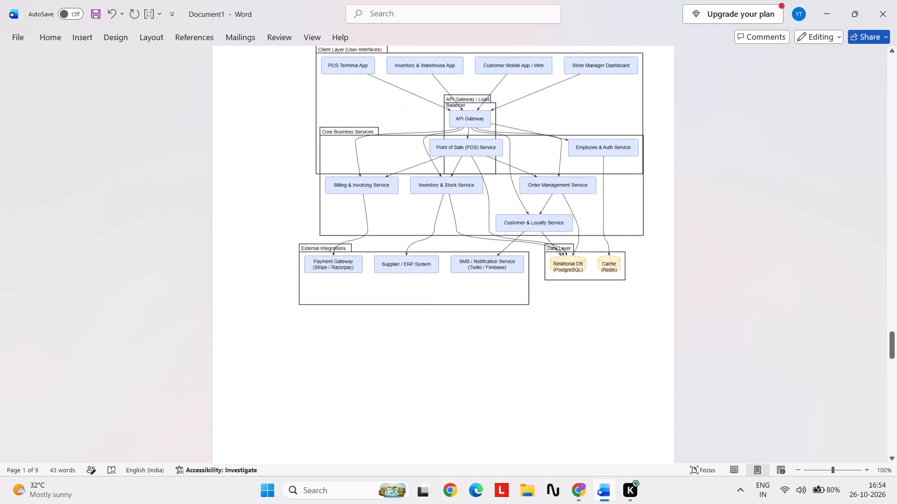
scroll(309, 166, down, 3)
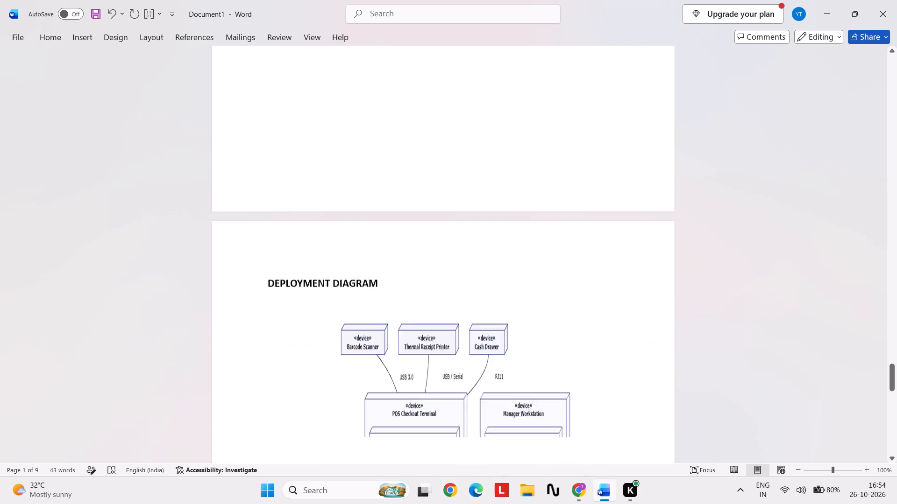
scroll(309, 166, down, 5)
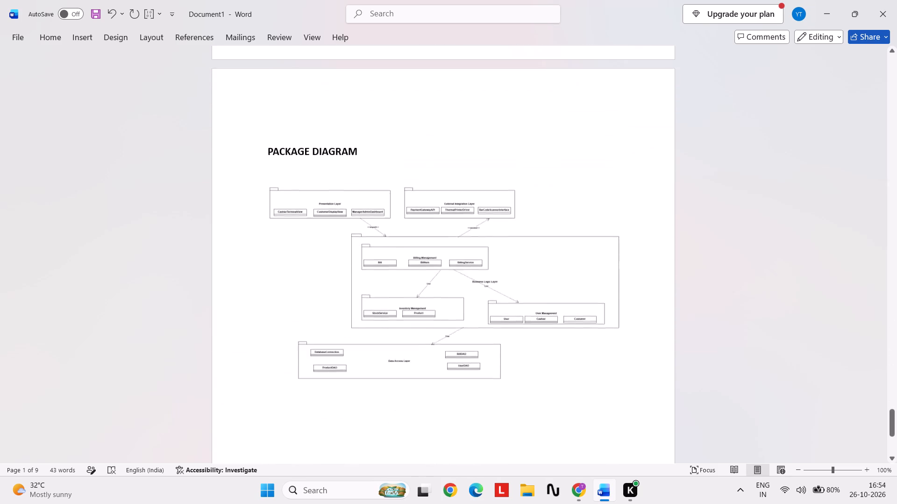
scroll(309, 166, down, 3)
scroll(309, 166, up, 4)
scroll(309, 166, down, 1)
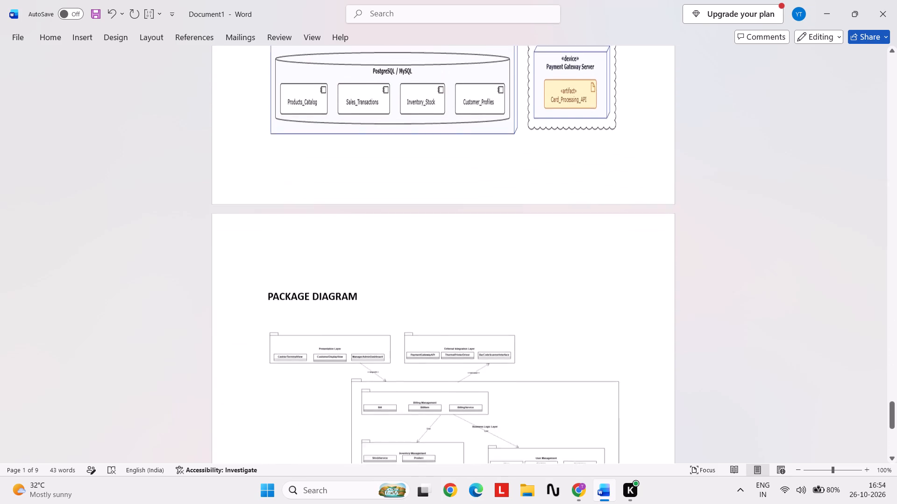
scroll(309, 166, down, 1)
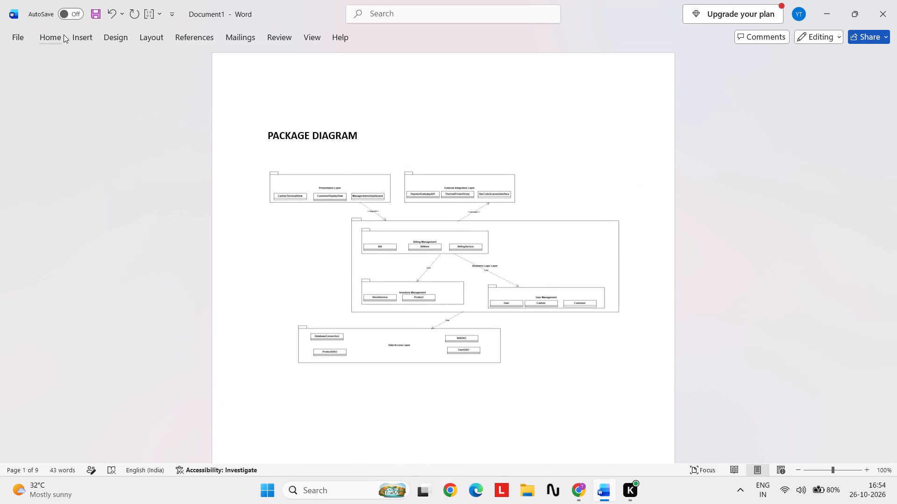
Save the document as a Word Document in the Downloads folder, named with the student's registration number followed by "-OOAD".
click(16, 30)
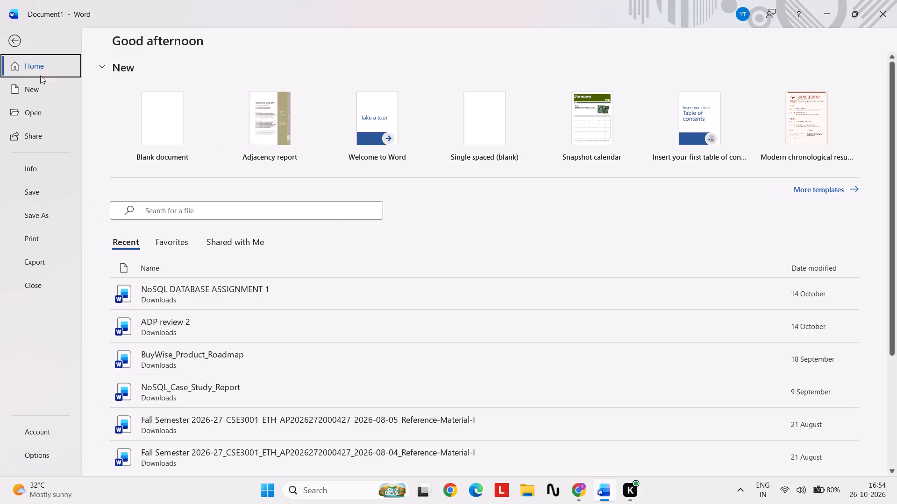
click(44, 212)
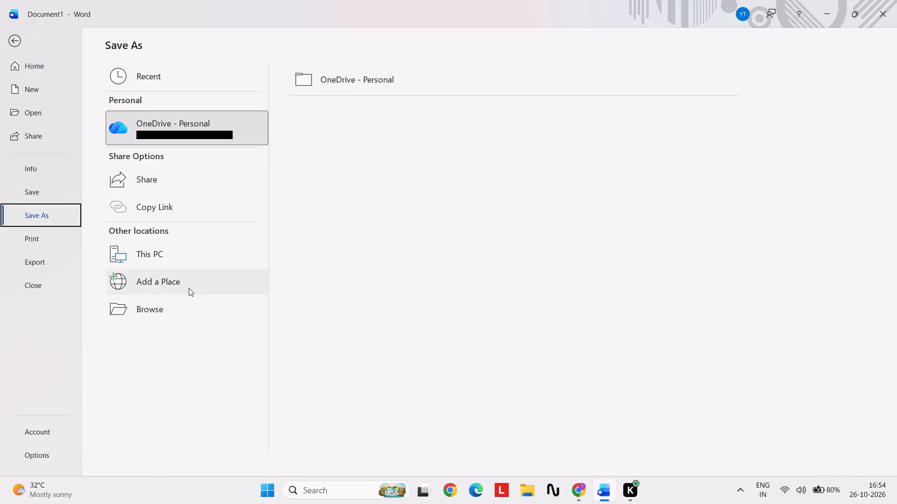
click(185, 315)
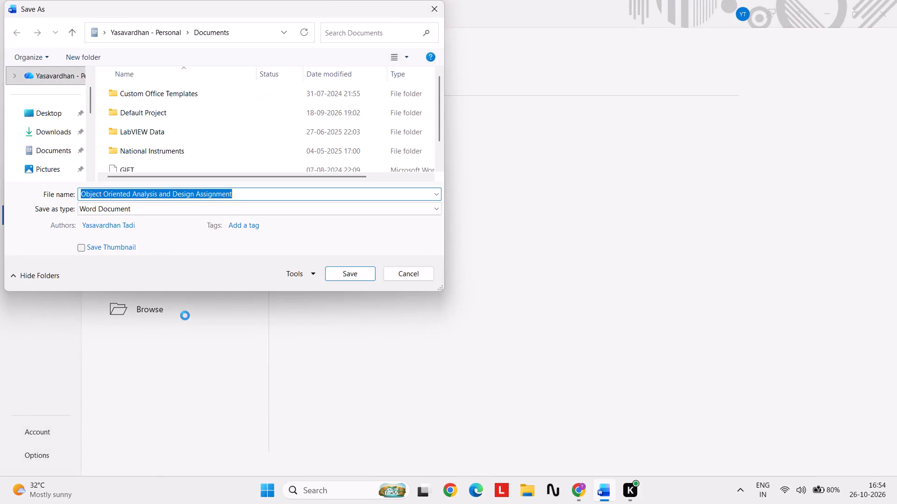
click(54, 126)
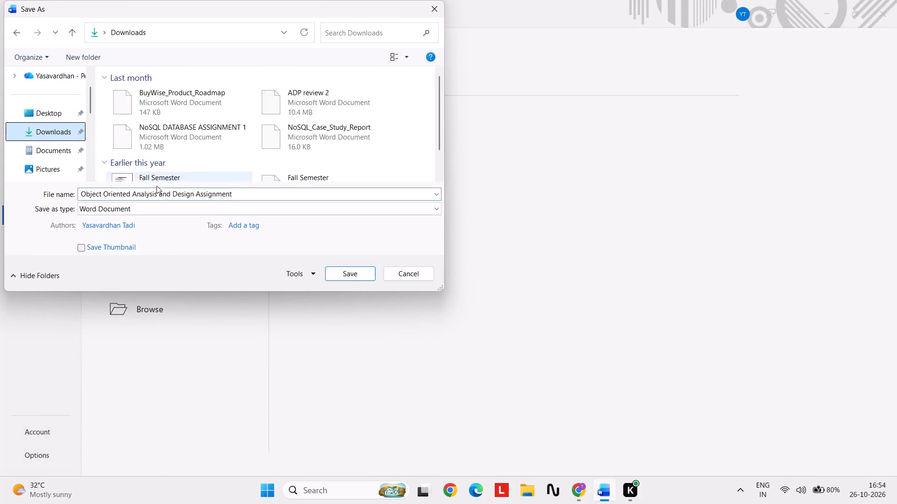
click(251, 194)
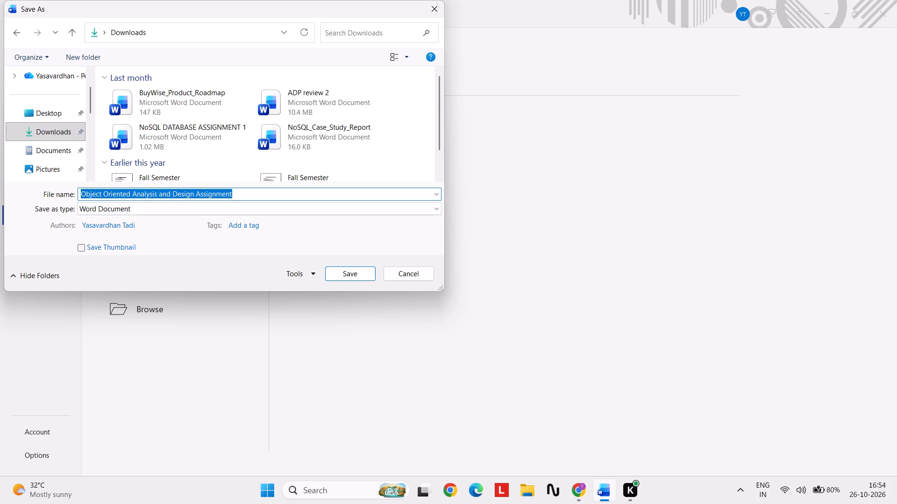
key(BackSpace)
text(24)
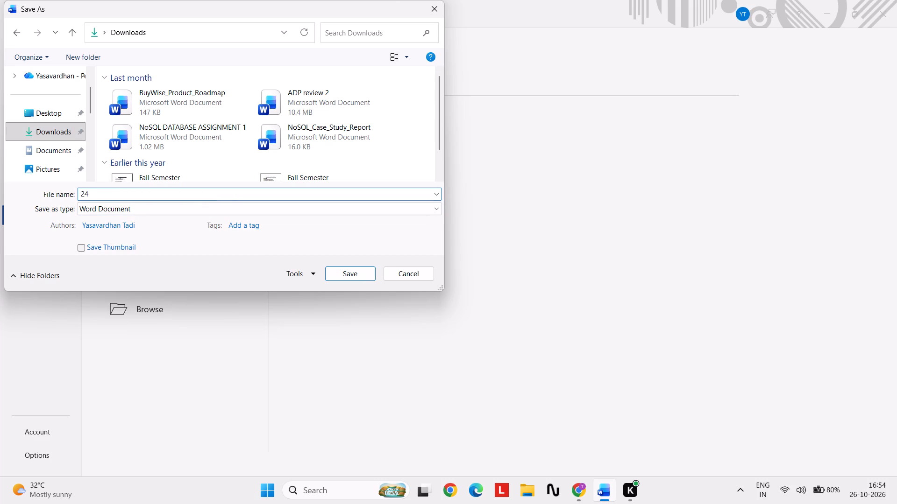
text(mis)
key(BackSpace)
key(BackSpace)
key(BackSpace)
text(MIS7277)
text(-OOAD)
Complete the Word document's file name by adding "-RETAIL SHOP AUTOMATION" after "OOAD".
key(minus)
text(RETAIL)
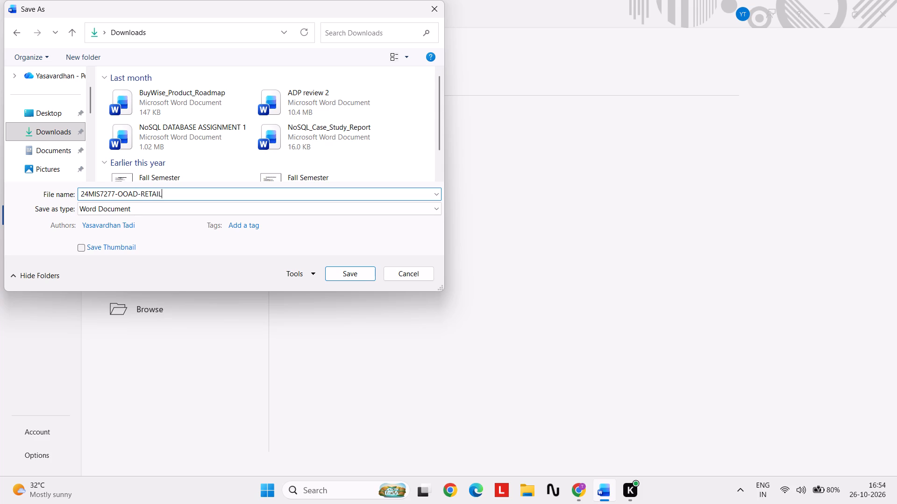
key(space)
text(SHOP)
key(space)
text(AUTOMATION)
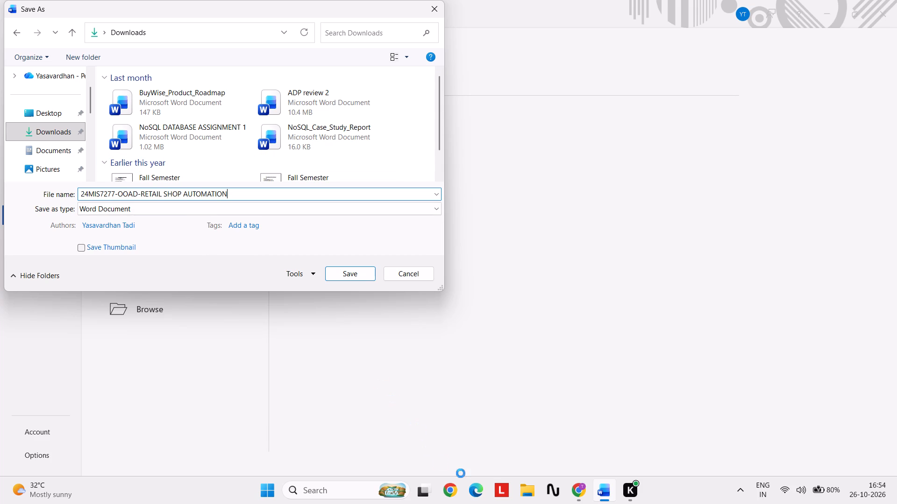
Switch to Google Chrome and look up Gmail from the new tab's address bar.
click(583, 498)
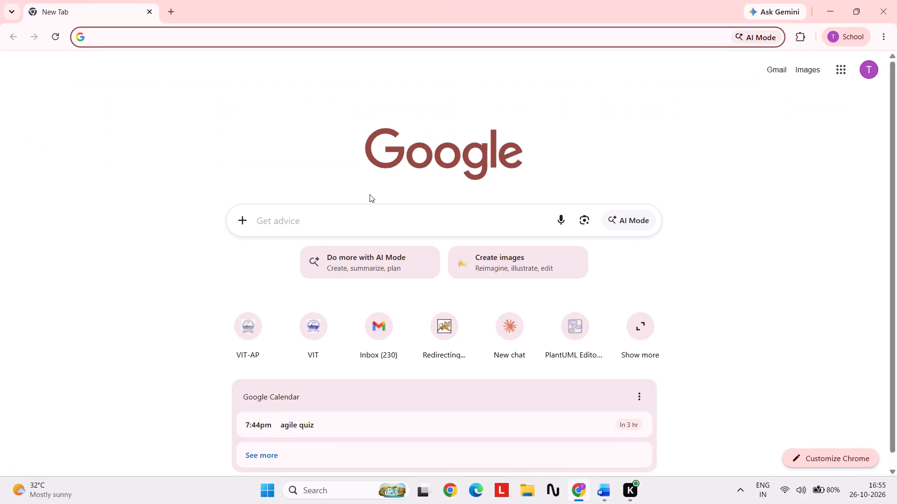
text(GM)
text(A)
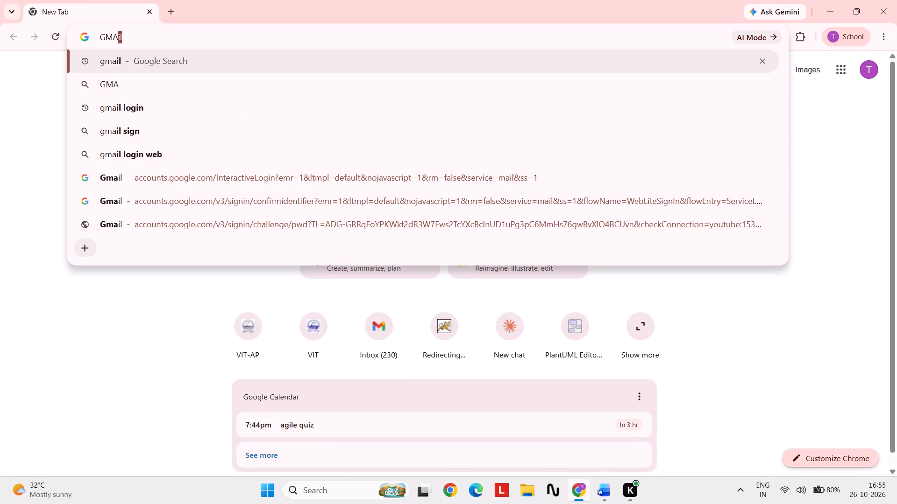
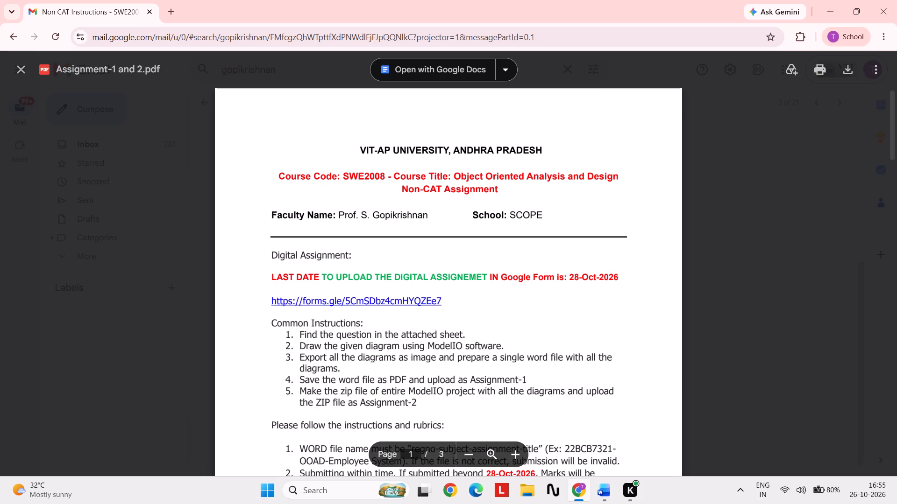
scroll(656, 302, down, 1)
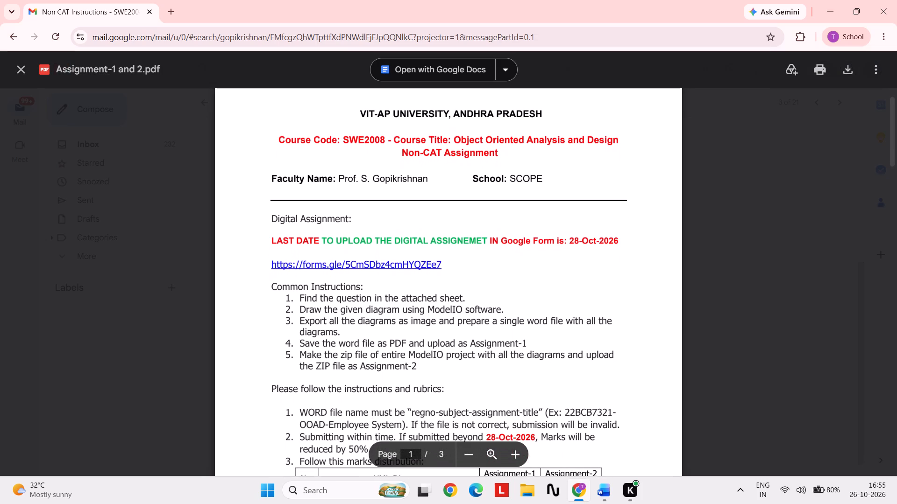
scroll(656, 302, down, 2)
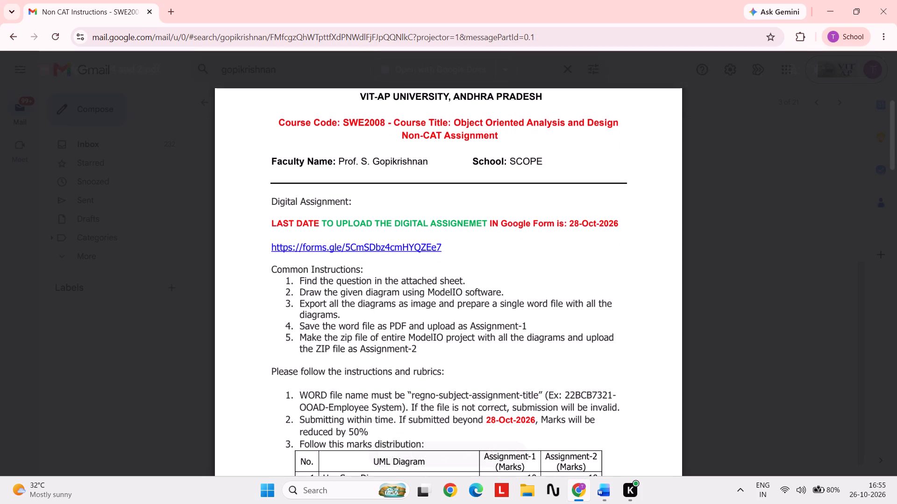
scroll(656, 302, down, 2)
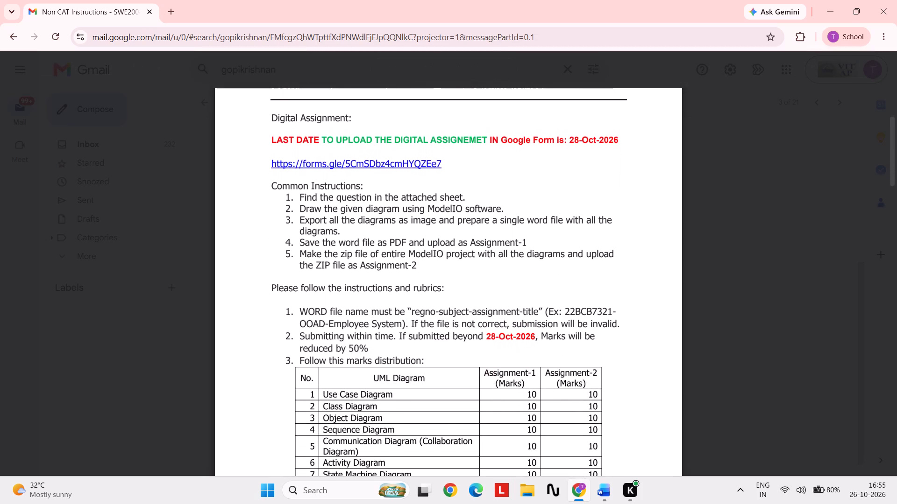
scroll(656, 302, down, 1)
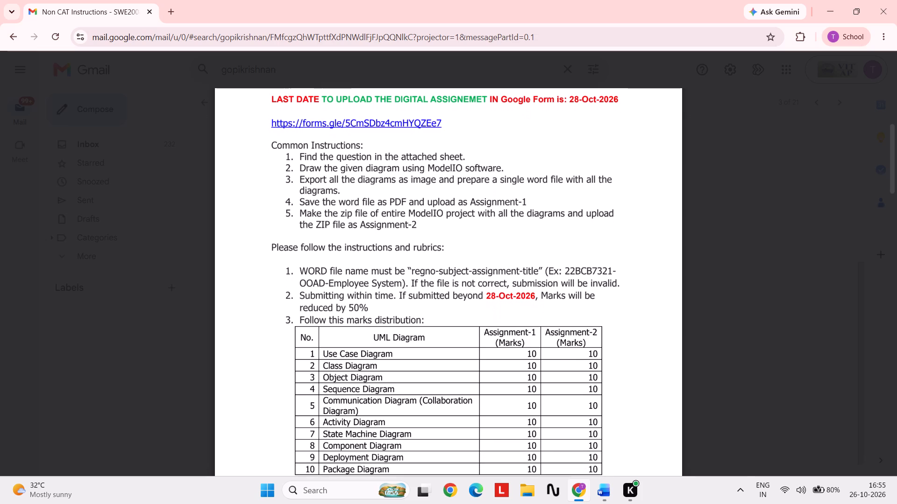
scroll(656, 302, down, 1)
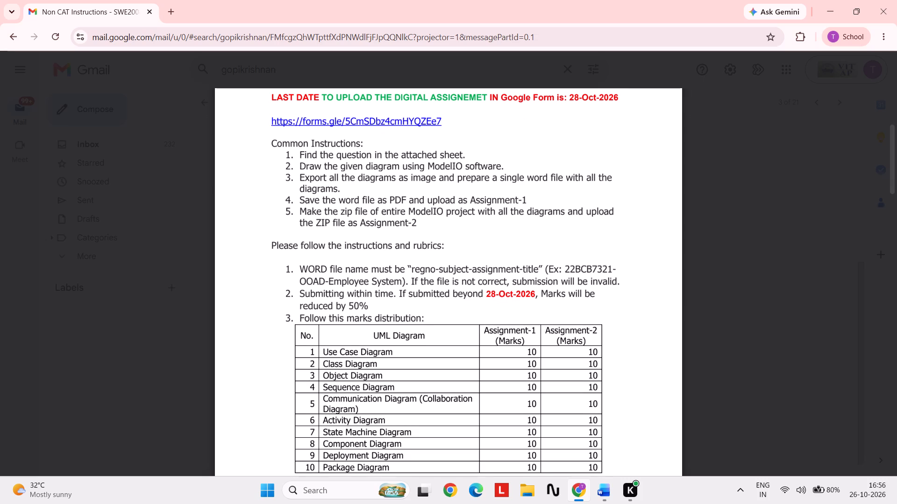
scroll(656, 302, down, 2)
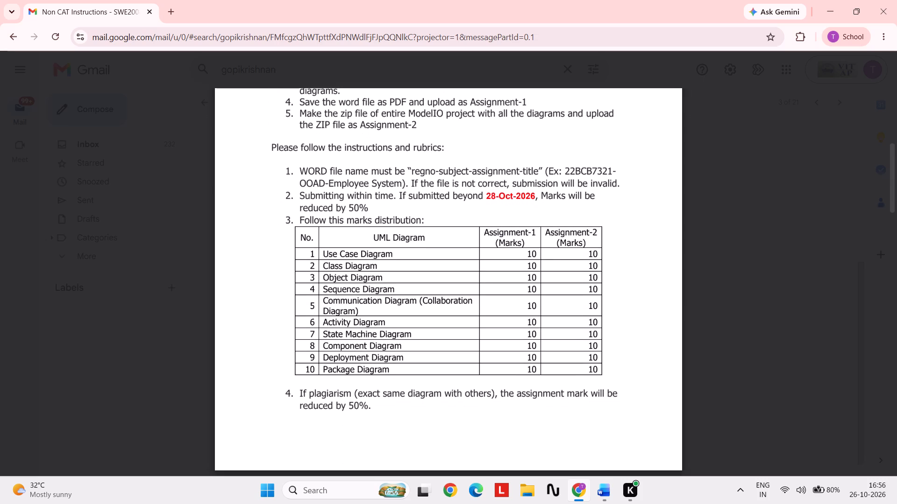
scroll(656, 302, down, 4)
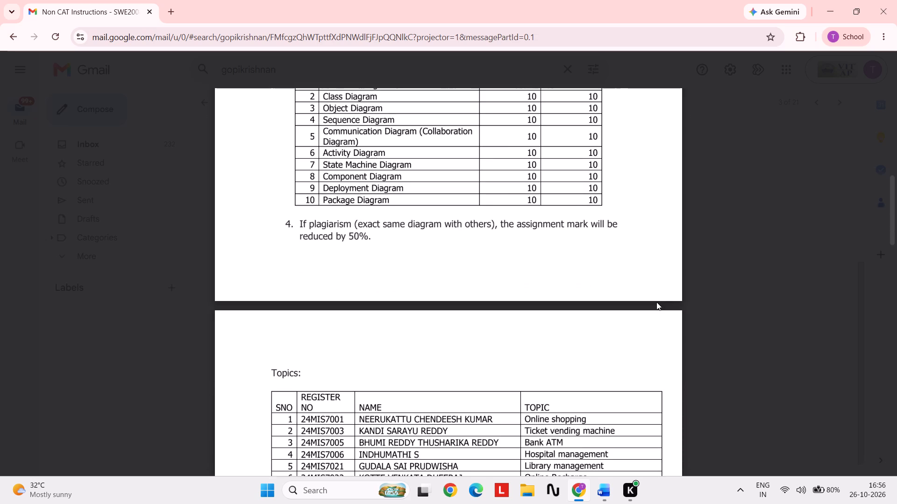
scroll(656, 302, down, 3)
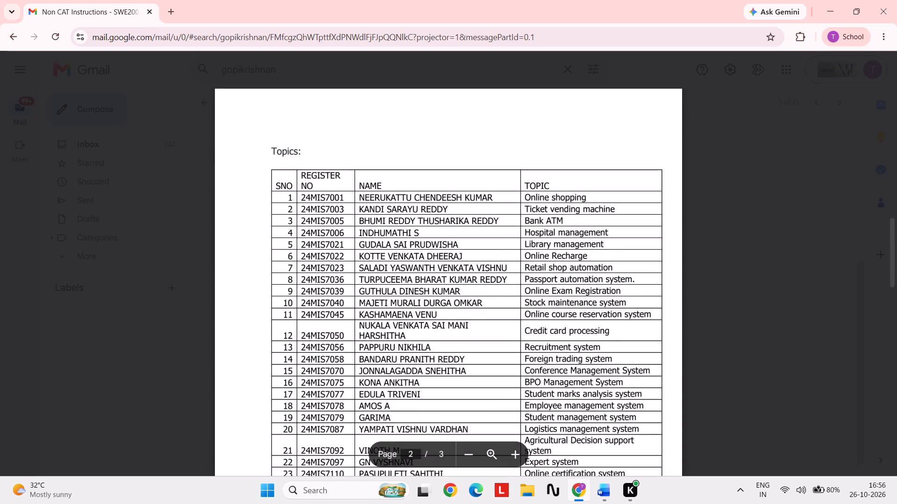
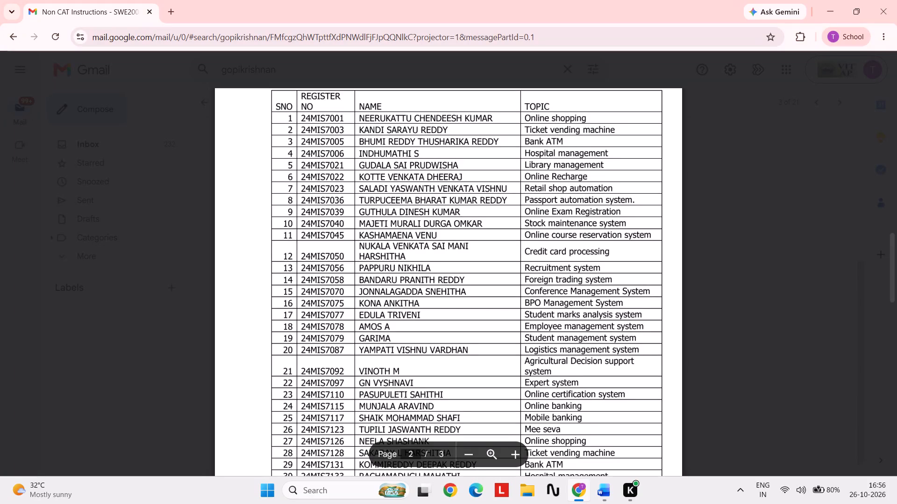
Examine the register number and topic table across the pages of the emailed Assignment-1 and 2 PDF.
scroll(557, 186, down, 2)
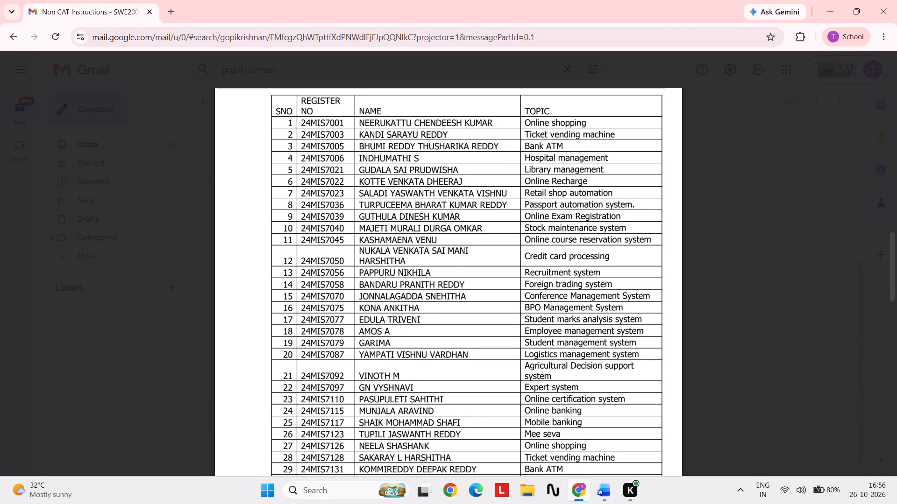
scroll(557, 186, down, 4)
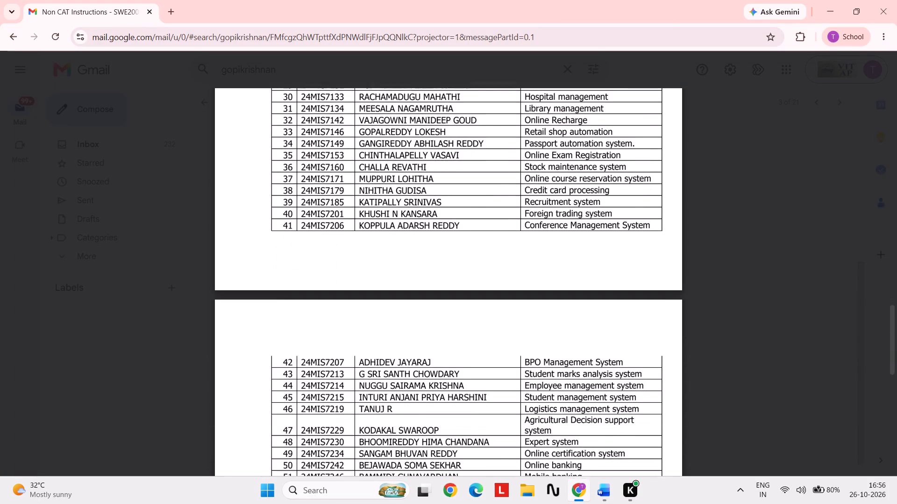
scroll(557, 186, down, 2)
scroll(557, 186, up, 1)
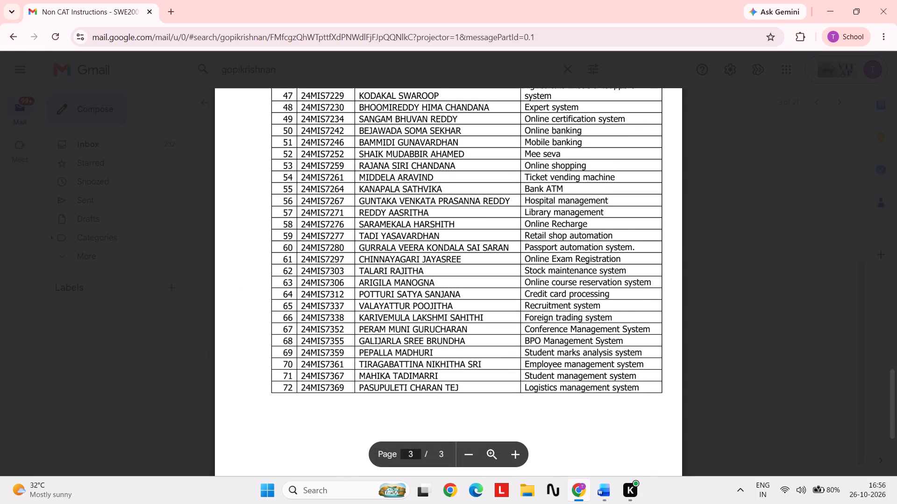
scroll(554, 193, up, 4)
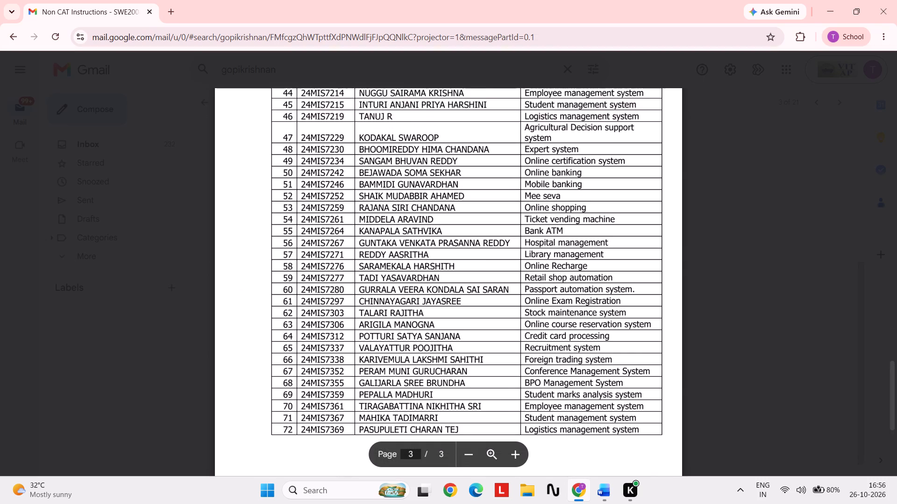
scroll(554, 193, up, 6)
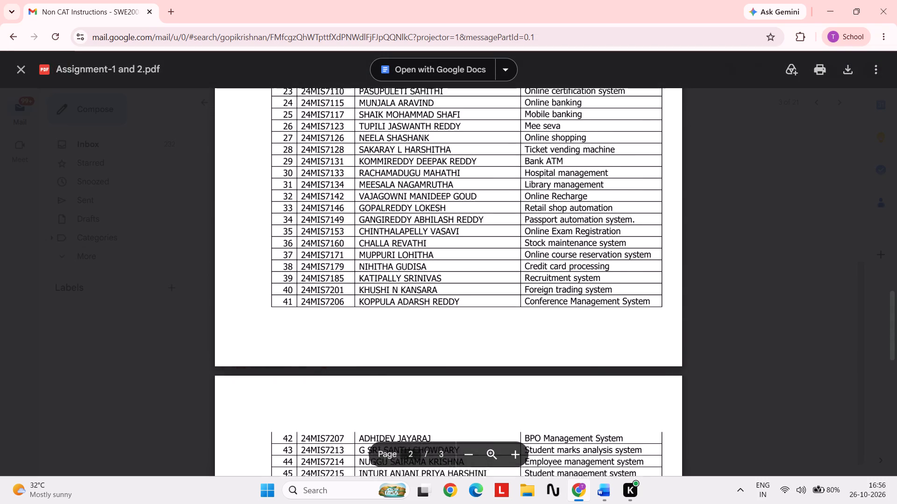
scroll(554, 193, up, 5)
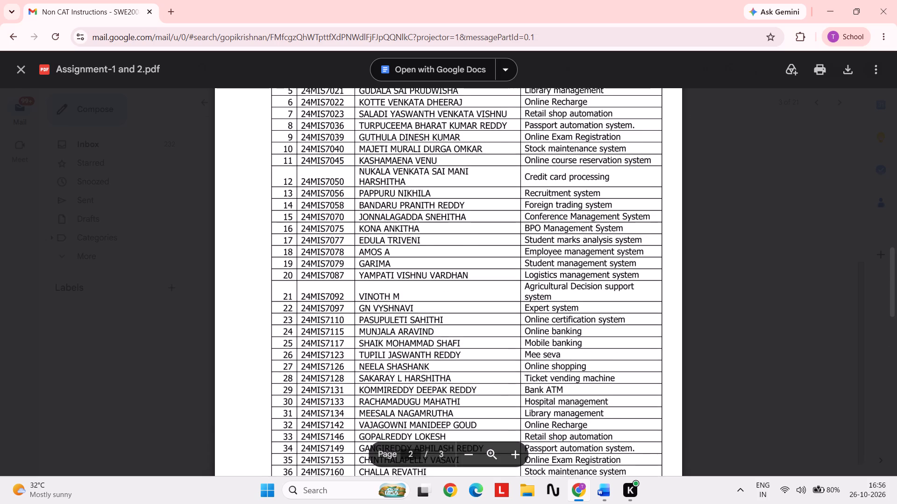
scroll(554, 193, up, 2)
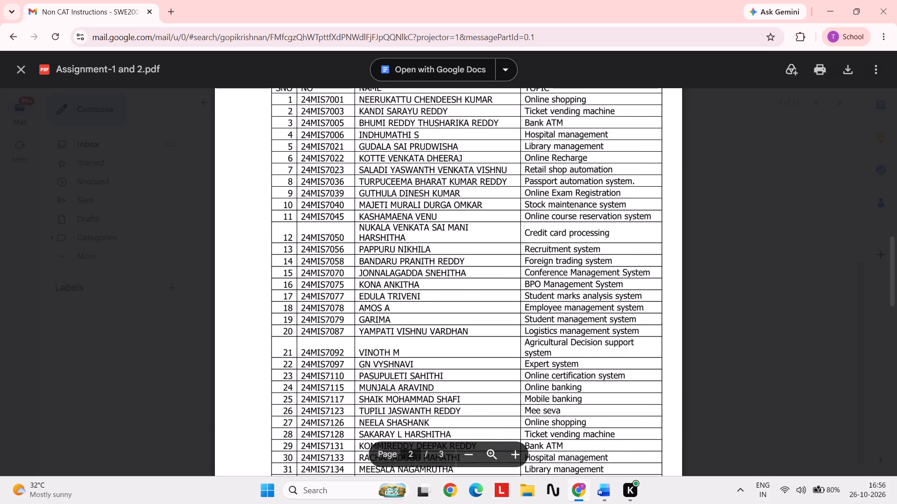
scroll(554, 193, up, 1)
scroll(554, 193, down, 9)
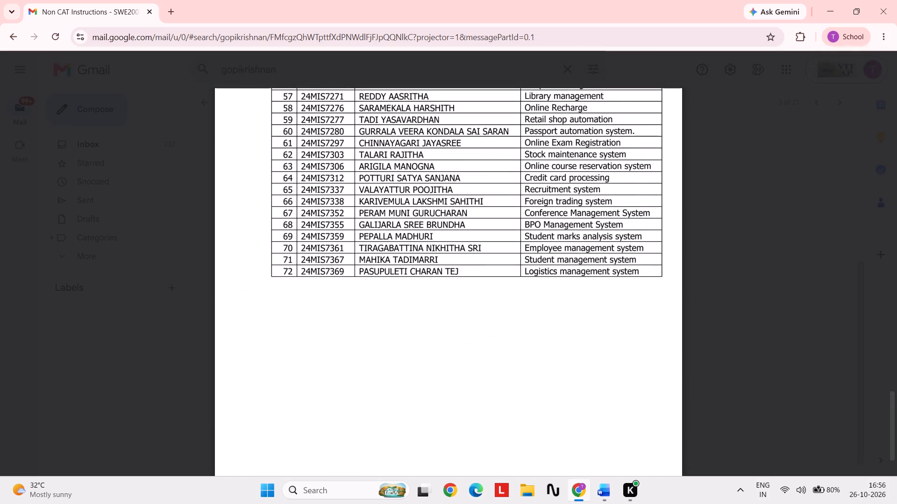
scroll(554, 193, down, 1)
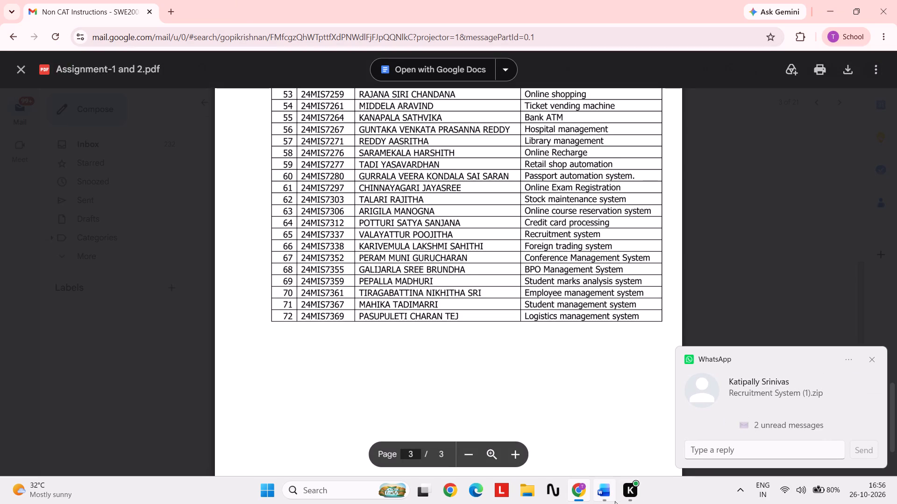
Switch to Word and save the document as a PDF in Downloads, keeping the registration number plus "-OOAD-RETAIL SHOP AUTOMATION" file name.
click(601, 492)
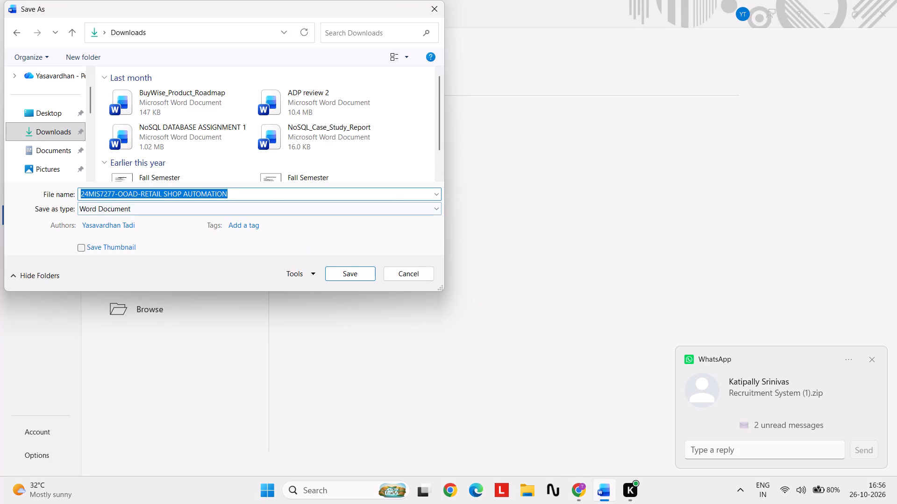
click(269, 193)
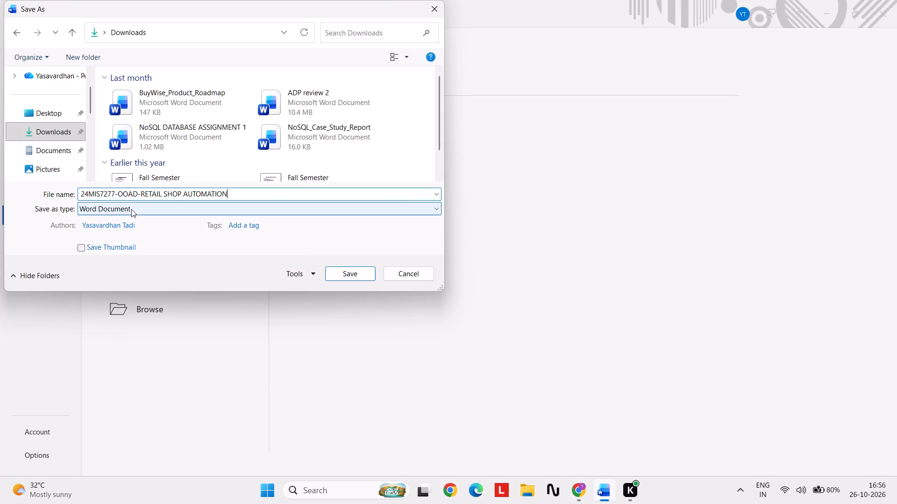
click(131, 209)
click(134, 273)
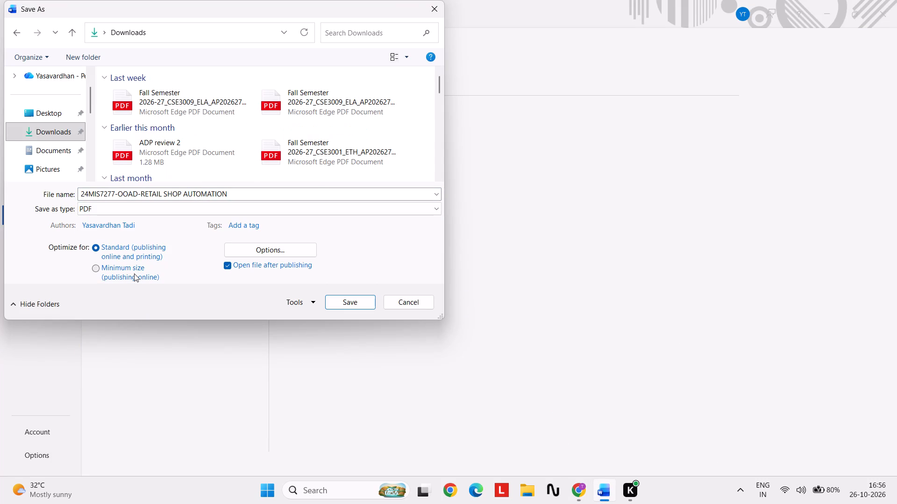
click(342, 302)
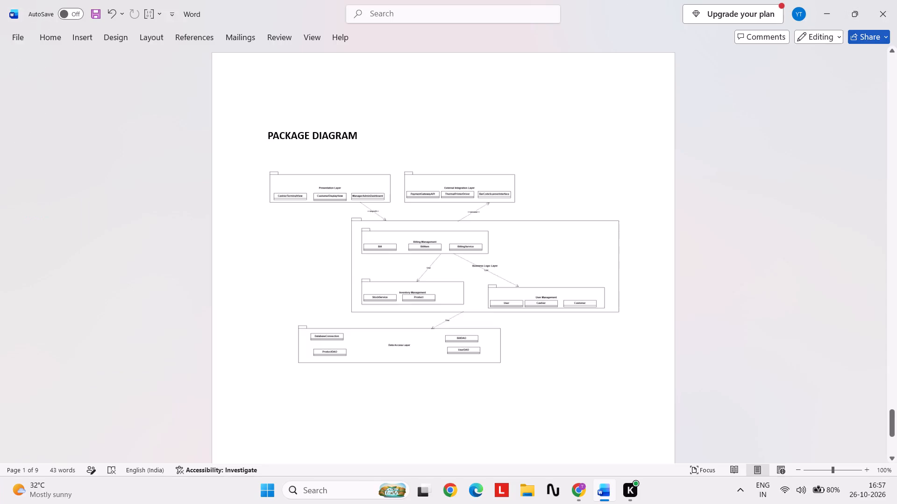
scroll(390, 160, up, 1)
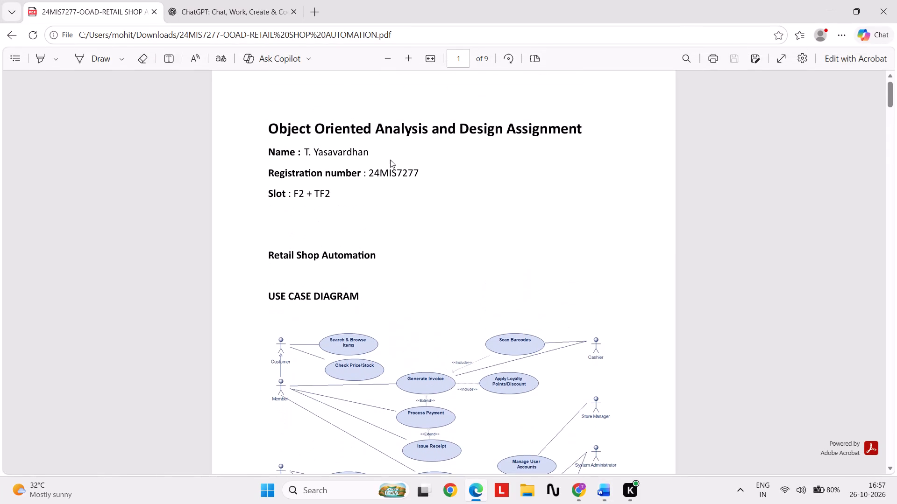
scroll(390, 160, down, 2)
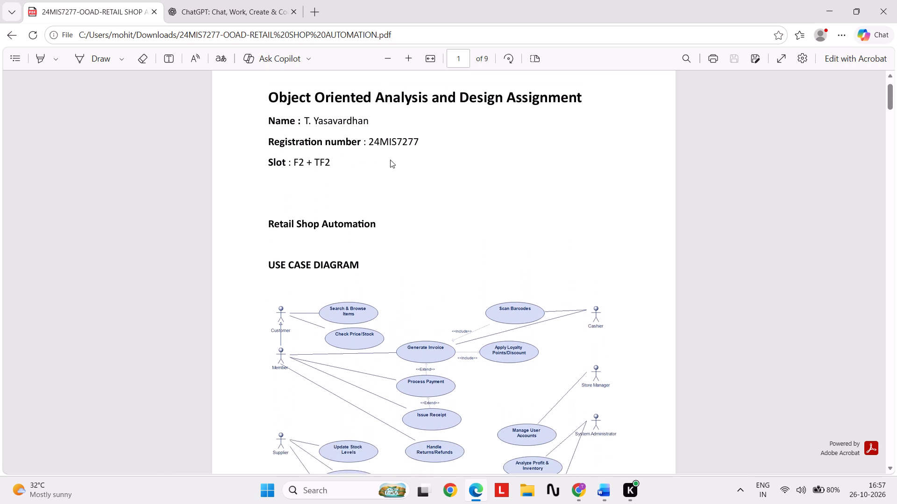
scroll(390, 160, down, 14)
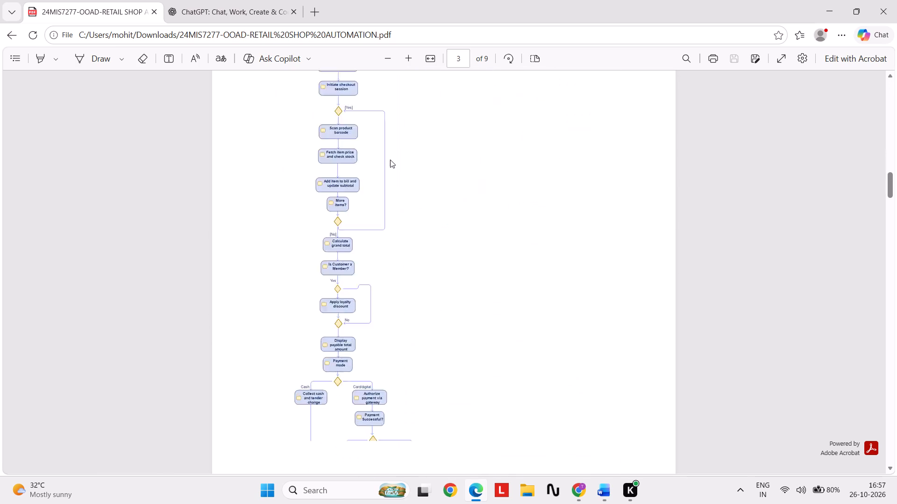
scroll(390, 160, down, 16)
scroll(390, 160, up, 4)
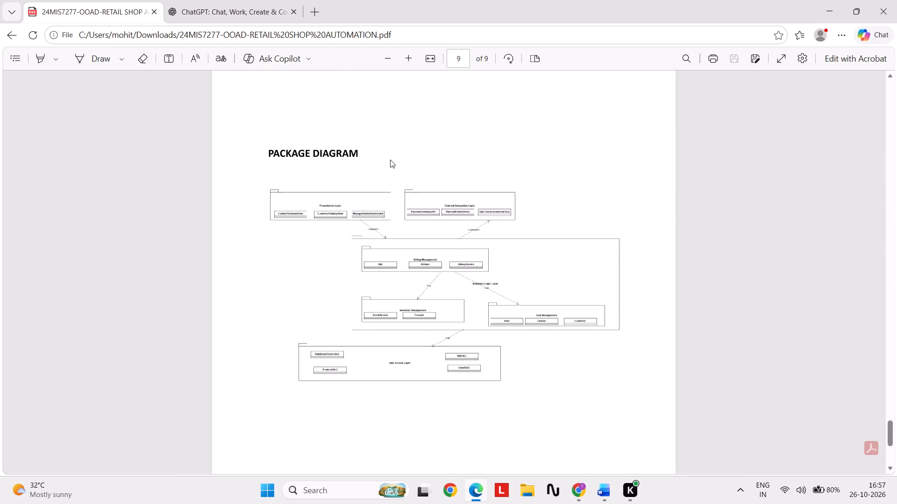
scroll(390, 160, up, 8)
scroll(390, 160, down, 9)
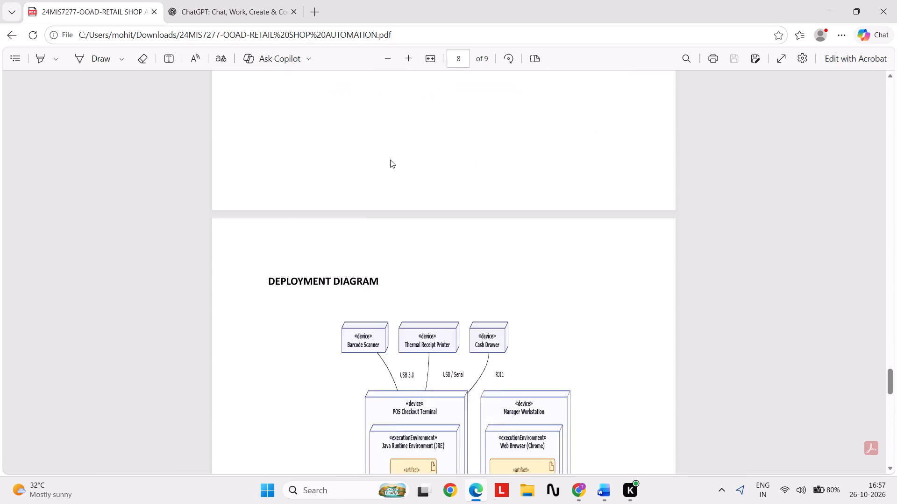
scroll(390, 160, right, 1)
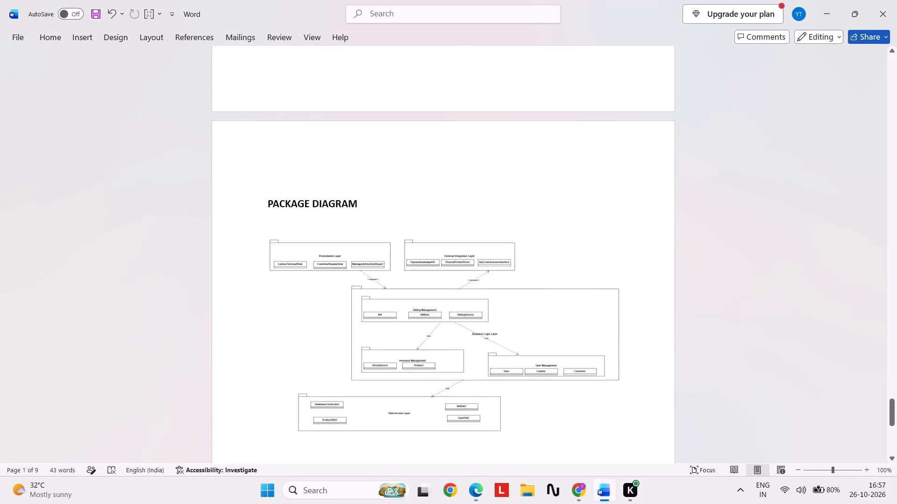
scroll(569, 178, up, 4)
click(538, 220)
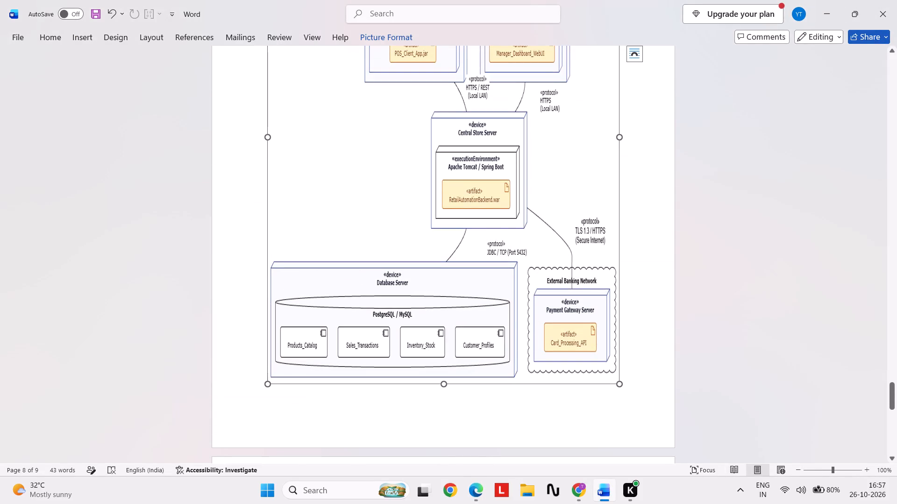
drag(442, 383, 429, 129)
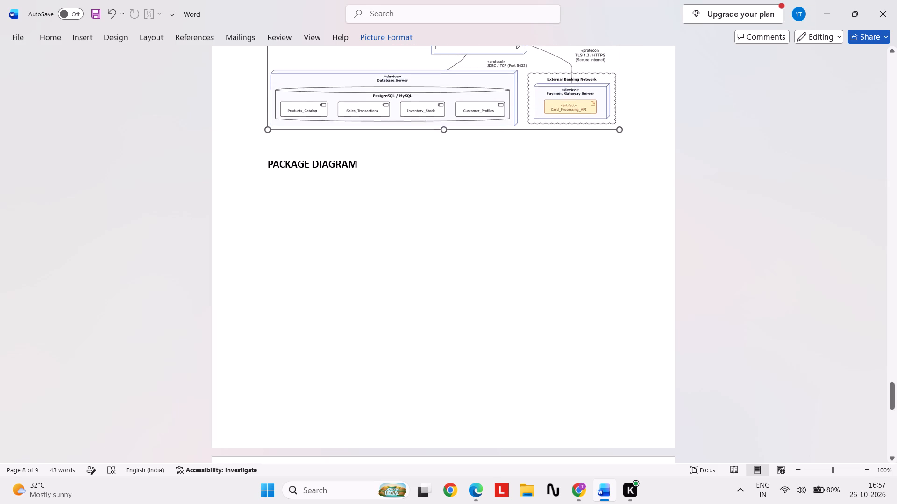
drag(429, 129, 429, 128)
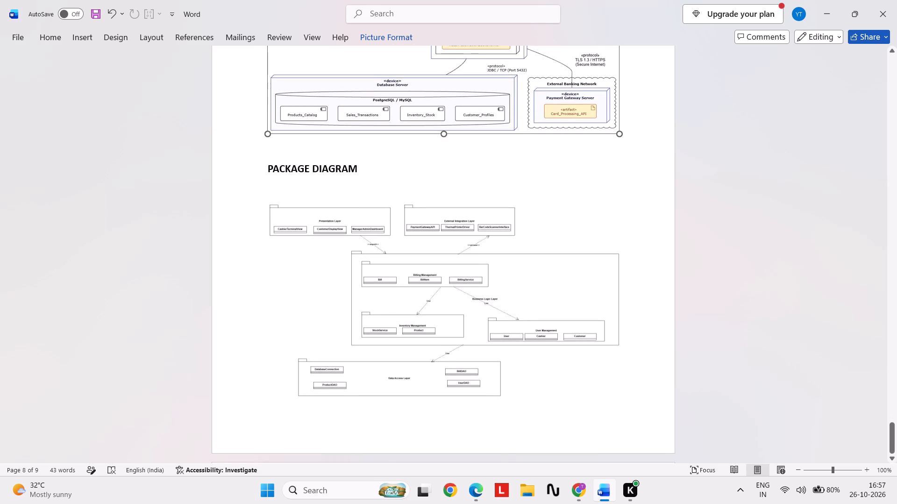
drag(429, 128, 419, 257)
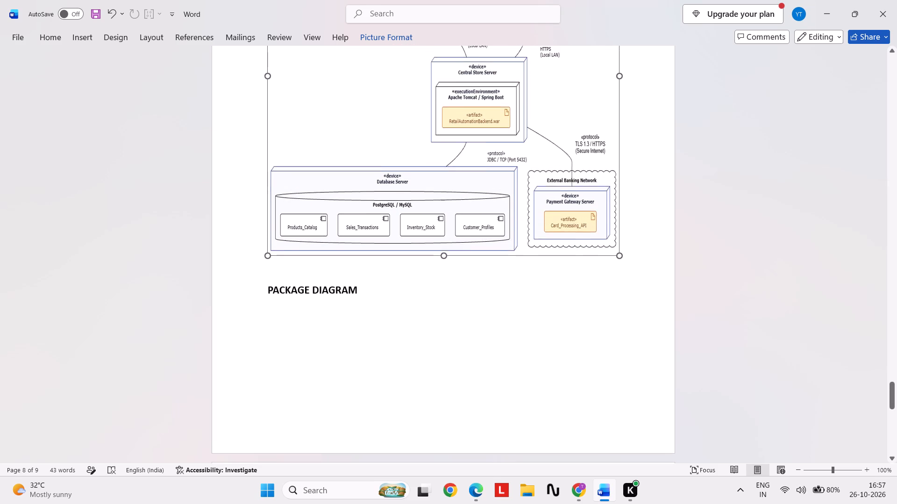
drag(419, 257, 420, 300)
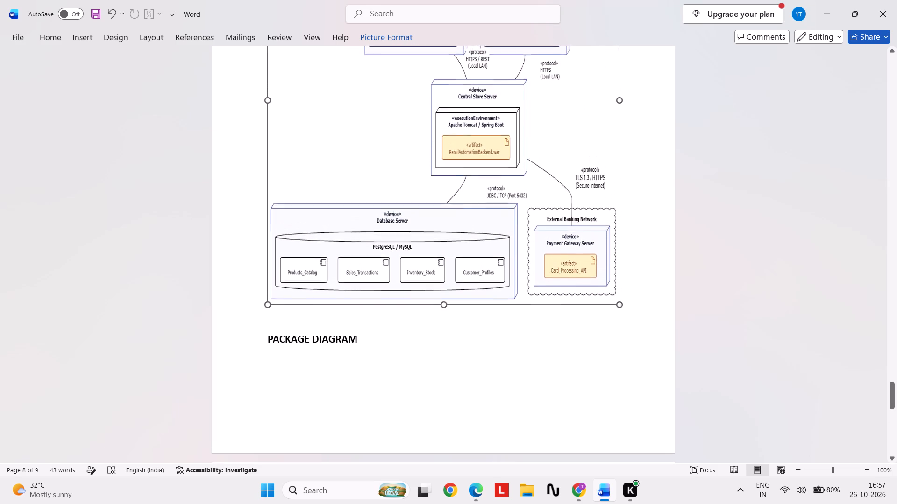
drag(420, 300, 402, 256)
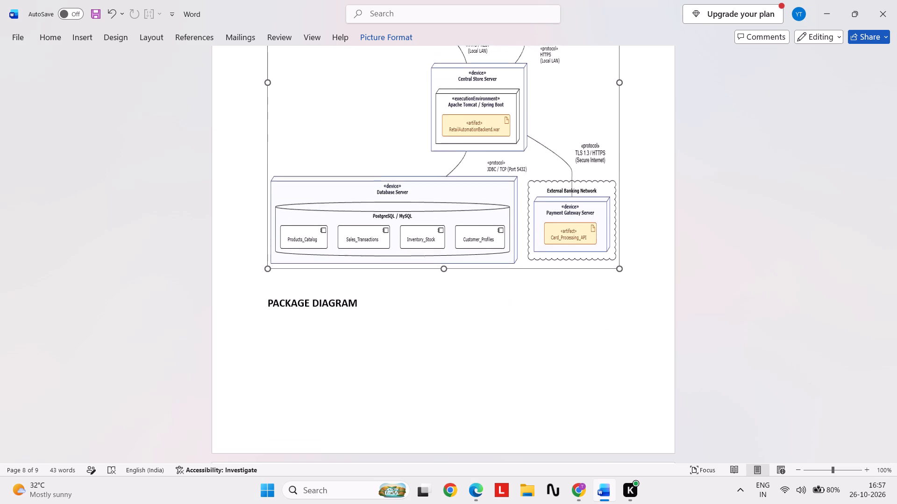
drag(402, 256, 389, 229)
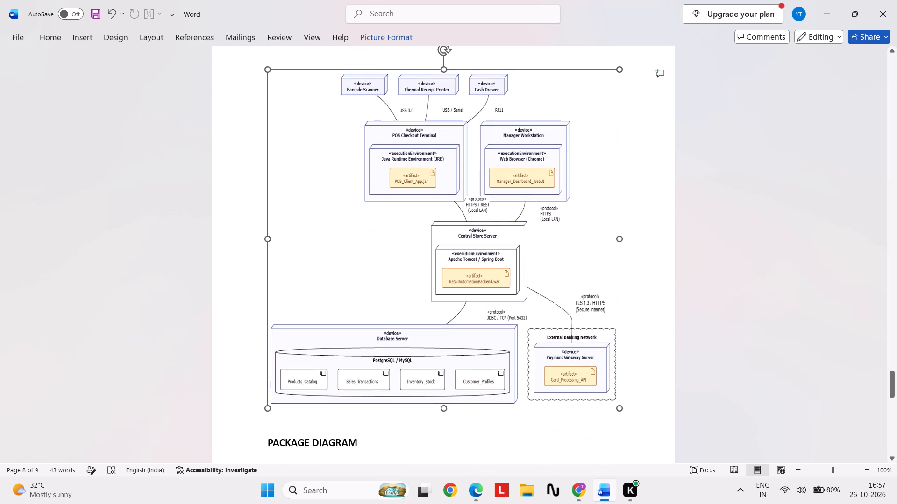
click(732, 283)
Insert empty lines before the PACKAGE DIAGRAM heading to push it onto the next page, directly above its diagram.
scroll(598, 272, down, 4)
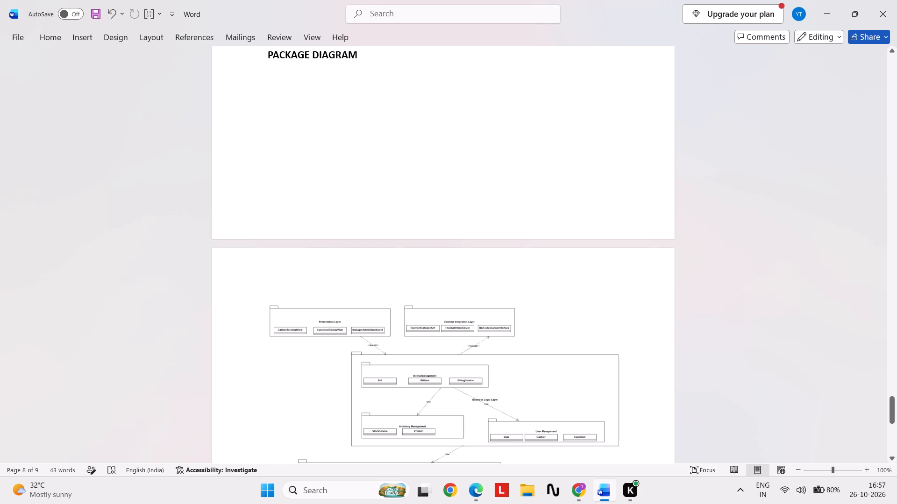
click(266, 52)
key(Return)
key(Return)
key(Return)
key(Return)
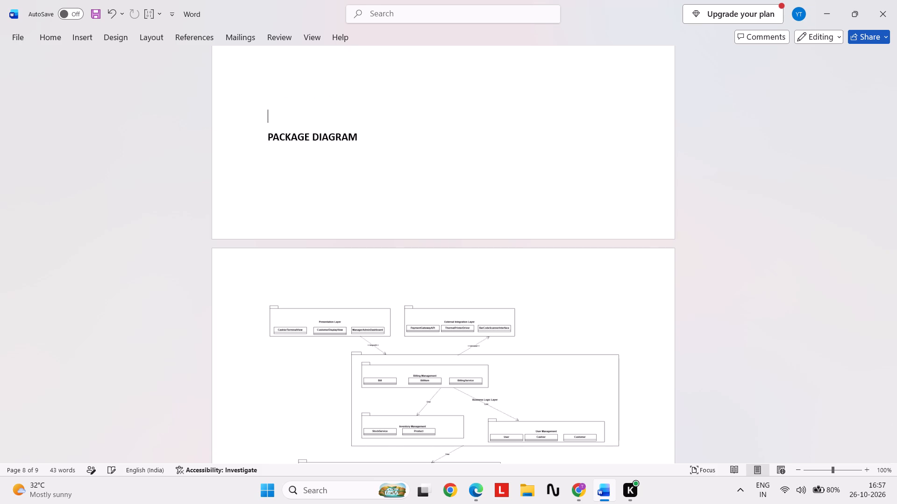
key(Return)
key(Return)
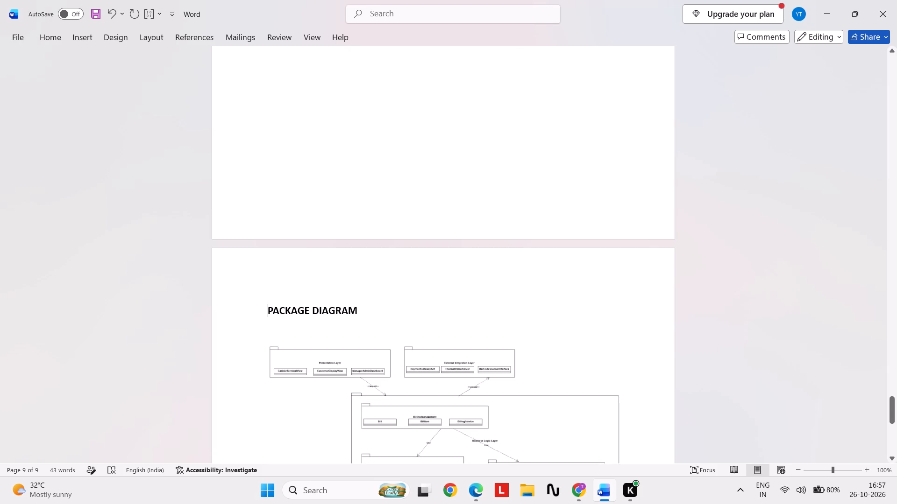
Review the layout of the diagram pages from the package diagram back up to the assignment title.
scroll(412, 103, up, 9)
scroll(412, 103, down, 4)
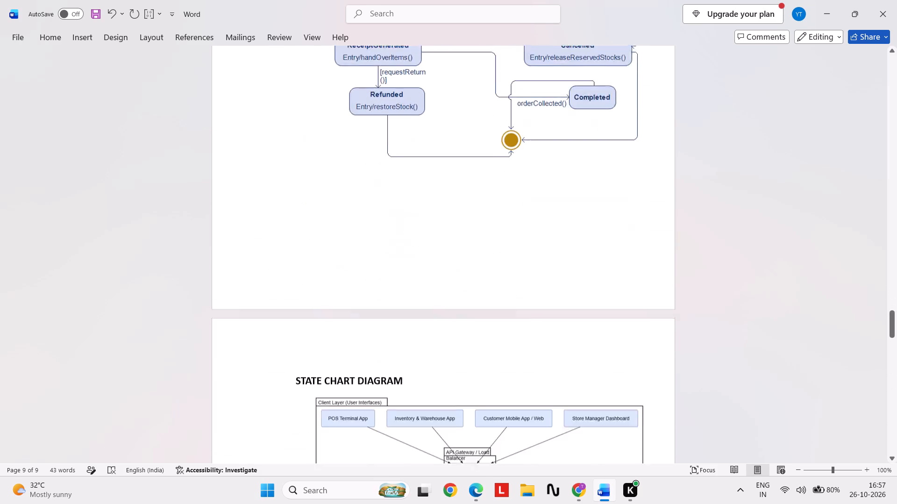
scroll(412, 103, up, 5)
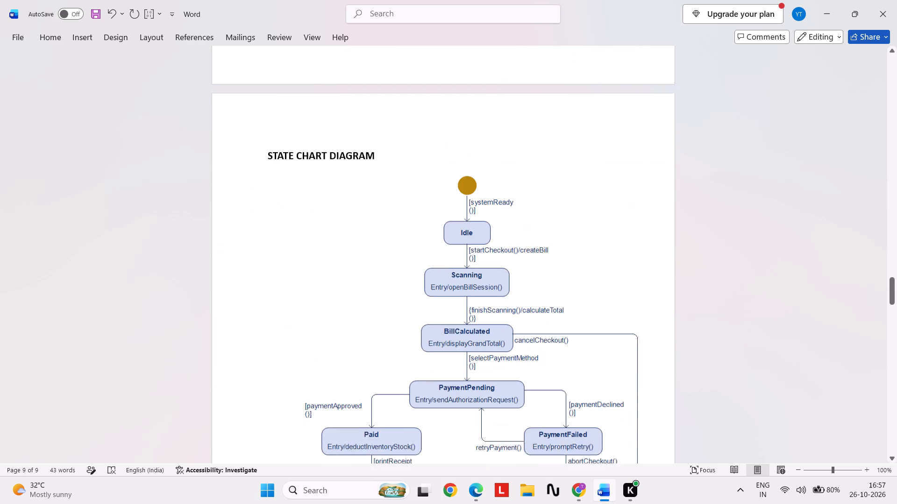
scroll(412, 103, up, 2)
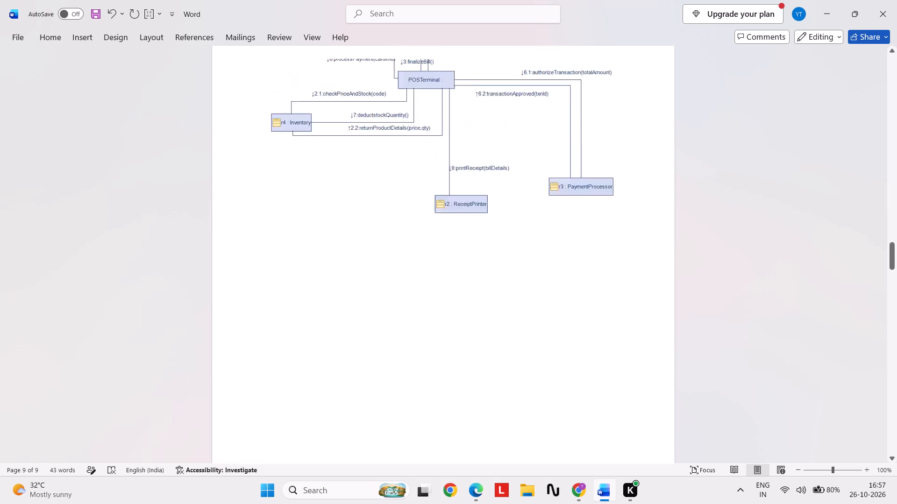
scroll(412, 103, up, 8)
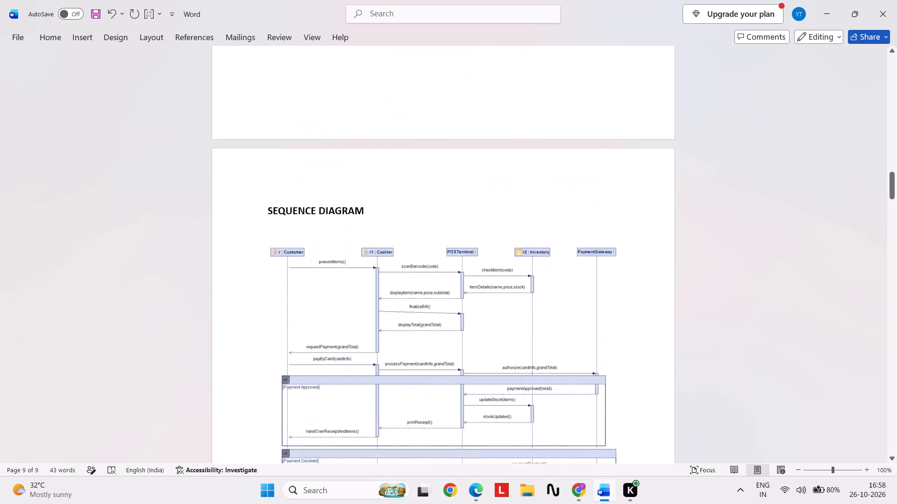
scroll(412, 103, up, 17)
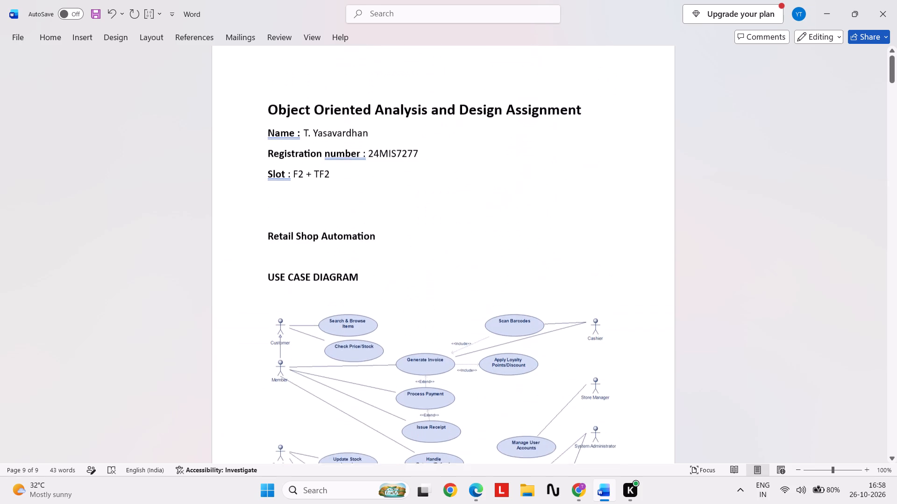
scroll(412, 103, up, 1)
Add a "Course code :" line directly below the Slot line in the student details.
click(302, 207)
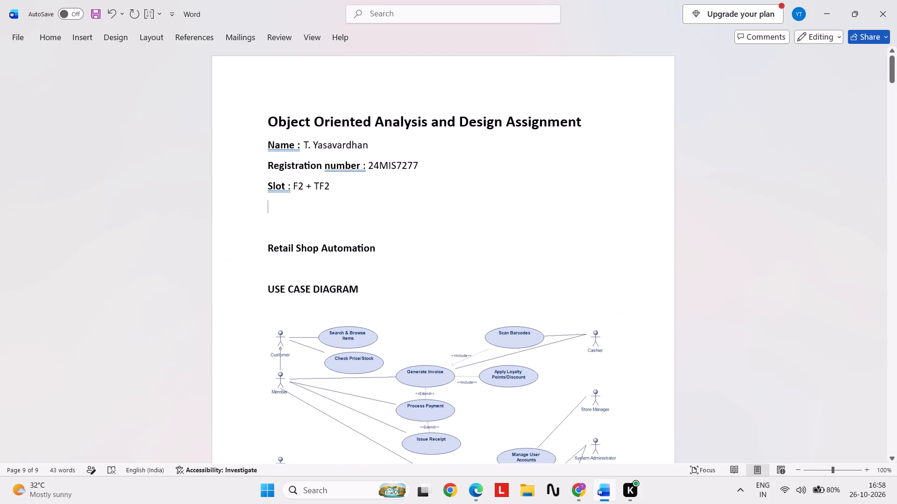
key(ctrl+c)
key(o)
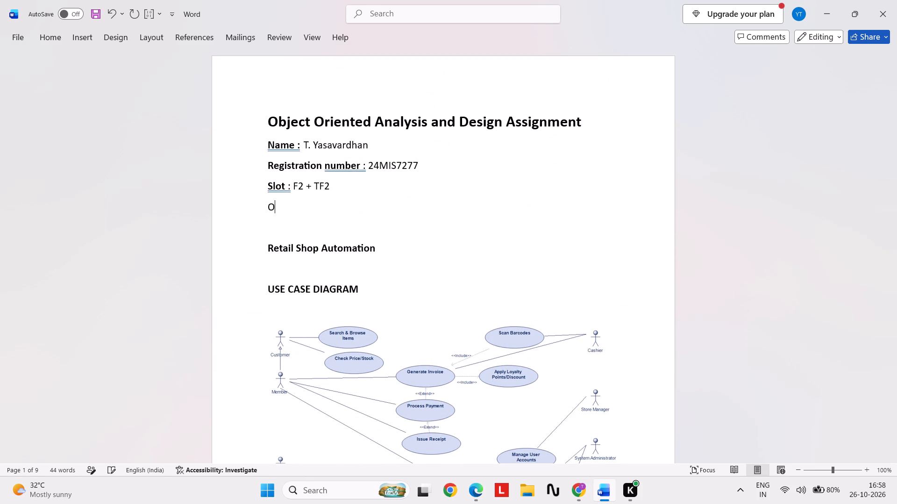
key(BackSpace)
key(c)
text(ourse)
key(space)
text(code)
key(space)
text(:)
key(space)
Enter SWE2008 as the course code and make the "Course code :" label bold like the other student details.
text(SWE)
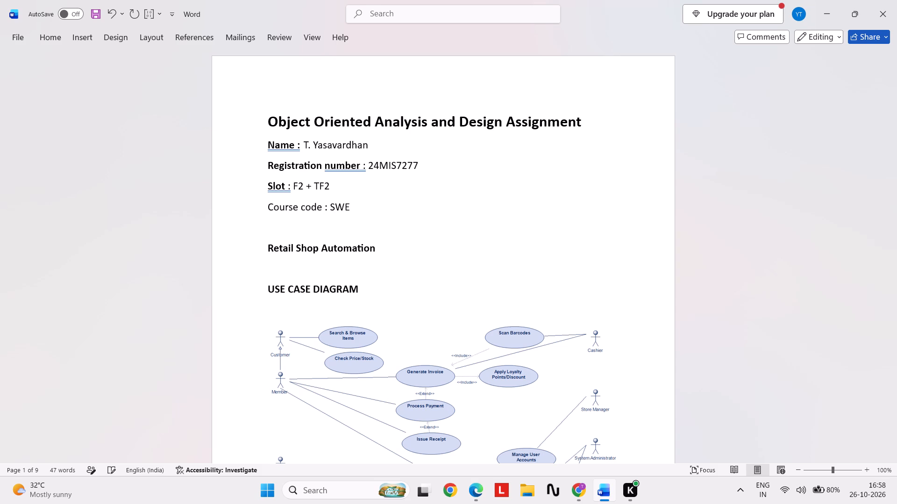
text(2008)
drag(266, 207, 305, 205)
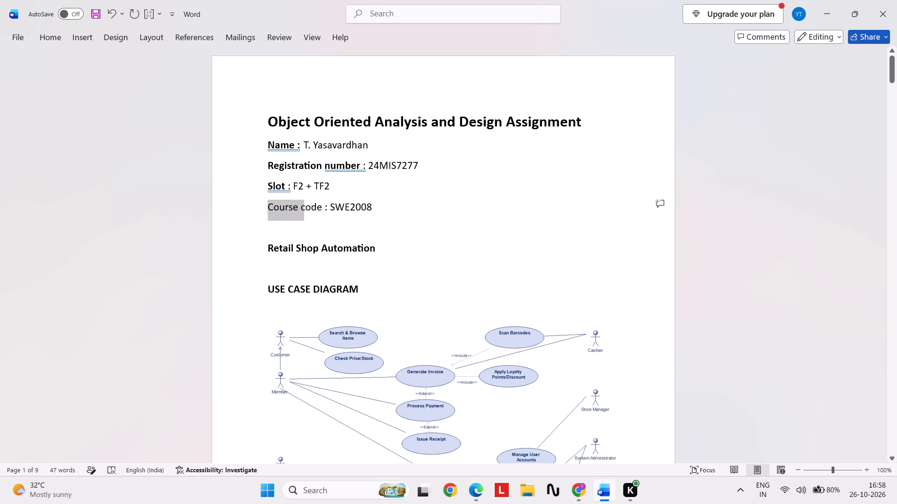
drag(305, 205, 317, 203)
click(326, 189)
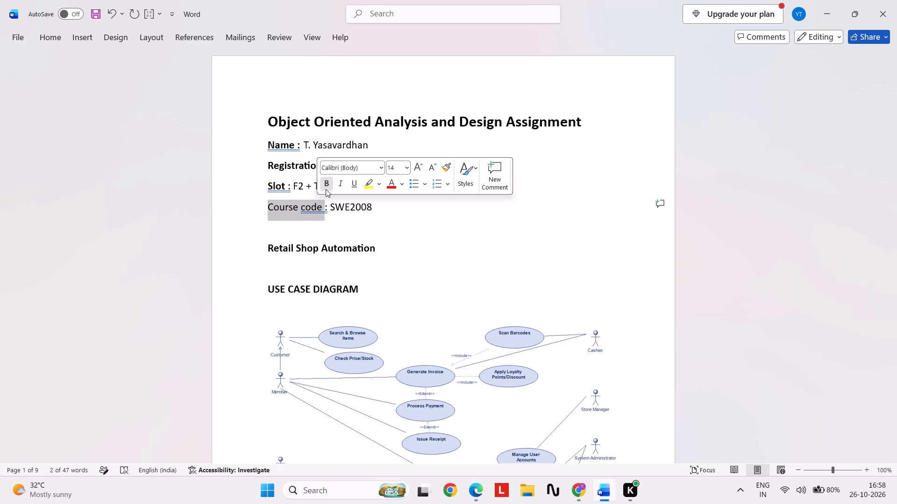
click(388, 212)
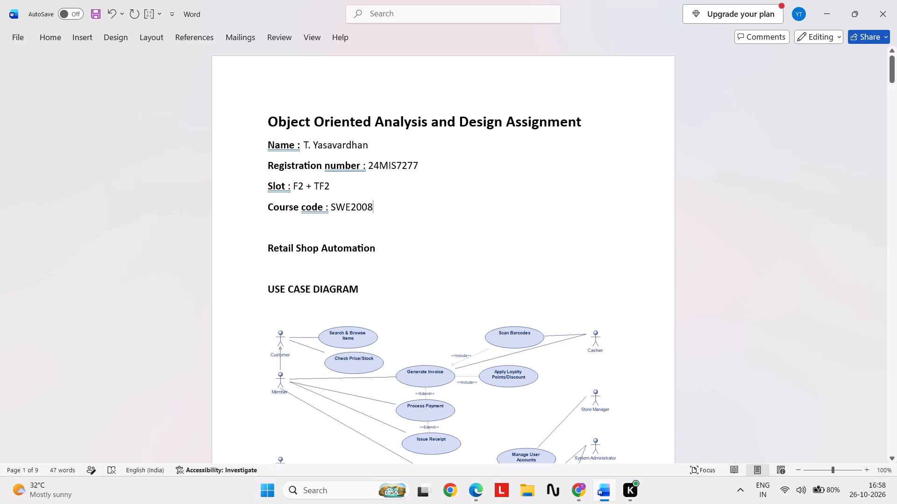
Switch to Chrome and read the assignment PDF's common instructions, marks distribution and student topic list.
click(569, 494)
scroll(491, 356, up, 3)
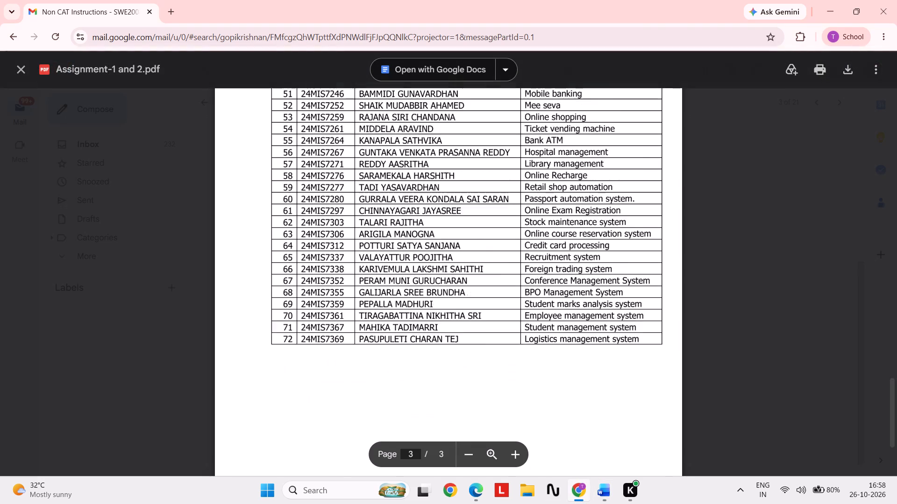
scroll(491, 356, up, 10)
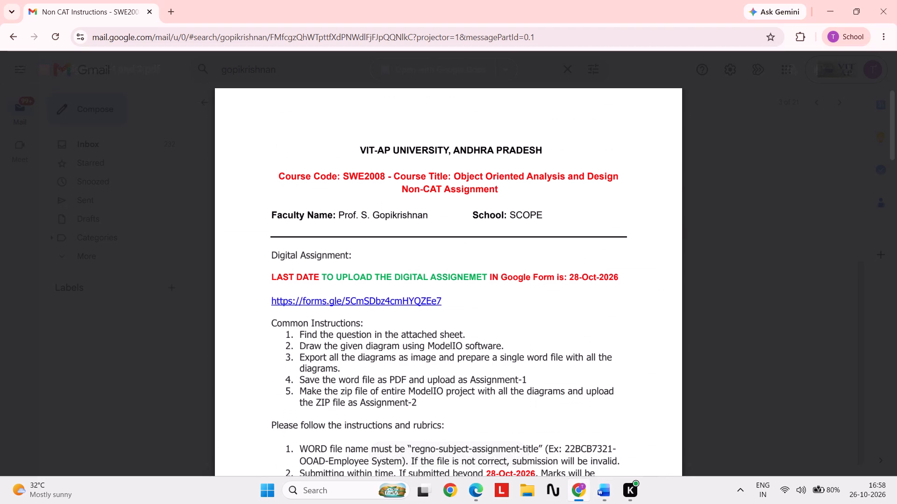
scroll(492, 263, down, 2)
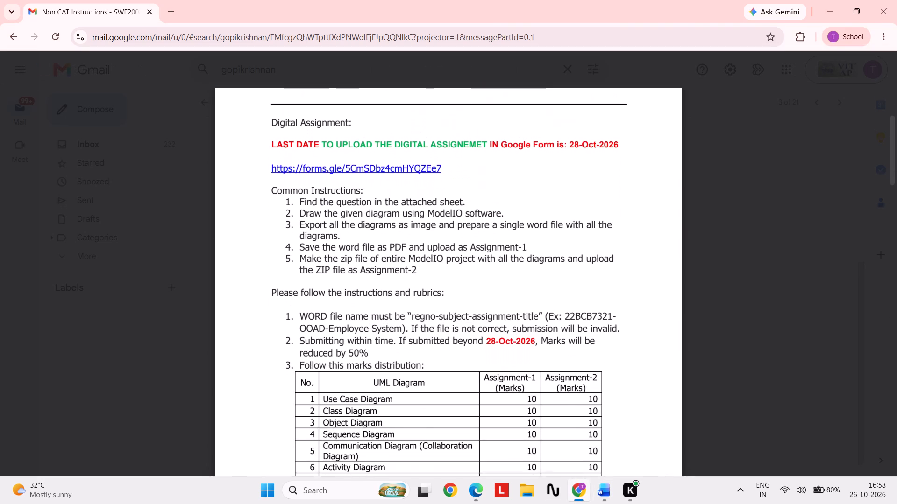
scroll(492, 263, down, 5)
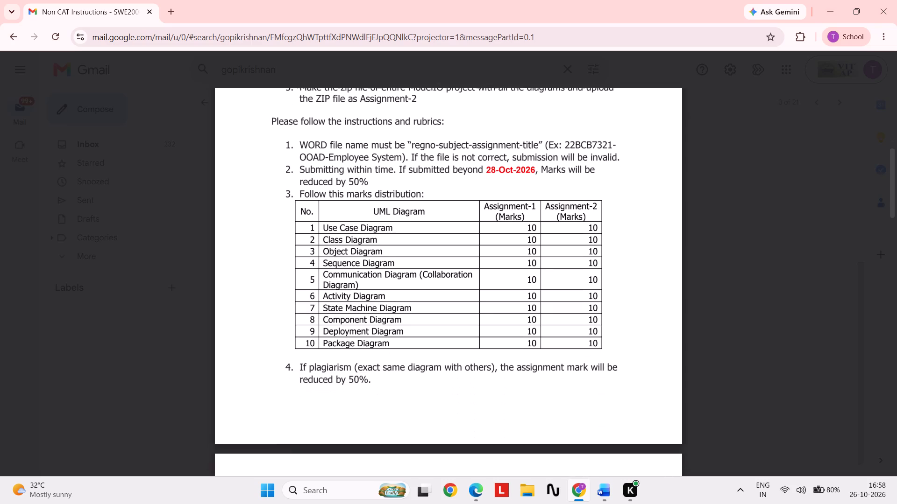
scroll(492, 263, down, 8)
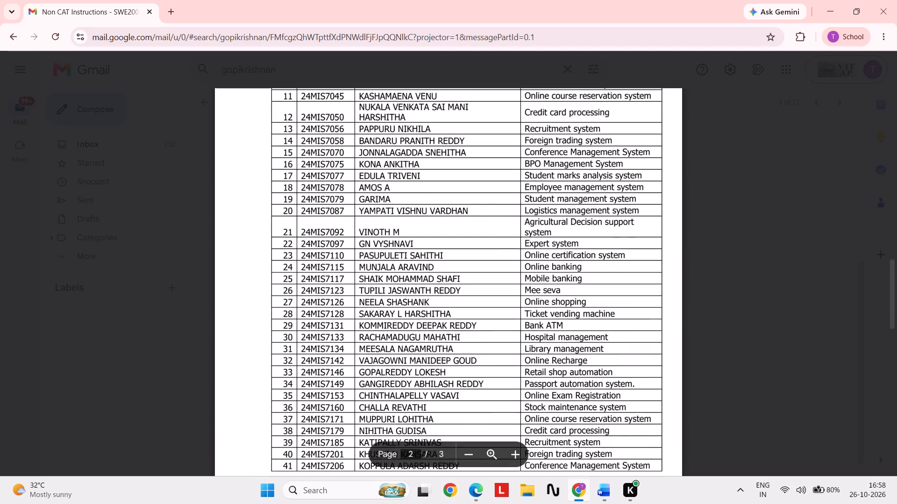
scroll(492, 263, down, 8)
scroll(492, 263, up, 3)
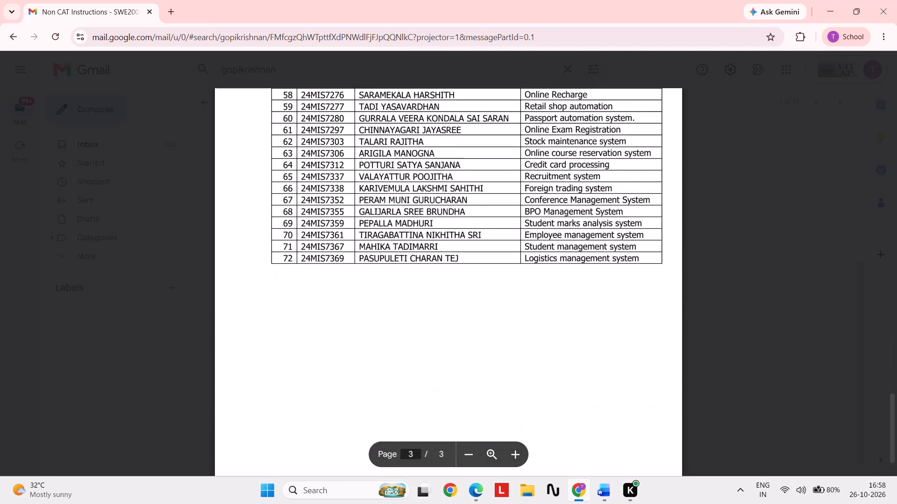
scroll(492, 263, up, 4)
scroll(492, 263, down, 1)
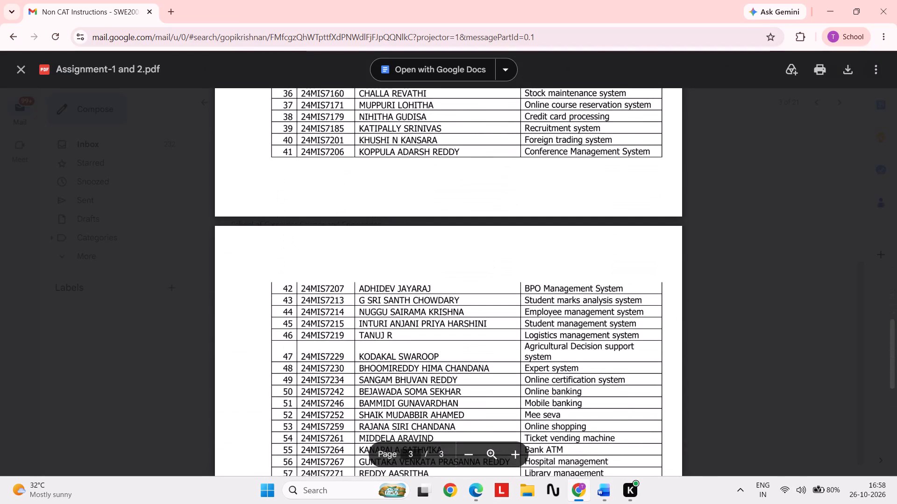
Recheck the assignment PDF's topic list, course header, common instructions, file-naming rule and required UML diagrams.
scroll(492, 263, up, 2)
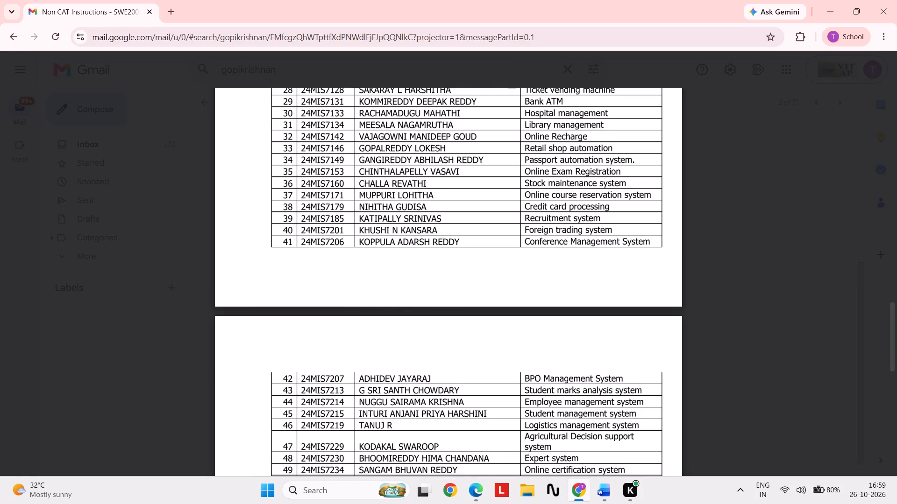
scroll(492, 263, up, 4)
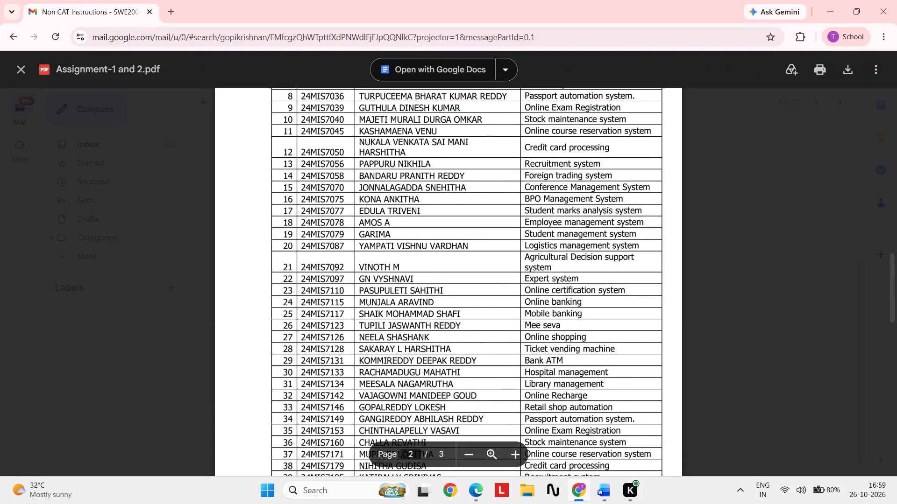
scroll(492, 263, up, 2)
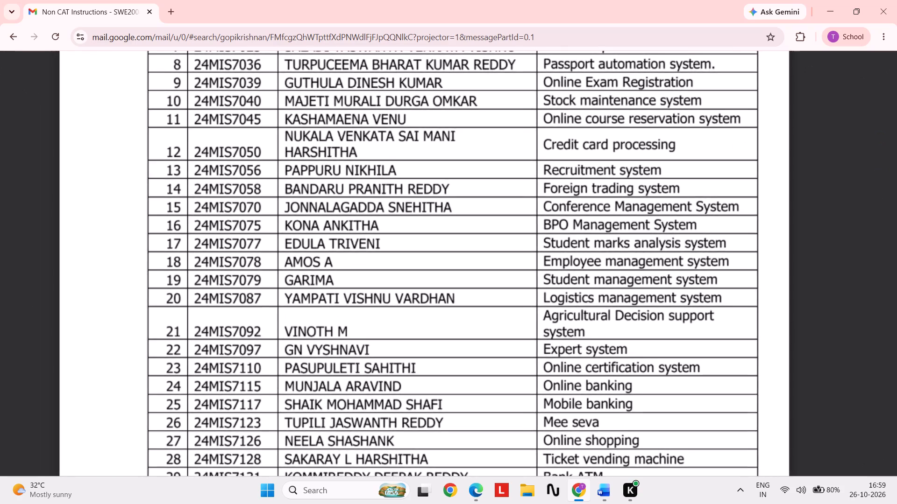
scroll(492, 263, up, 2)
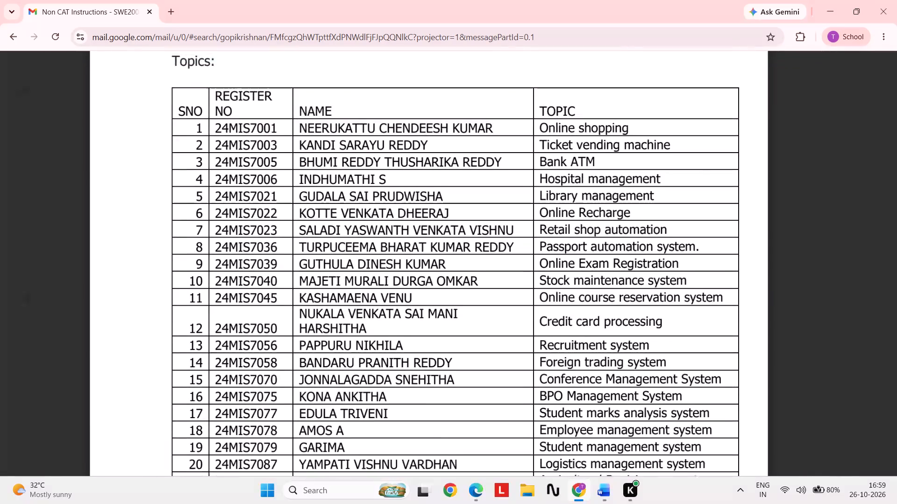
scroll(492, 263, up, 9)
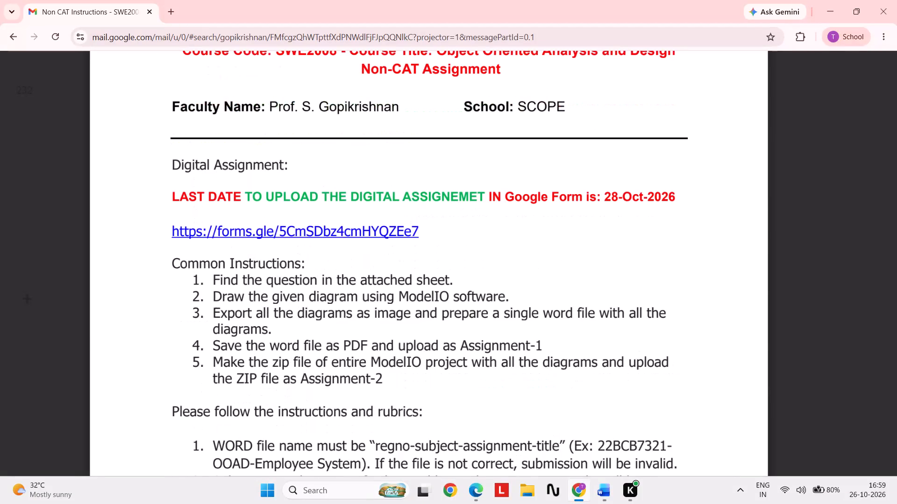
scroll(492, 263, down, 13)
scroll(492, 263, up, 13)
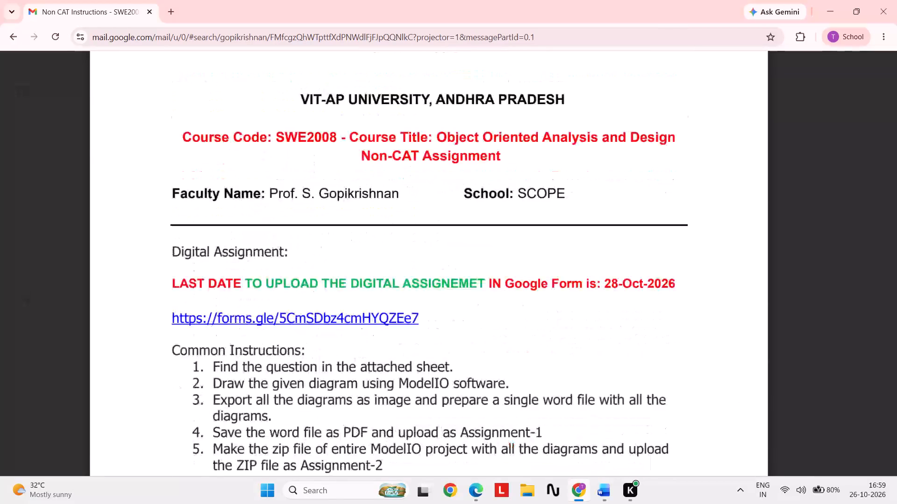
scroll(492, 263, right, 1)
scroll(492, 263, down, 3)
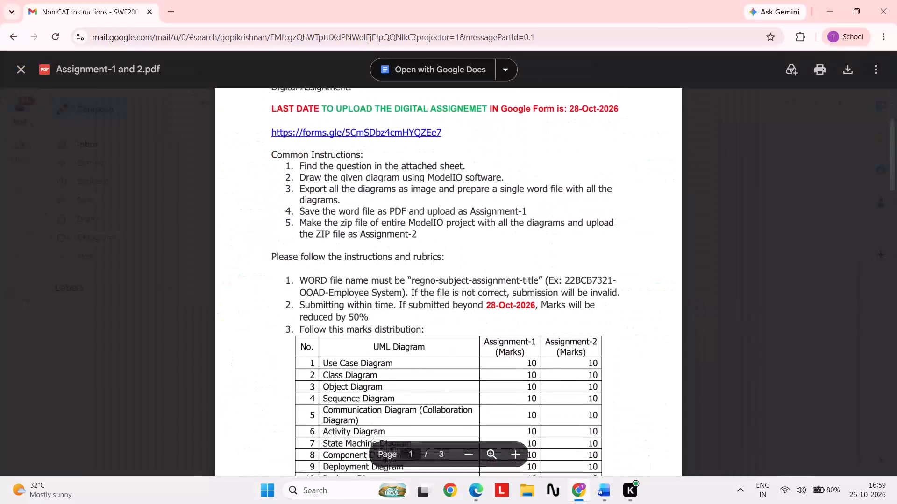
scroll(493, 274, down, 3)
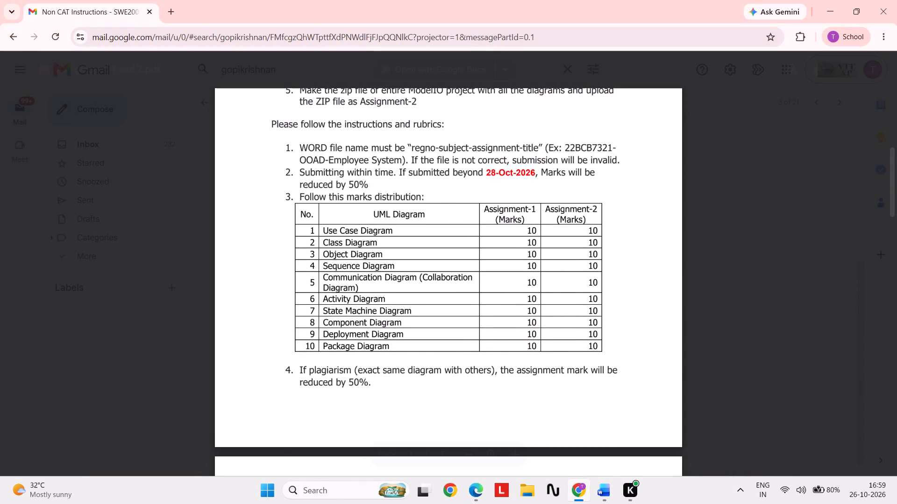
scroll(493, 274, down, 3)
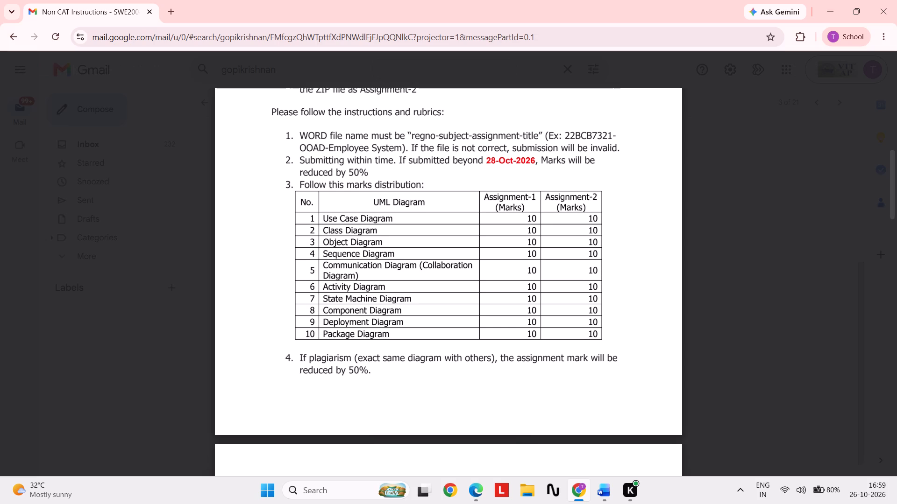
scroll(493, 274, down, 11)
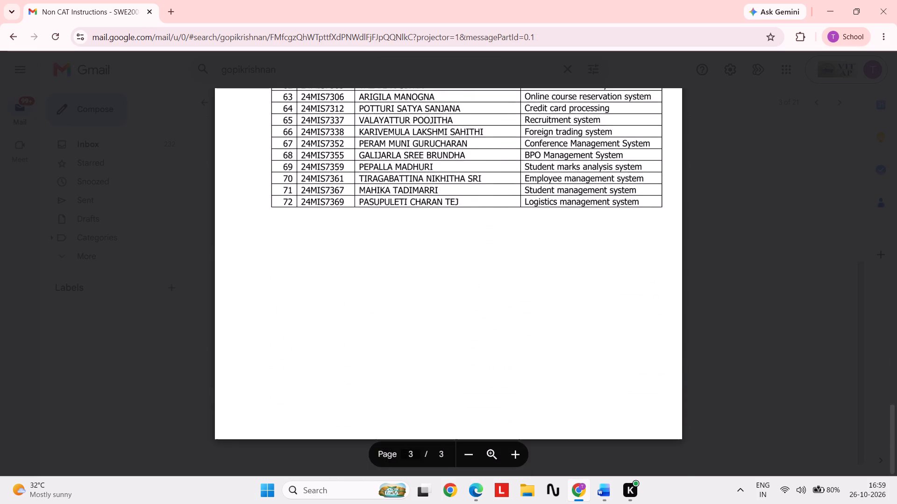
scroll(493, 274, down, 1)
scroll(493, 274, up, 20)
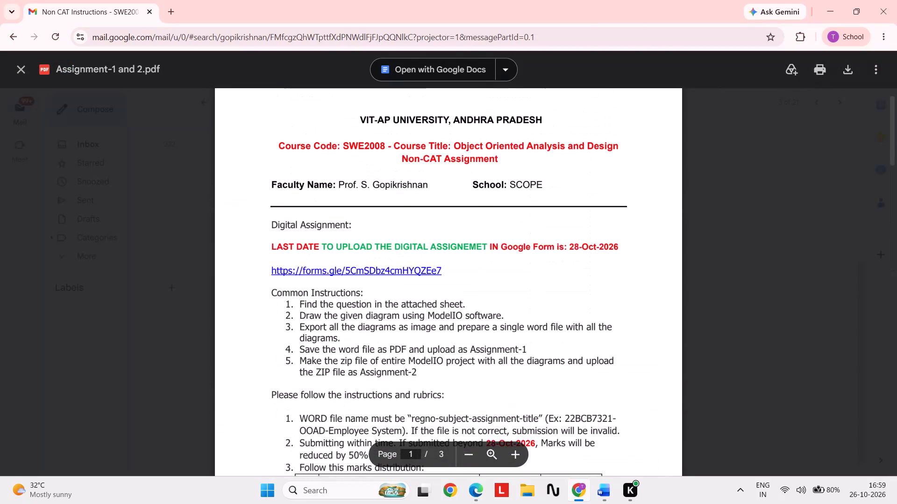
scroll(493, 274, down, 3)
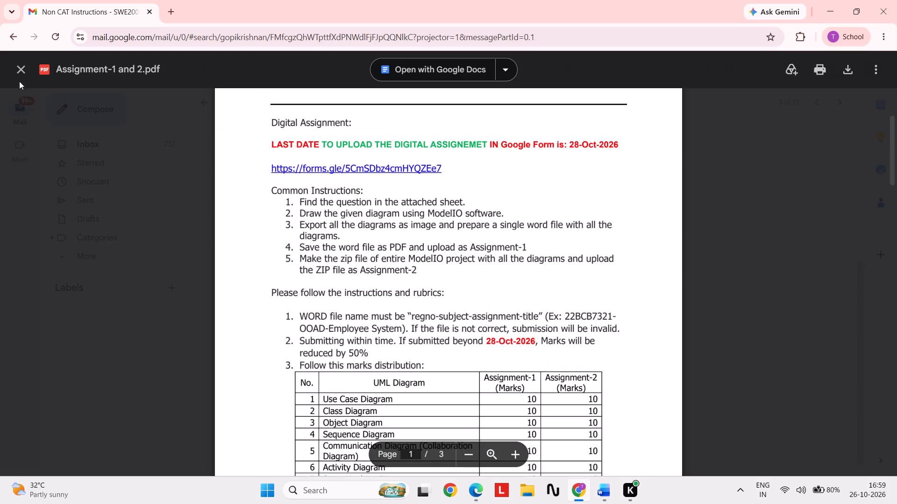
click(24, 66)
scroll(388, 240, up, 5)
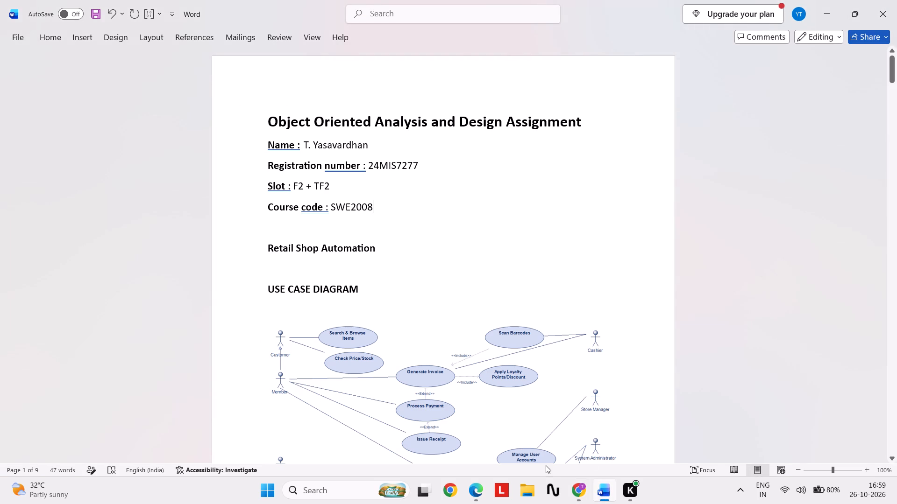
click(582, 496)
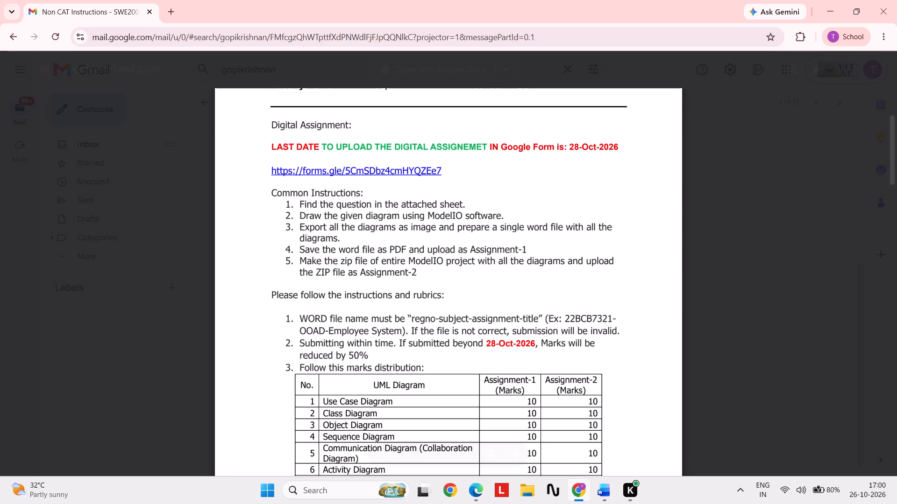
Check the course header and submission instructions in the Assignment-1 and 2.pdf attachment in Chrome, close its preview, and switch back to Word.
scroll(532, 281, down, 5)
scroll(532, 281, up, 11)
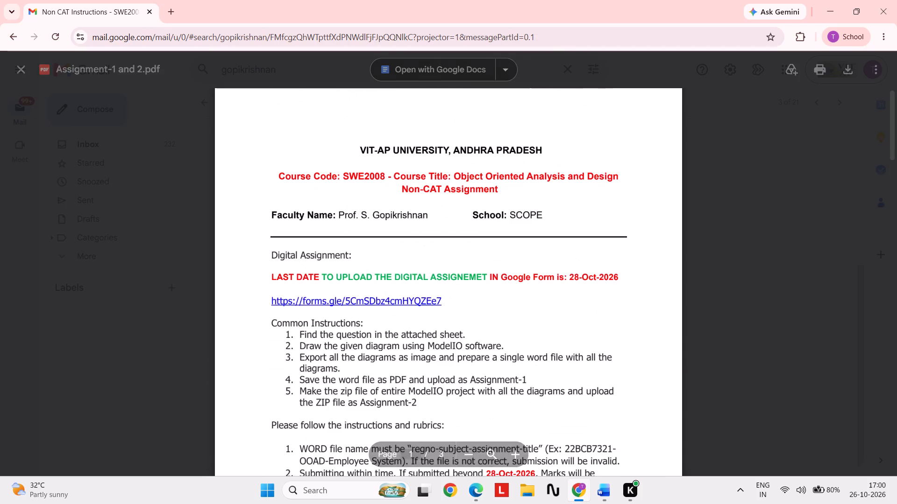
click(20, 70)
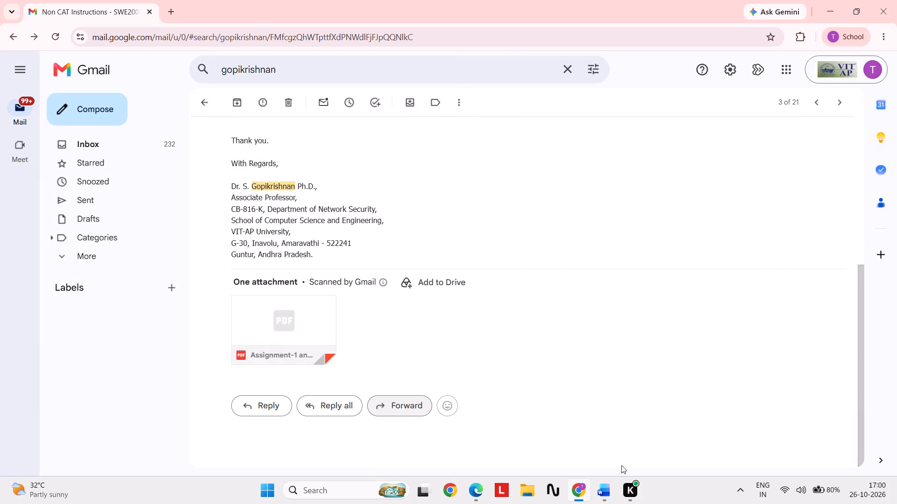
click(595, 499)
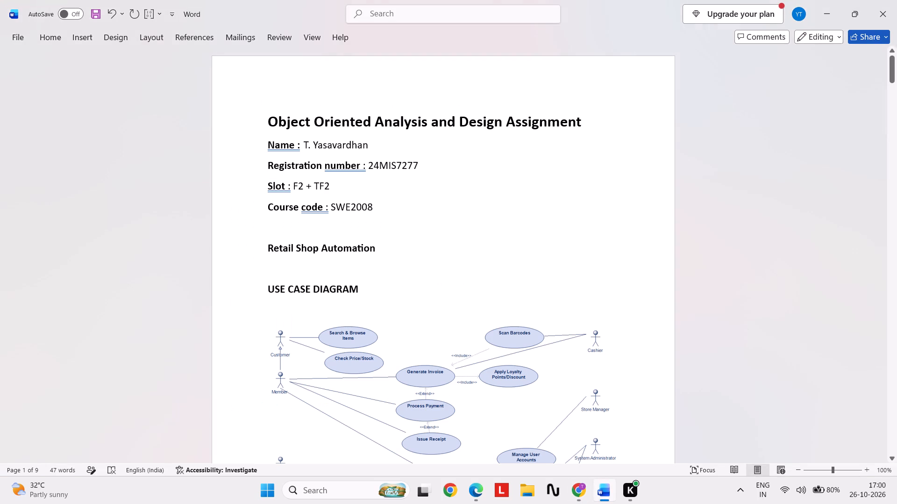
Review the headings and layout of all diagram pages from the assignment title down to the package diagram.
scroll(516, 300, down, 6)
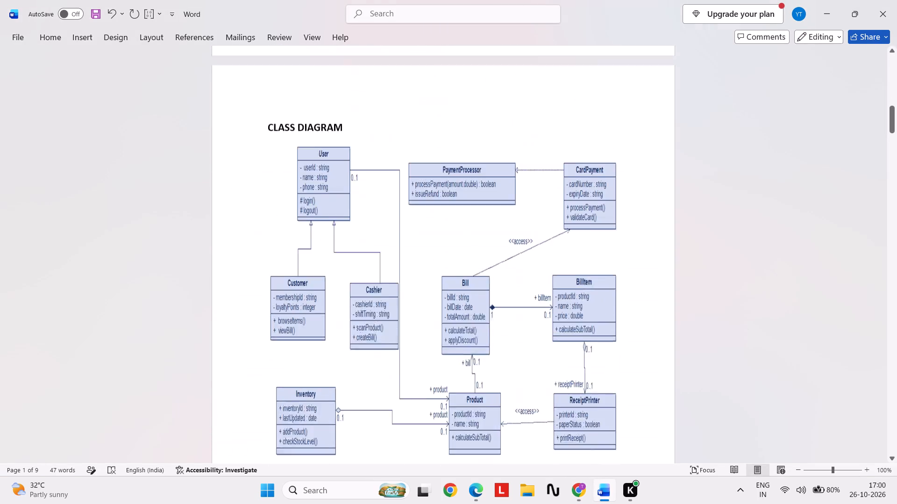
scroll(516, 300, down, 3)
scroll(516, 300, up, 3)
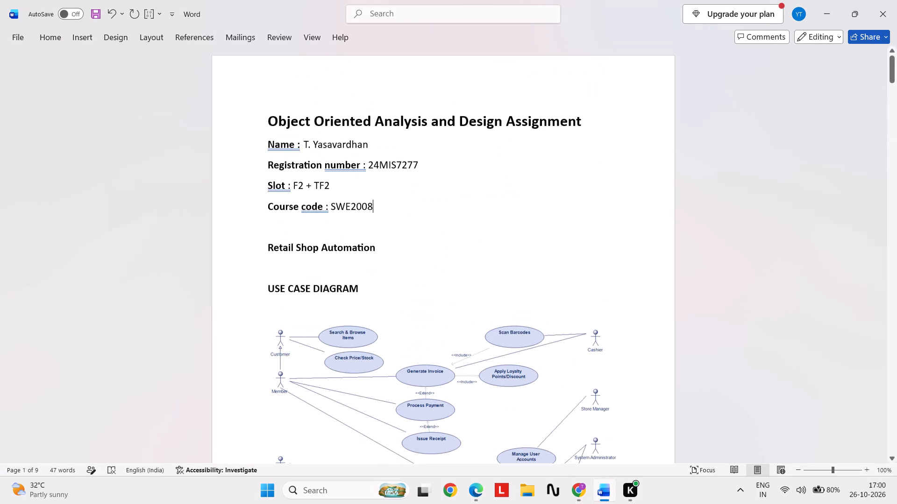
scroll(516, 300, down, 5)
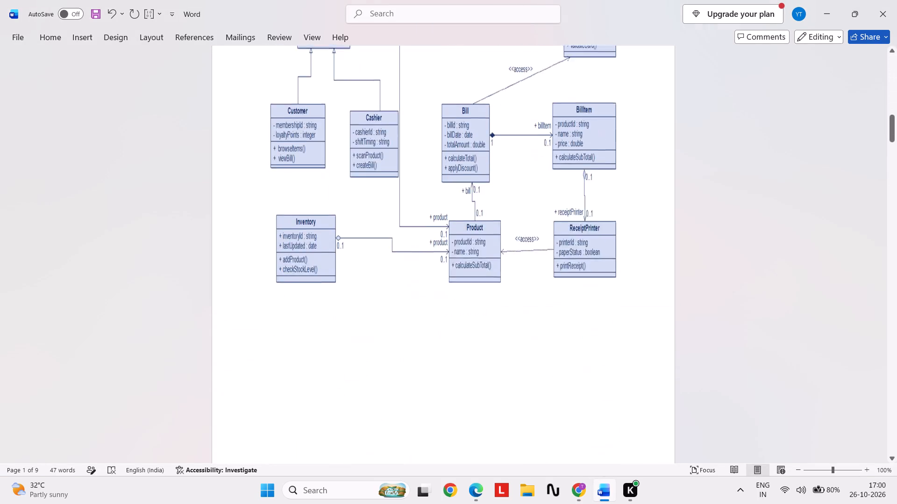
scroll(516, 300, up, 2)
scroll(516, 300, down, 4)
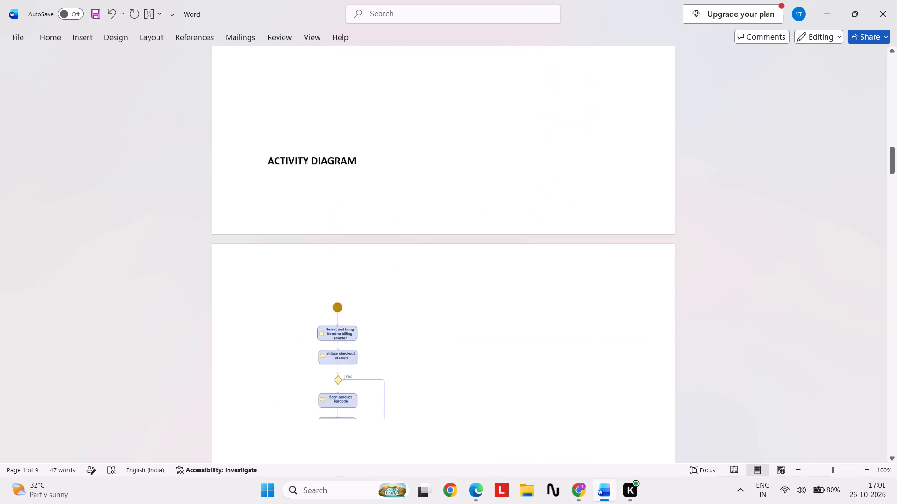
scroll(516, 300, down, 6)
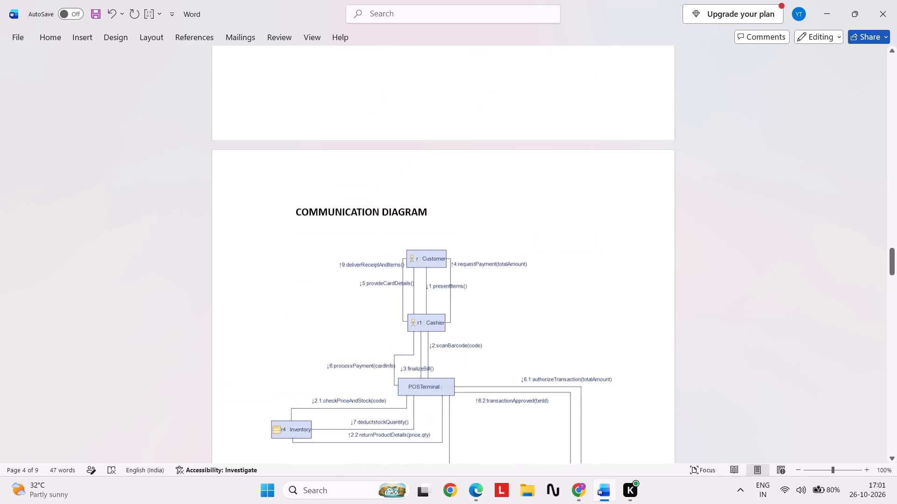
scroll(516, 300, down, 1)
scroll(516, 300, up, 3)
scroll(516, 300, down, 1)
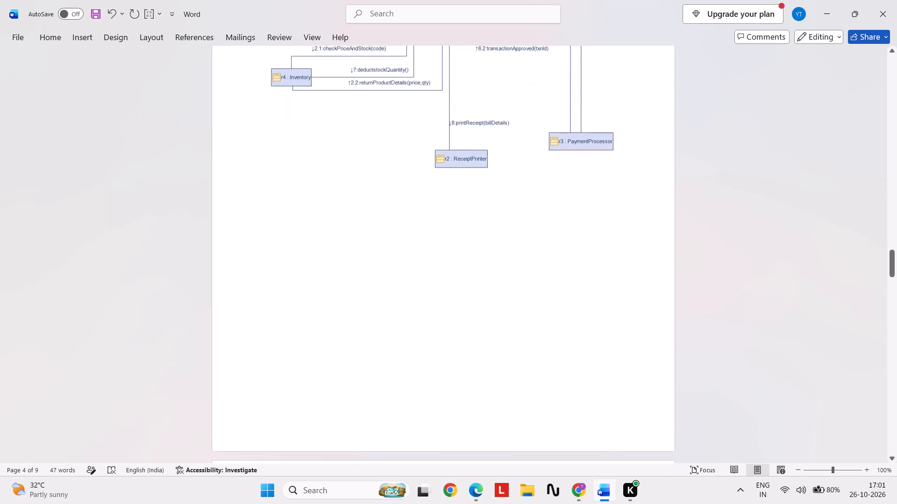
scroll(516, 300, down, 4)
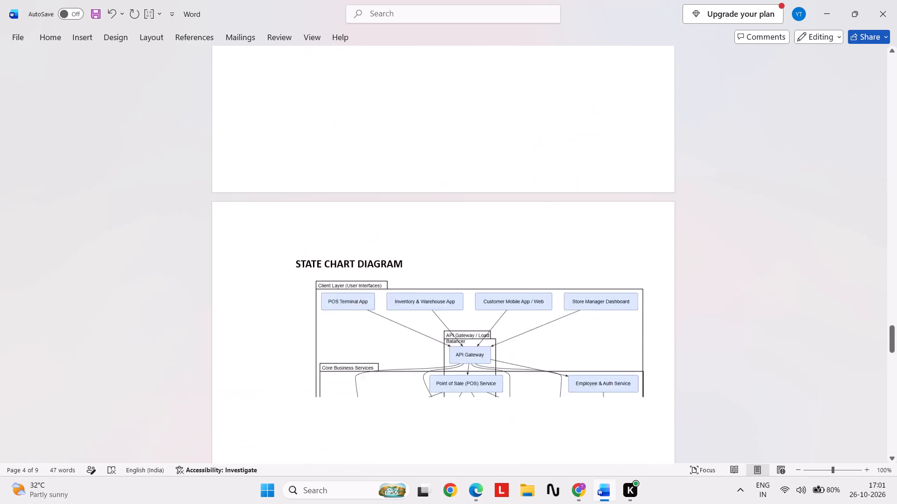
scroll(516, 300, up, 7)
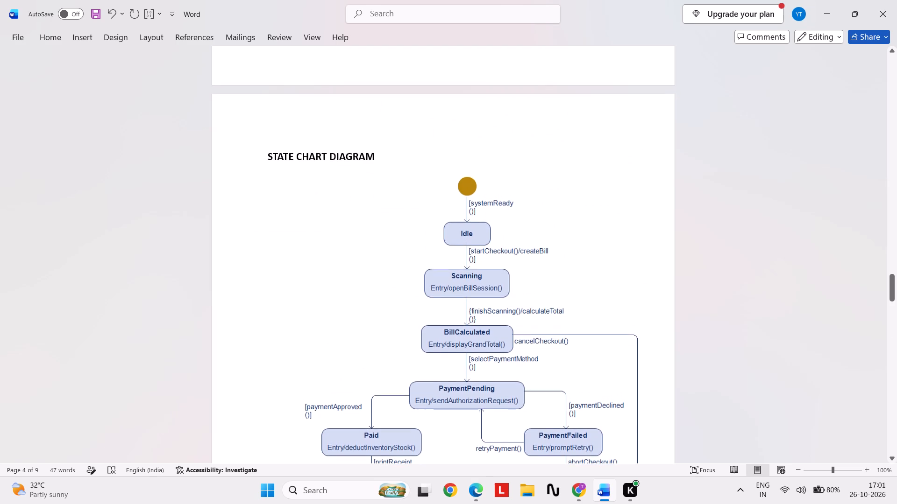
scroll(516, 300, down, 4)
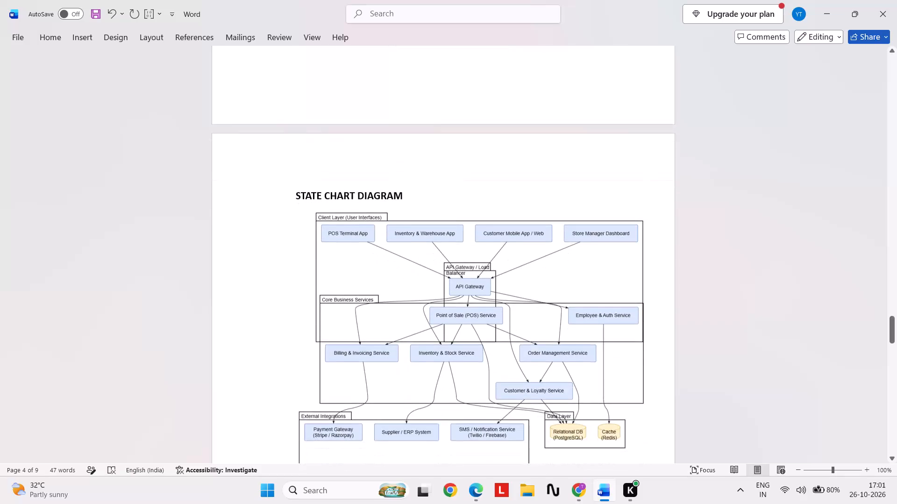
scroll(516, 300, down, 1)
scroll(530, 239, down, 4)
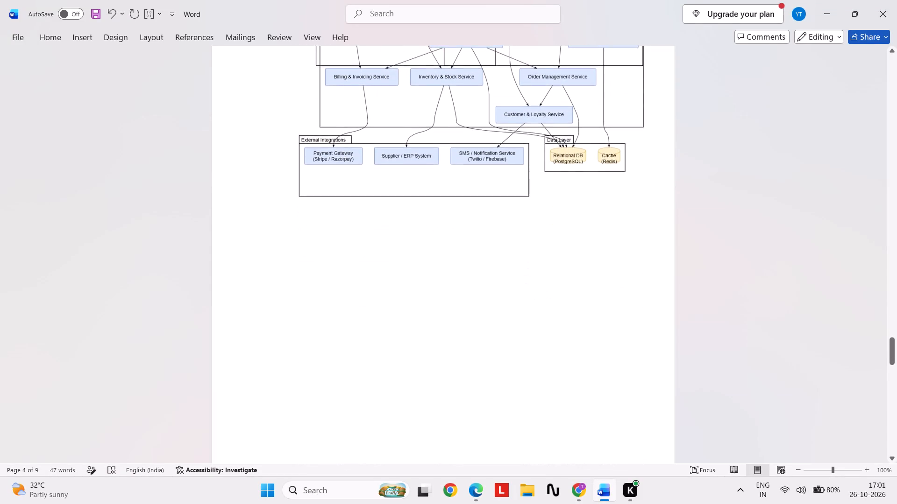
scroll(536, 227, down, 7)
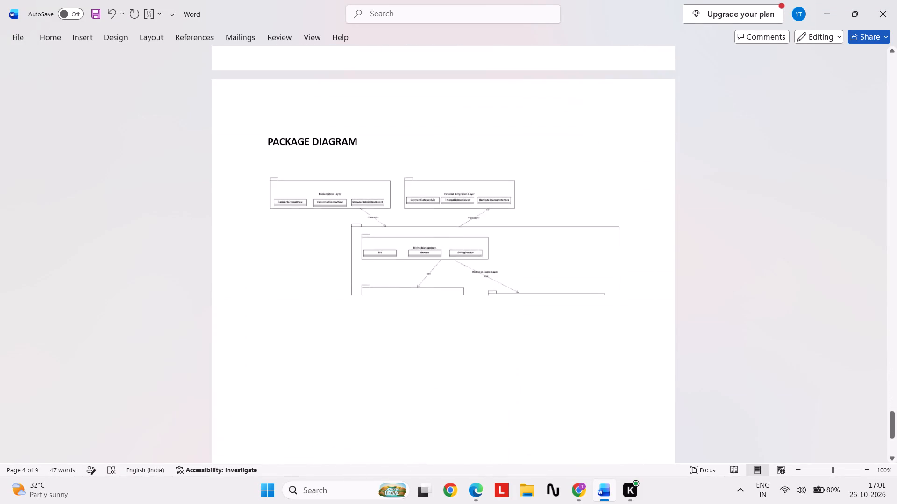
Replace the words "STATE CHART" with "component" in the heading above the API Gateway and core business services diagram.
scroll(536, 227, up, 10)
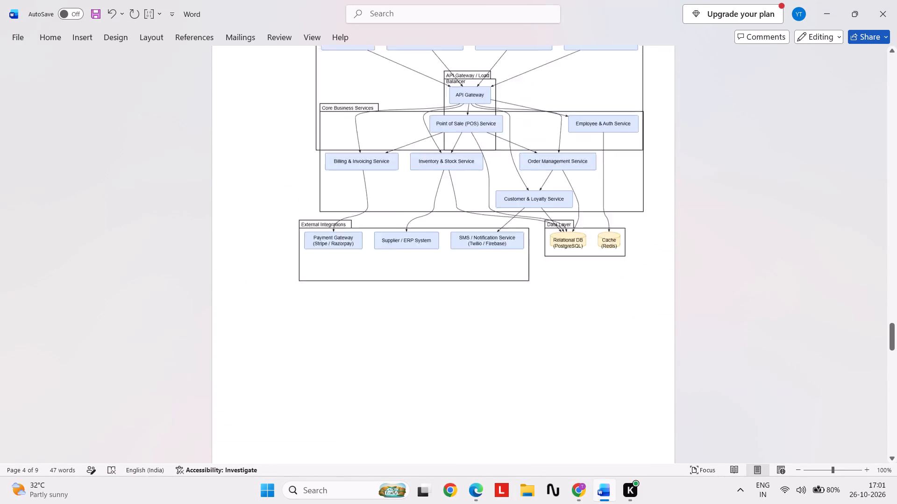
scroll(536, 227, up, 2)
click(355, 144)
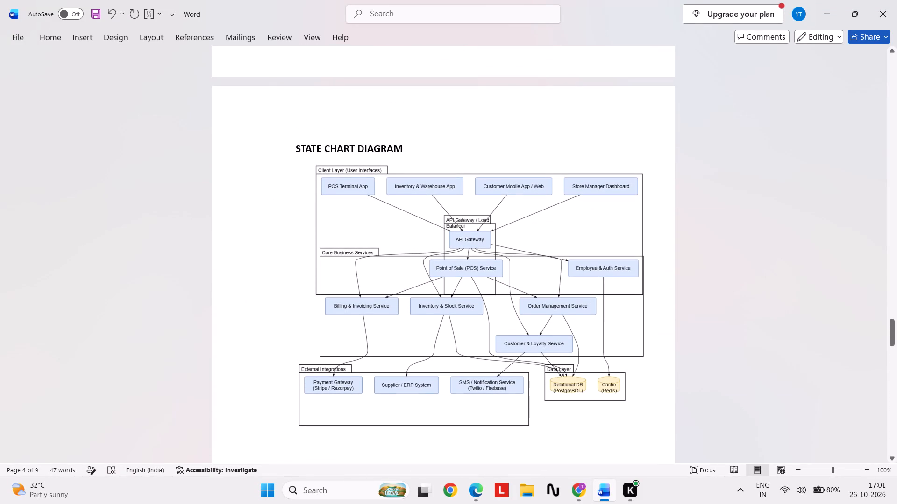
key(BackSpace)
key(BackSpace)
key(BackSpace)
key(BackSpace)
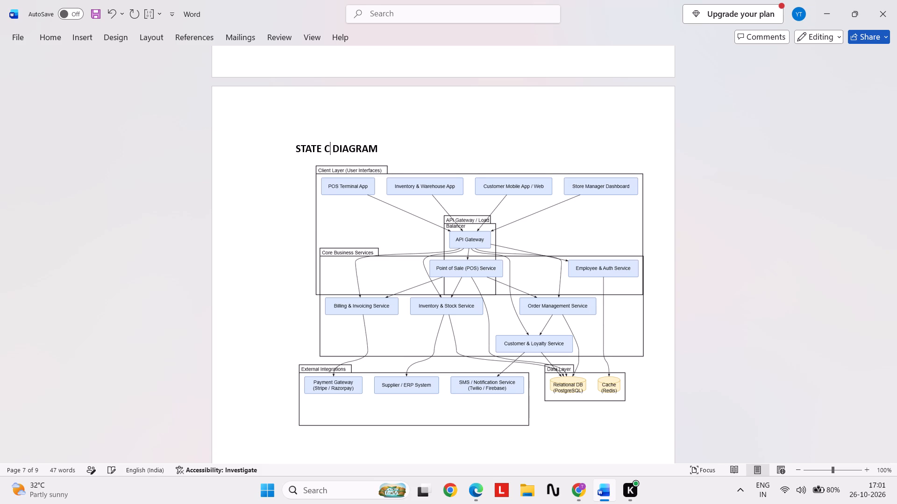
key(BackSpace)
key(BackSpace)
key(BackSpace)
key(BackSpace)
key(BackSpace)
key(BackSpace)
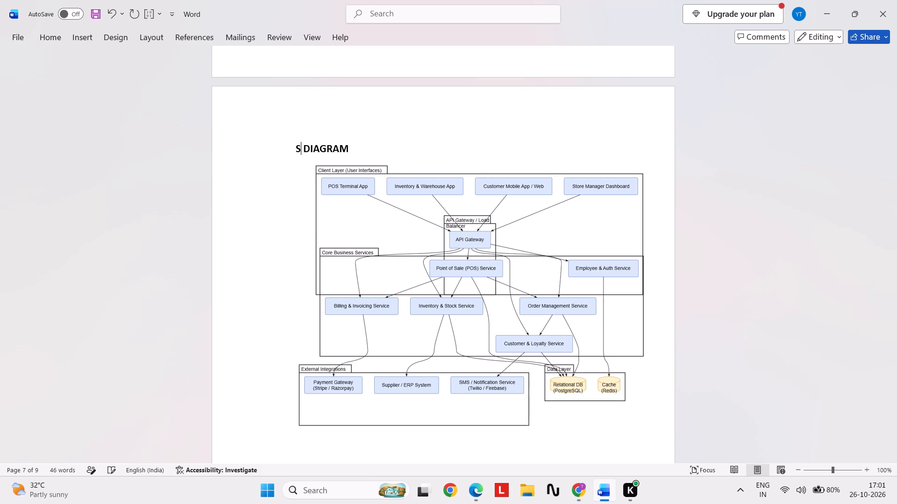
key(BackSpace)
text(component)
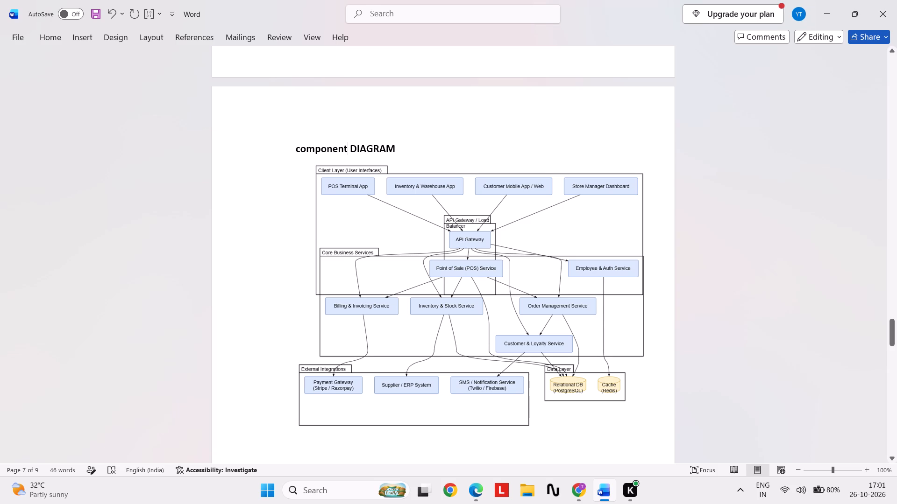
Rewrite the word "component" in capitals so the heading reads "COMPONENT DIAGRAM".
key(BackSpace)
key(BackSpace)
key(BackSpace)
key(BackSpace)
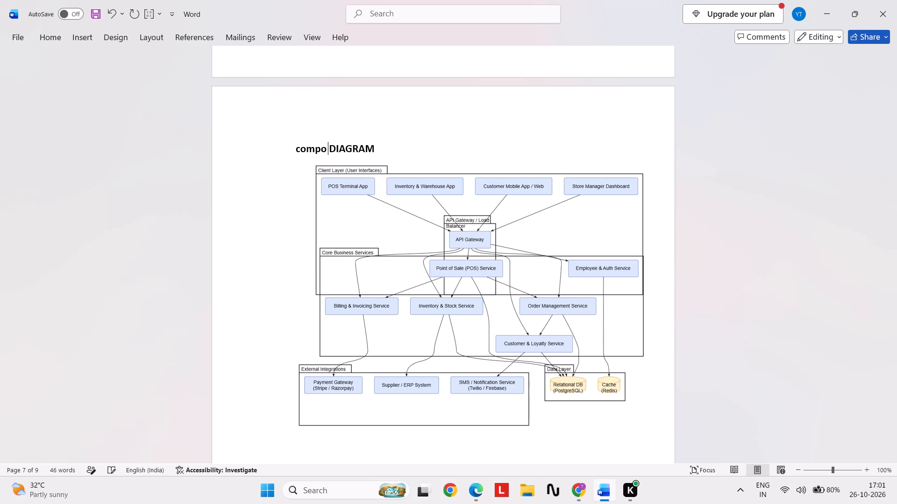
key(BackSpace)
key(BackSpace)
key(BackSpace)
key(BackSpace)
key(BackSpace)
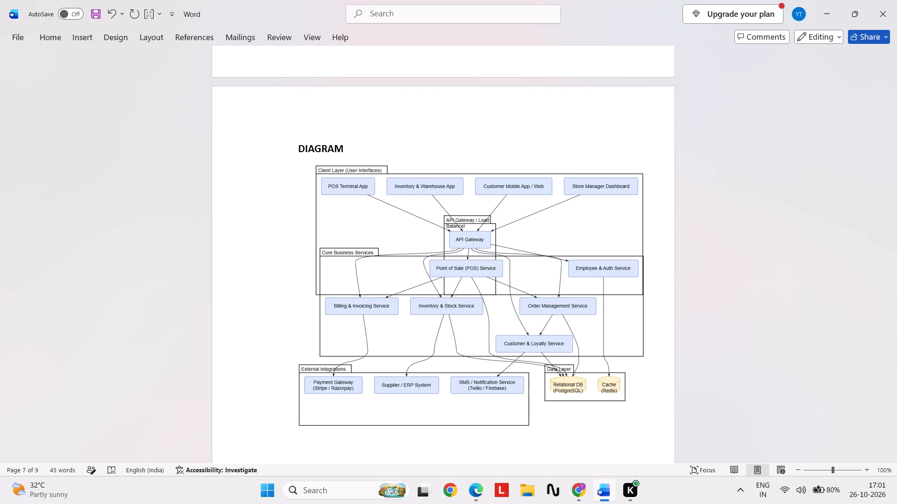
text(CO)
key(space)
key(BackSpace)
text(MPONENT)
Check the headings and page layout from the package diagram back up to the use case diagram.
scroll(519, 217, down, 11)
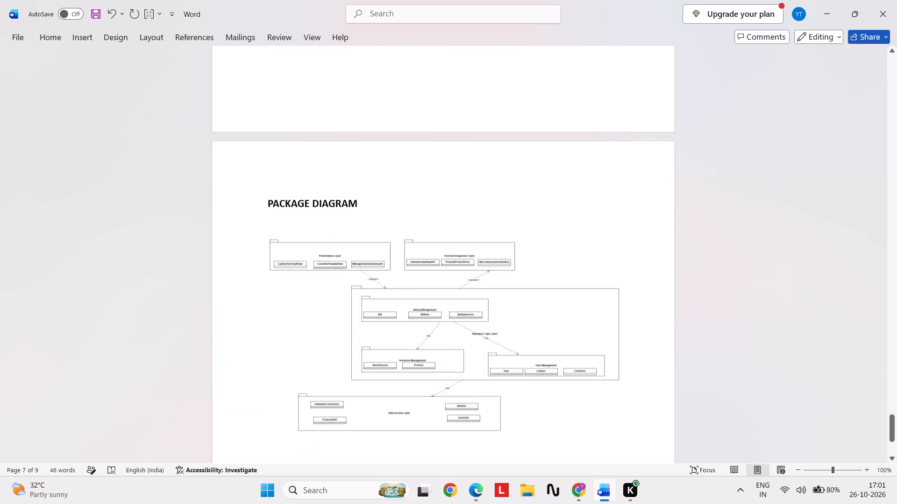
scroll(520, 218, down, 1)
scroll(520, 218, up, 13)
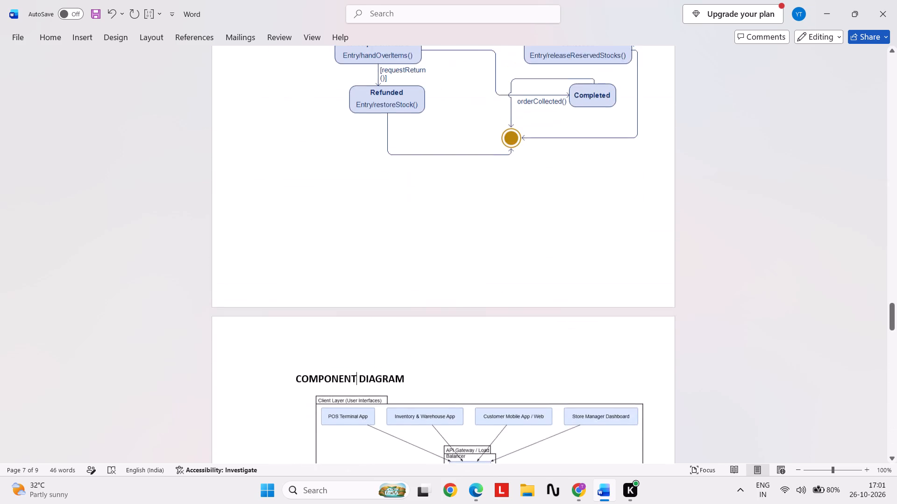
scroll(520, 218, up, 3)
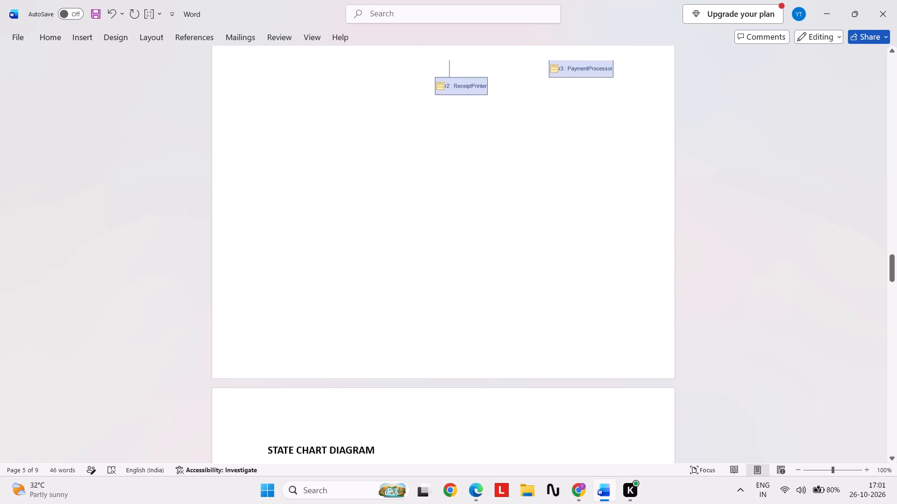
scroll(520, 218, up, 6)
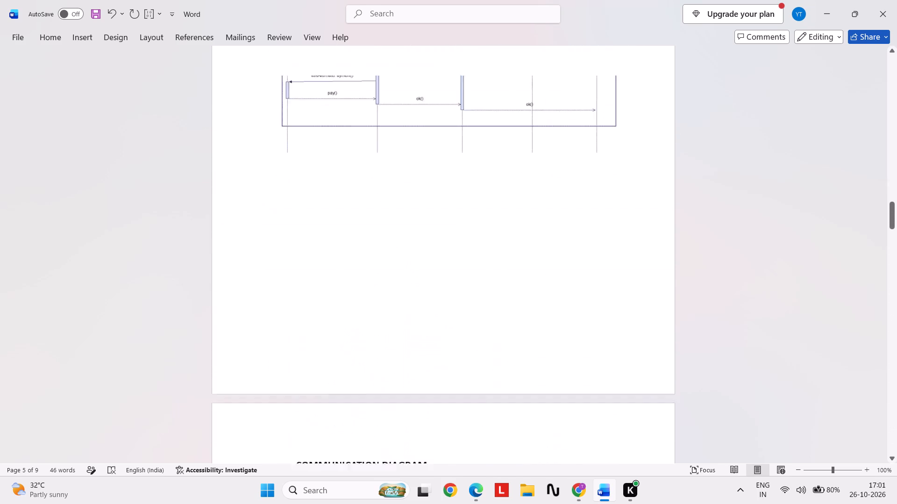
scroll(520, 218, up, 2)
scroll(520, 218, down, 1)
scroll(520, 218, up, 1)
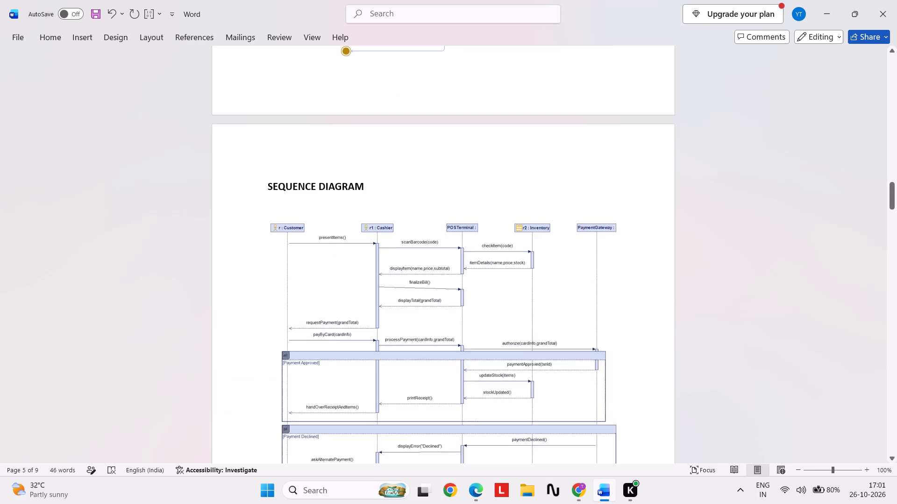
scroll(520, 218, up, 6)
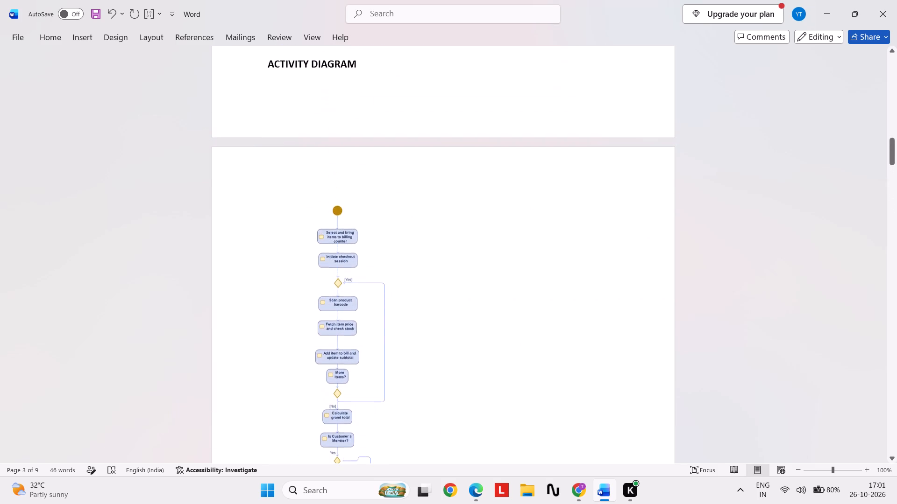
scroll(520, 218, up, 10)
Check each diagram against its heading from the use case diagram down to the package diagram on the last page.
scroll(520, 218, down, 2)
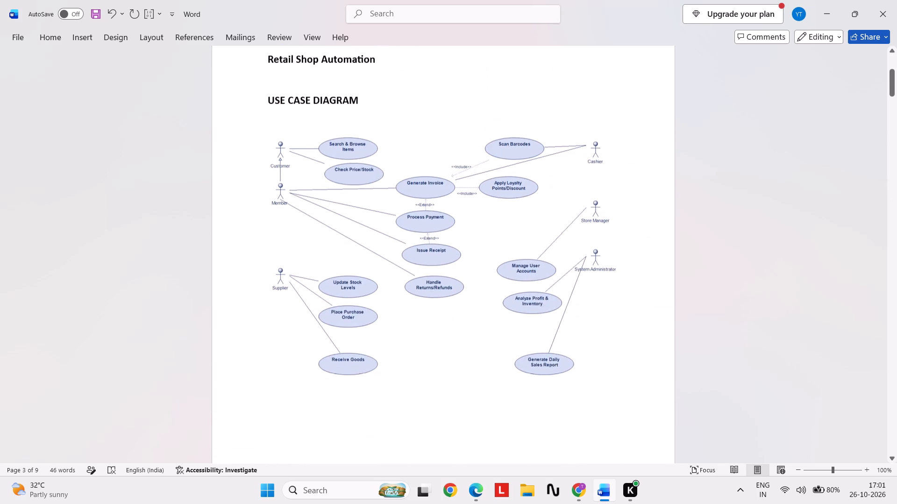
scroll(520, 218, down, 9)
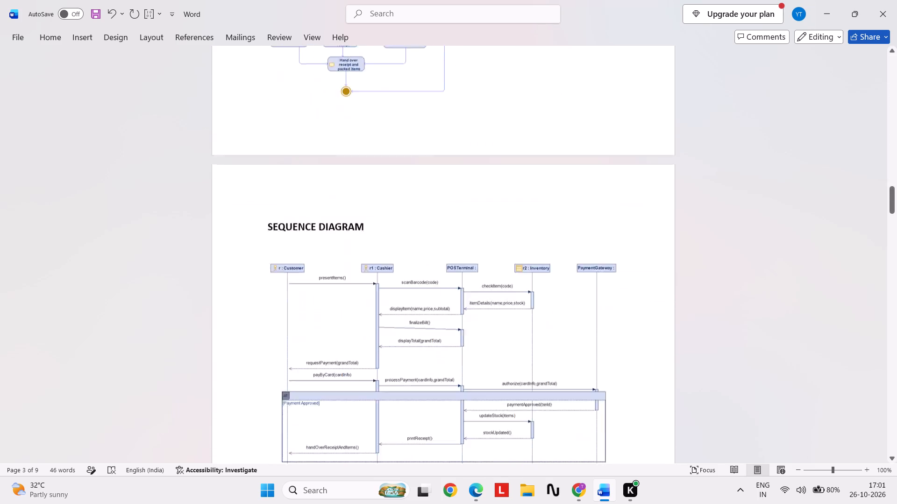
scroll(520, 218, down, 6)
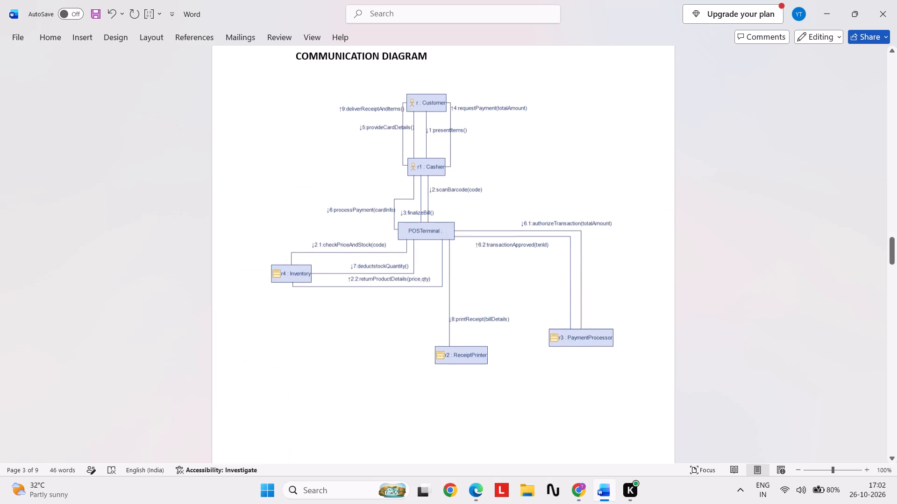
scroll(520, 218, down, 7)
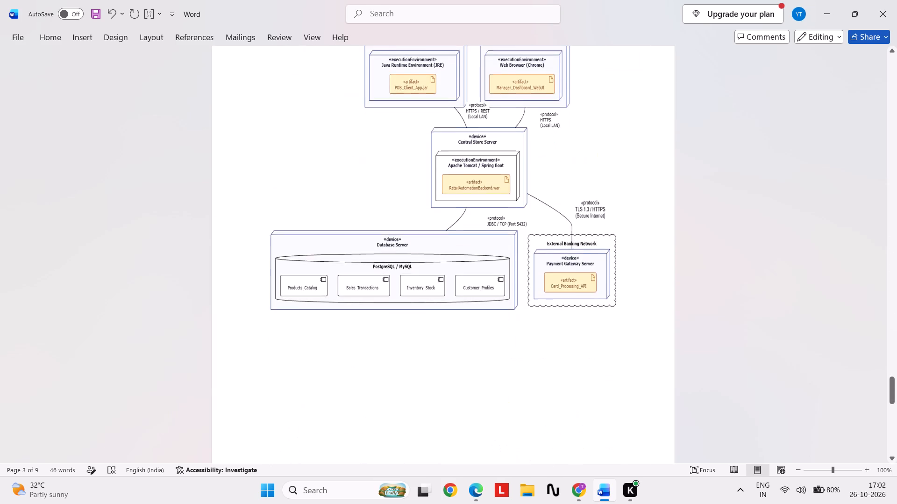
scroll(520, 218, up, 9)
scroll(520, 218, down, 1)
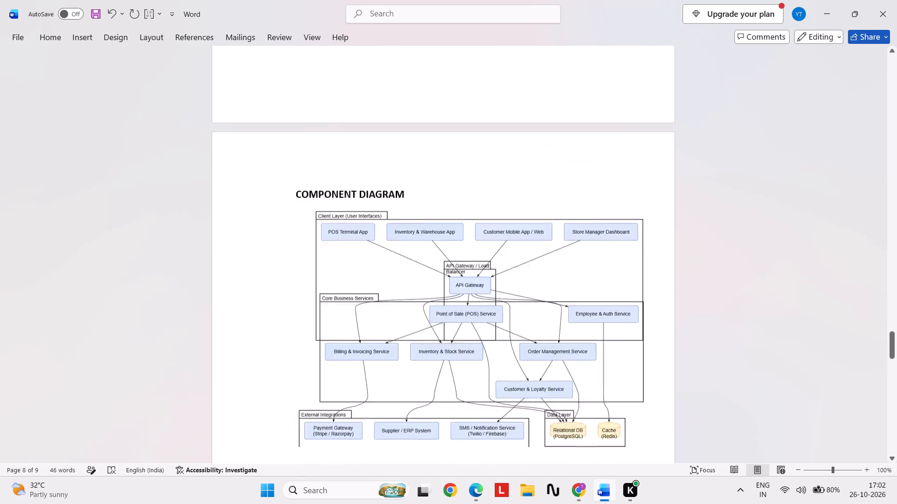
scroll(520, 218, down, 6)
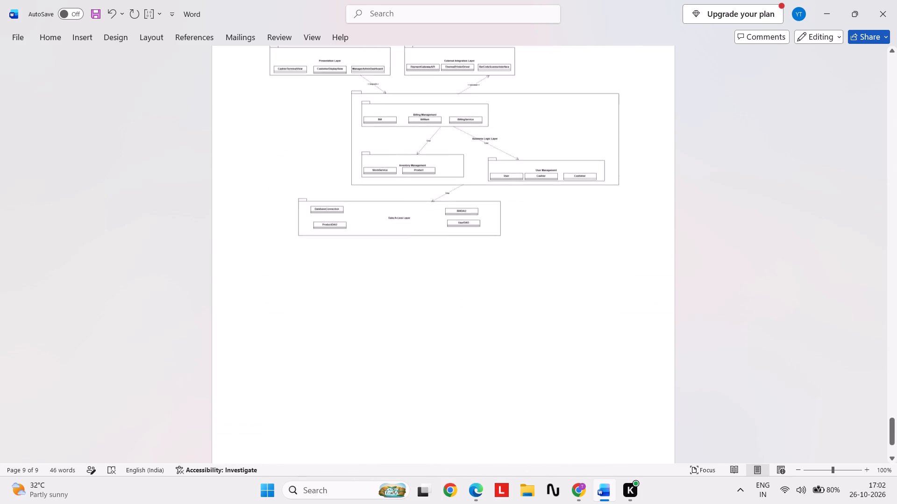
scroll(520, 218, down, 4)
Review the diagram headings and page layout from the package diagram back up to the class diagram.
scroll(520, 218, up, 3)
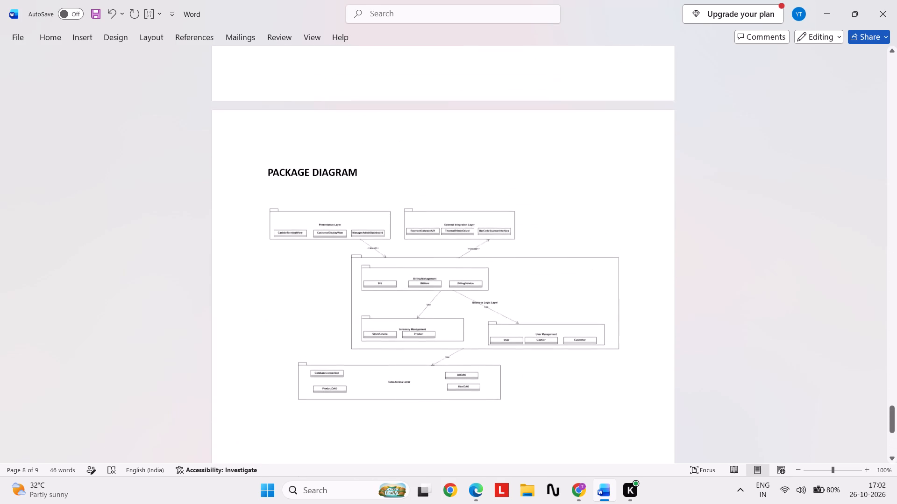
scroll(520, 218, up, 5)
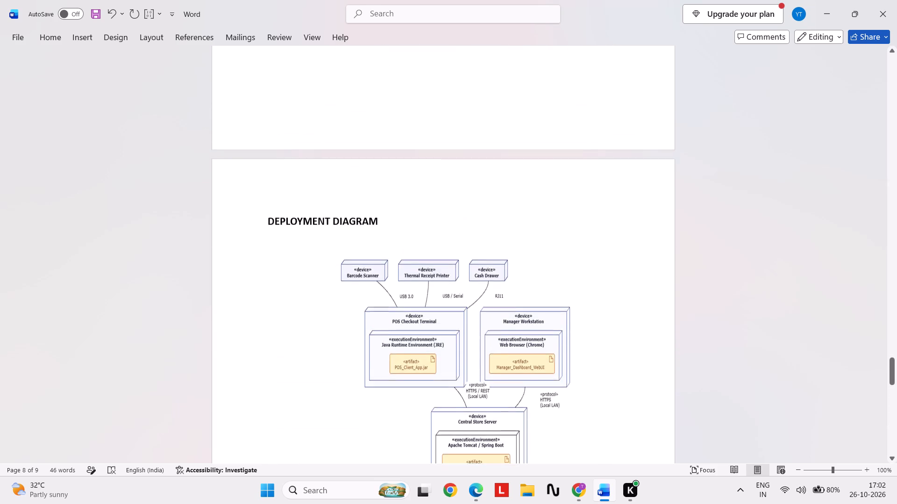
scroll(520, 218, up, 9)
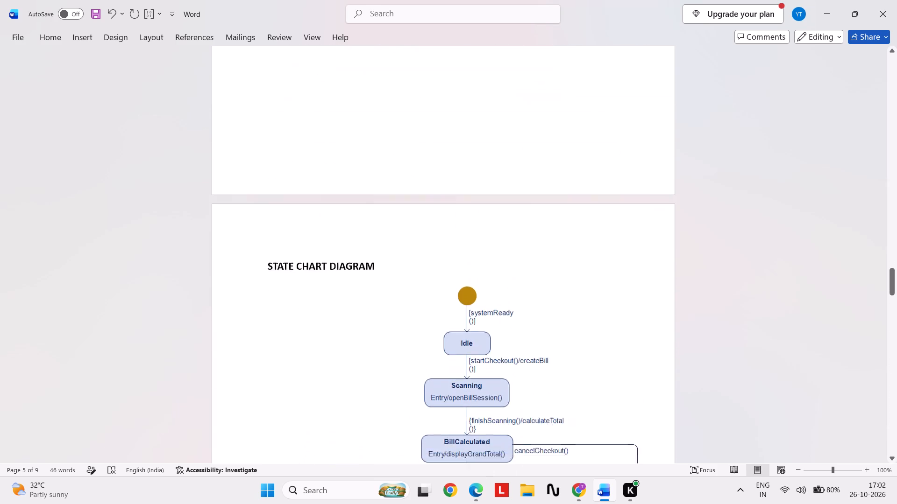
scroll(520, 218, up, 5)
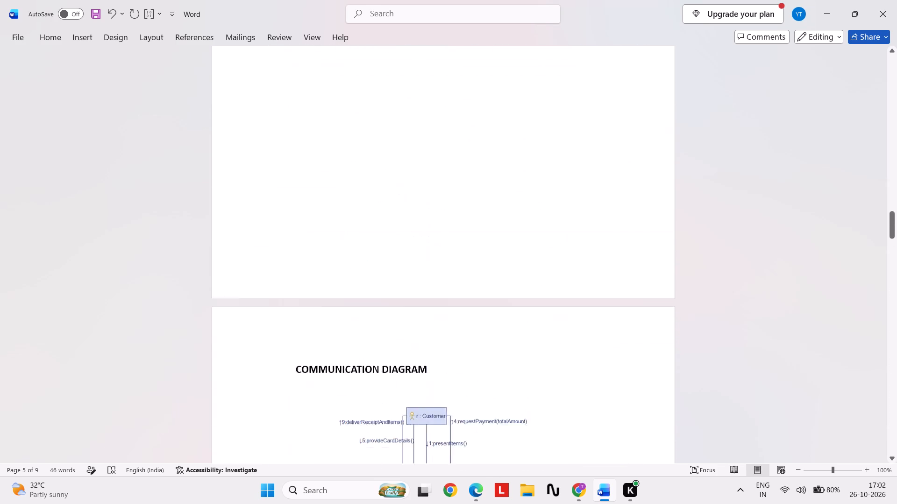
scroll(520, 218, up, 5)
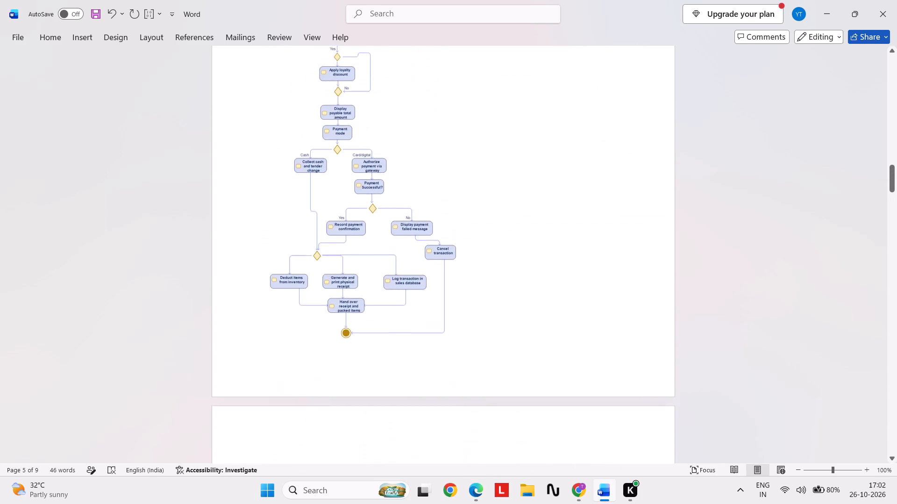
scroll(520, 218, up, 9)
Check which diagrams and headings the document contains from the class diagram down to the package diagram.
scroll(520, 218, down, 2)
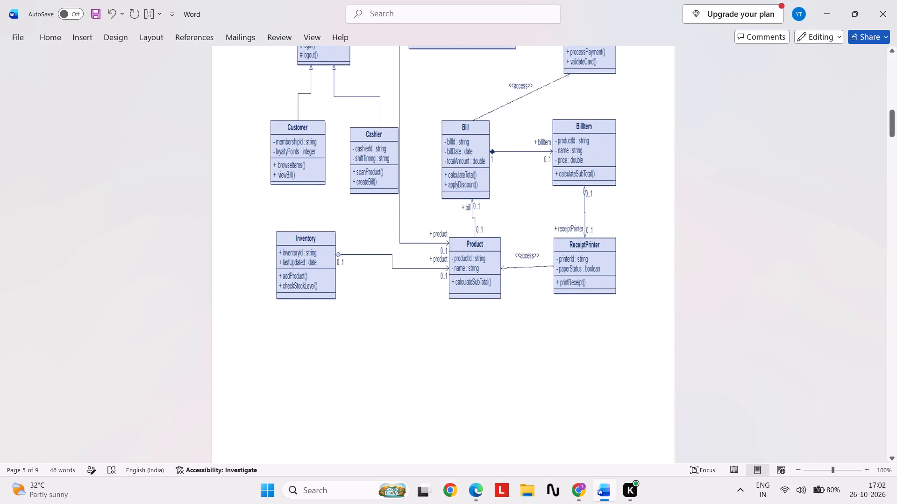
scroll(520, 218, down, 2)
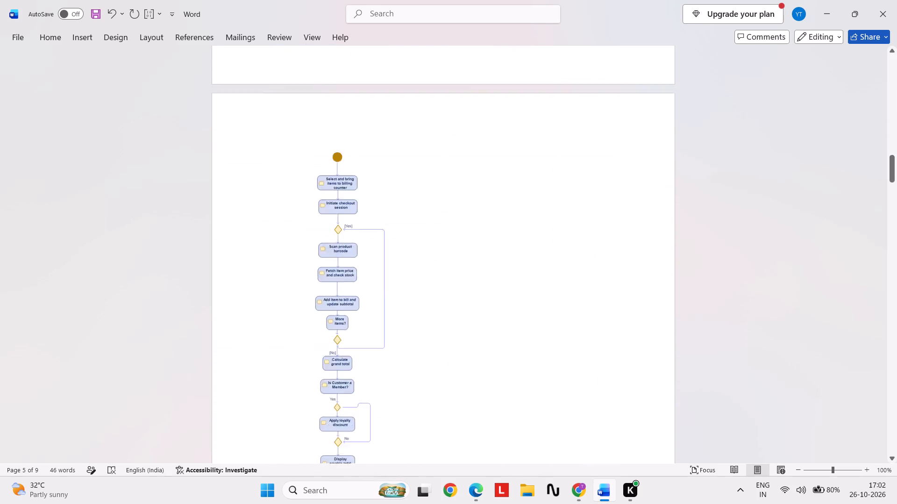
scroll(520, 218, down, 7)
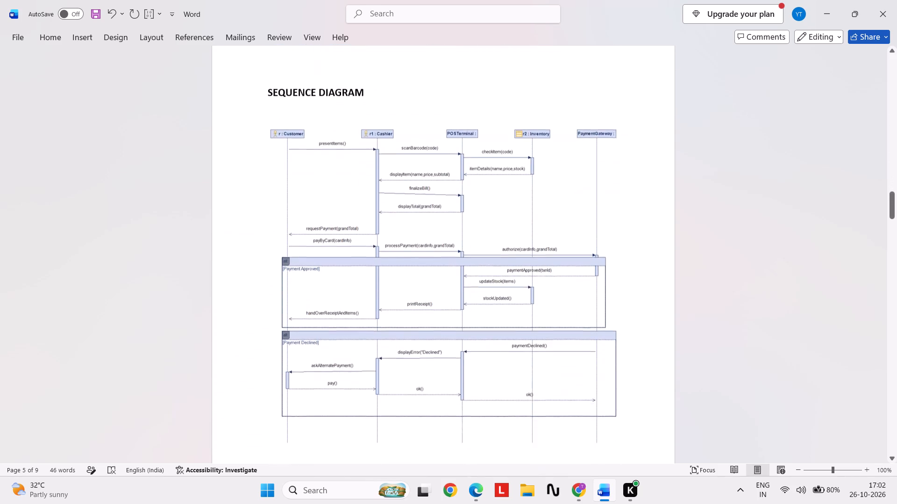
scroll(520, 218, down, 8)
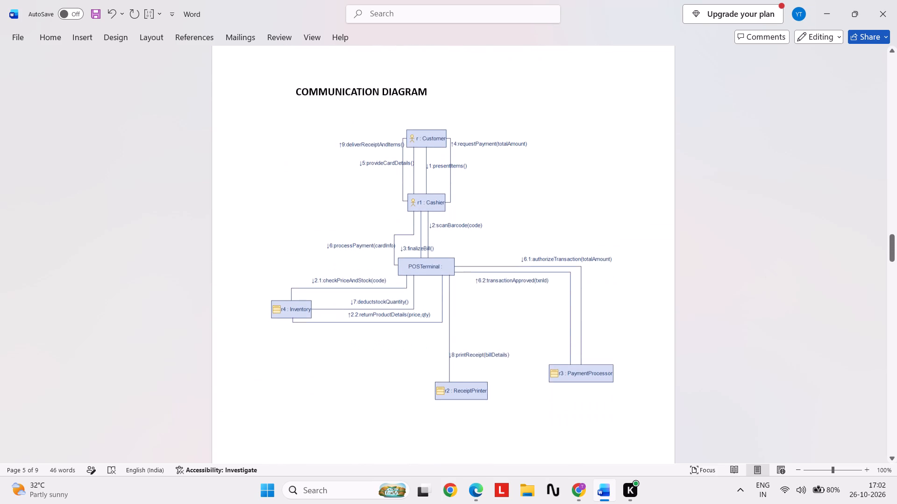
scroll(520, 218, down, 5)
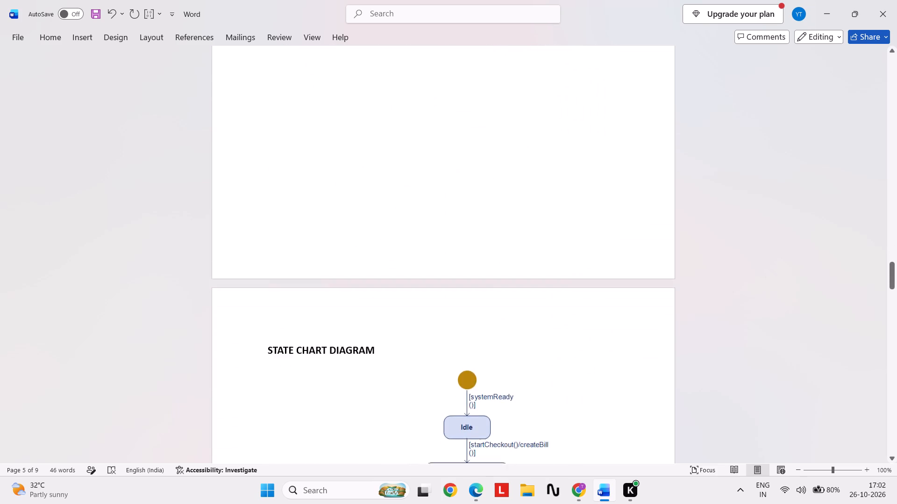
scroll(520, 218, down, 7)
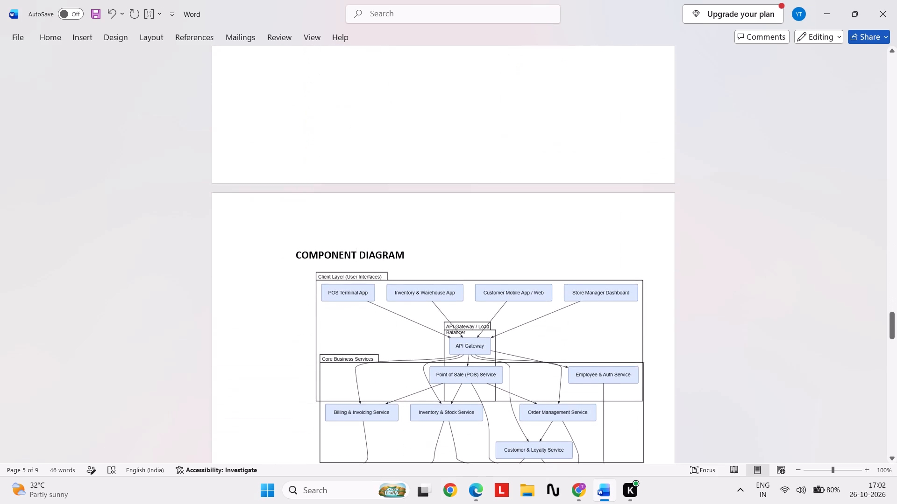
scroll(520, 218, down, 9)
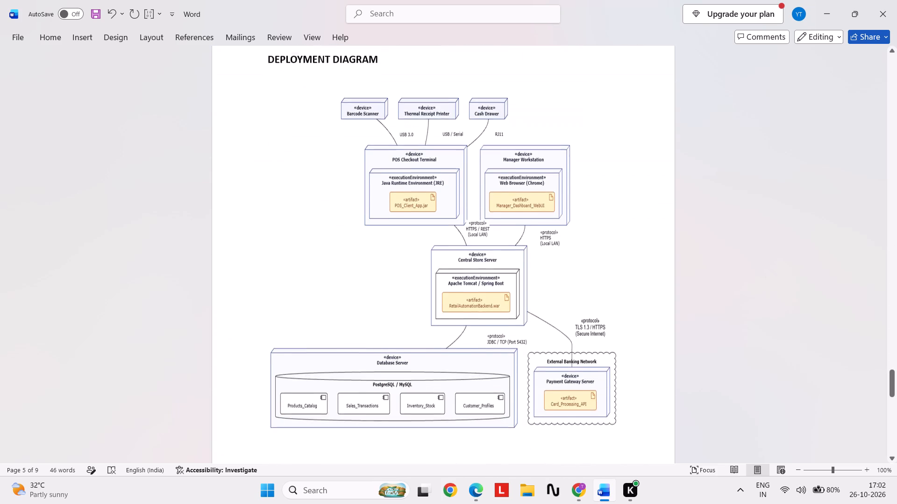
scroll(520, 218, down, 9)
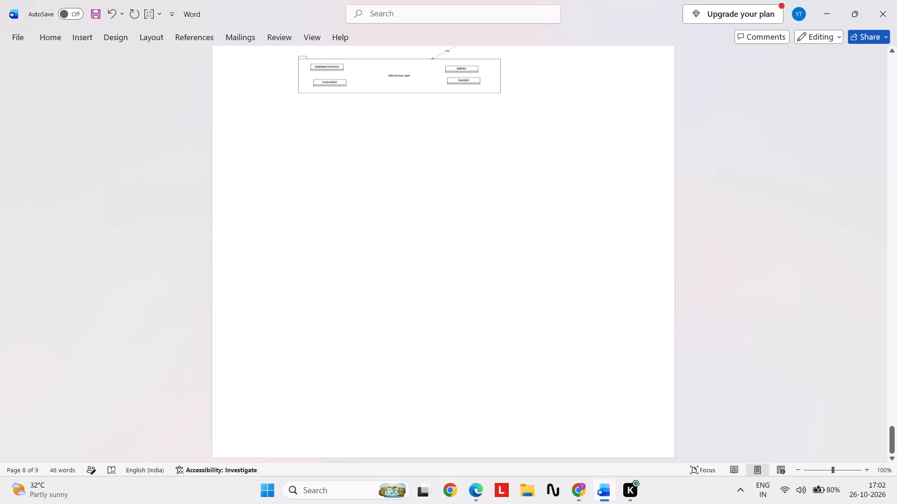
Look through the retail shop diagram pictures available in the Downloads folder without inserting any.
click(57, 37)
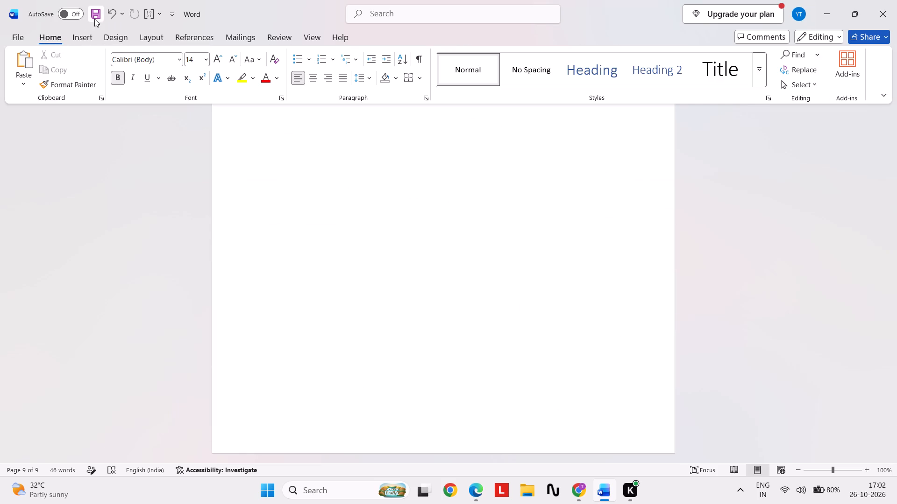
click(81, 32)
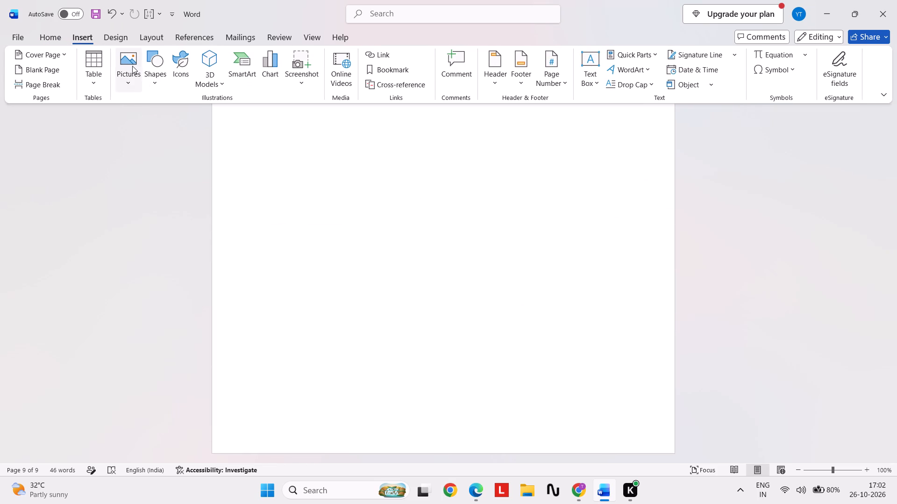
click(132, 66)
click(158, 117)
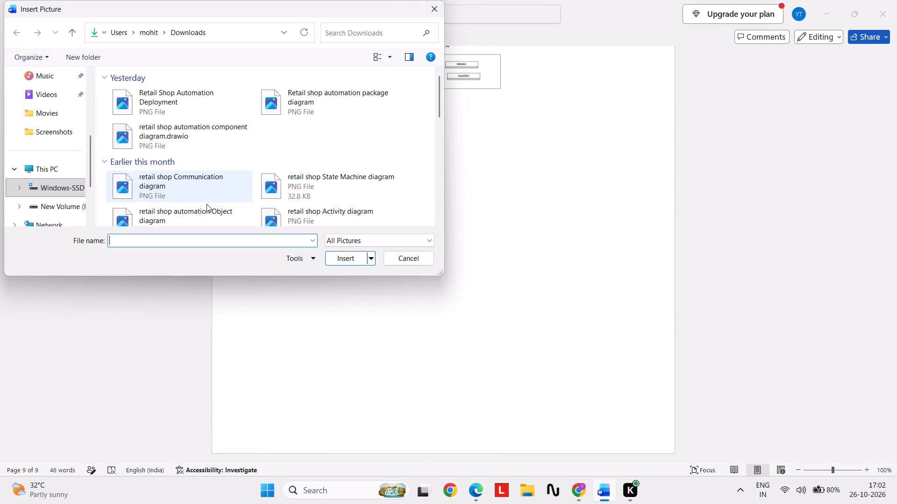
scroll(233, 145, down, 1)
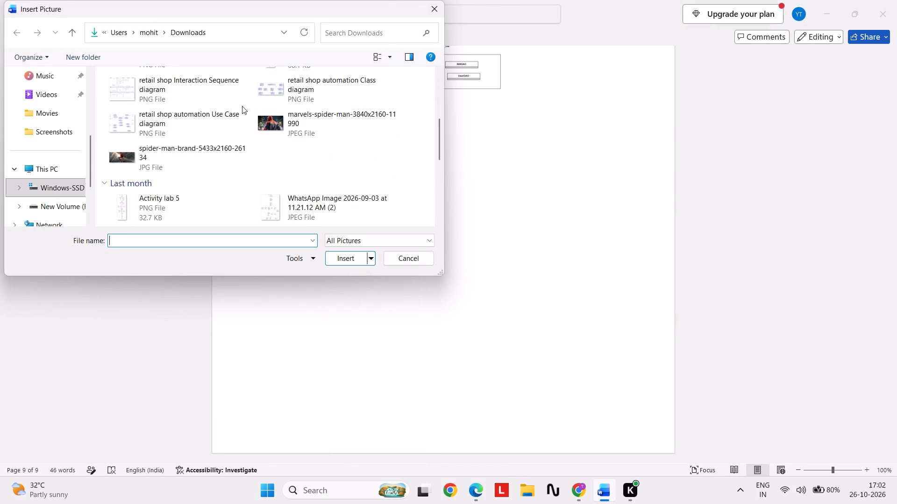
scroll(233, 105, up, 1)
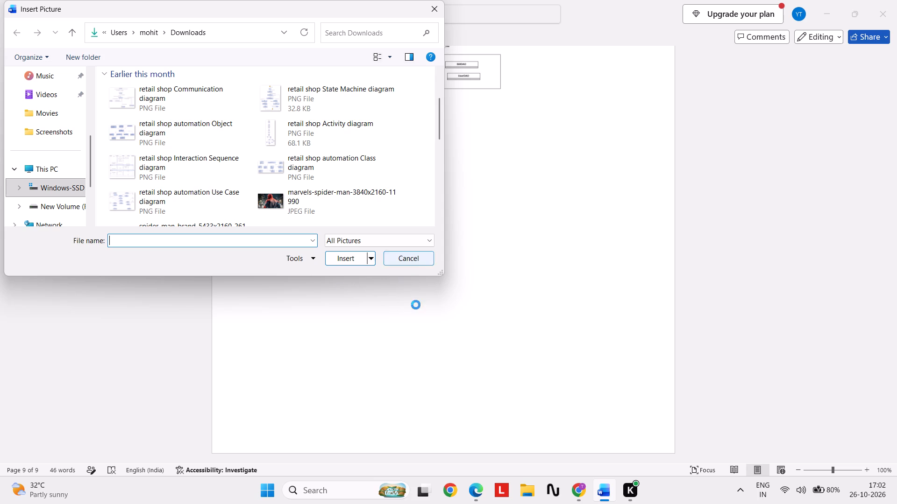
click(425, 264)
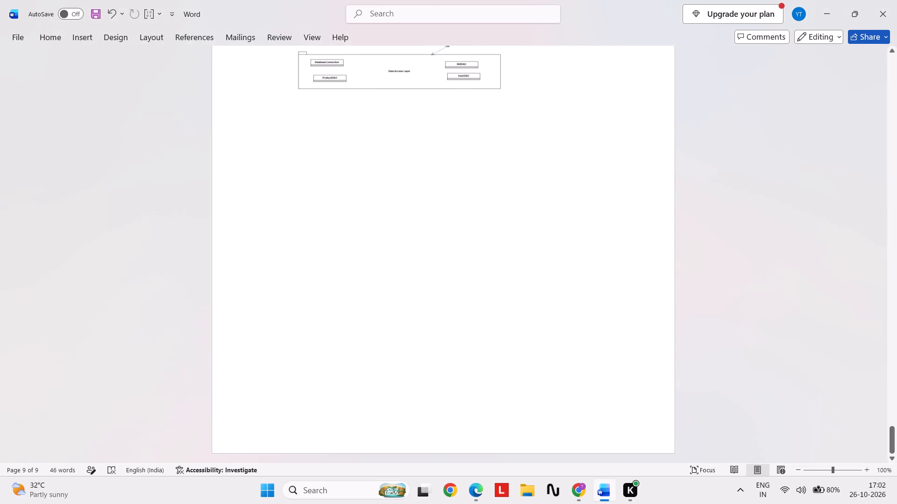
Compare the document's diagrams with the available pictures, from the use case diagram to the package diagram.
scroll(425, 264, up, 19)
scroll(425, 264, down, 2)
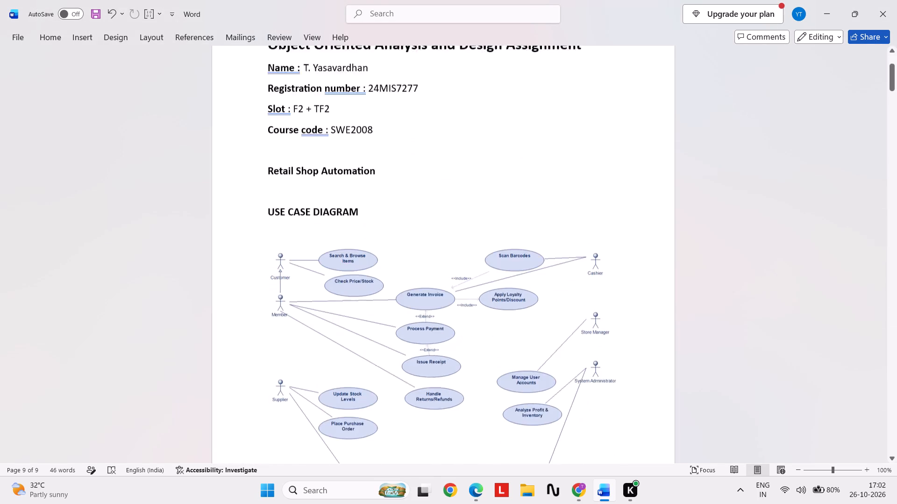
scroll(425, 264, down, 6)
scroll(425, 264, up, 2)
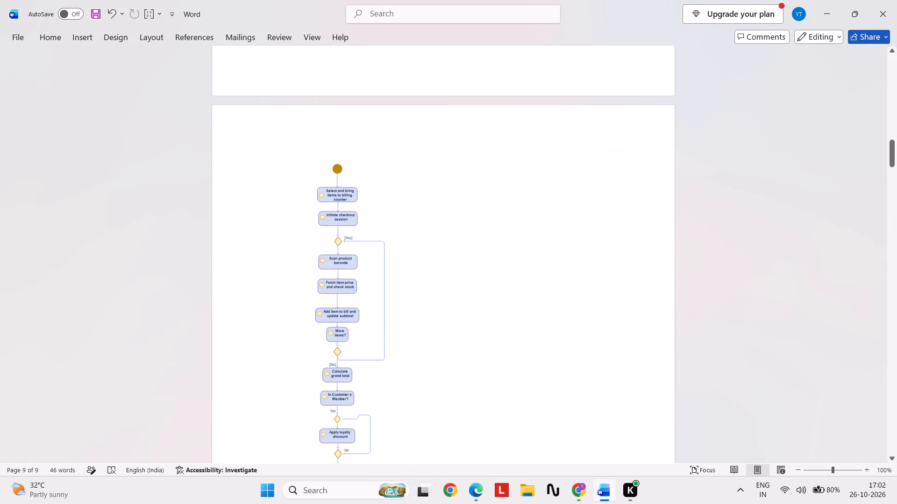
scroll(425, 264, down, 8)
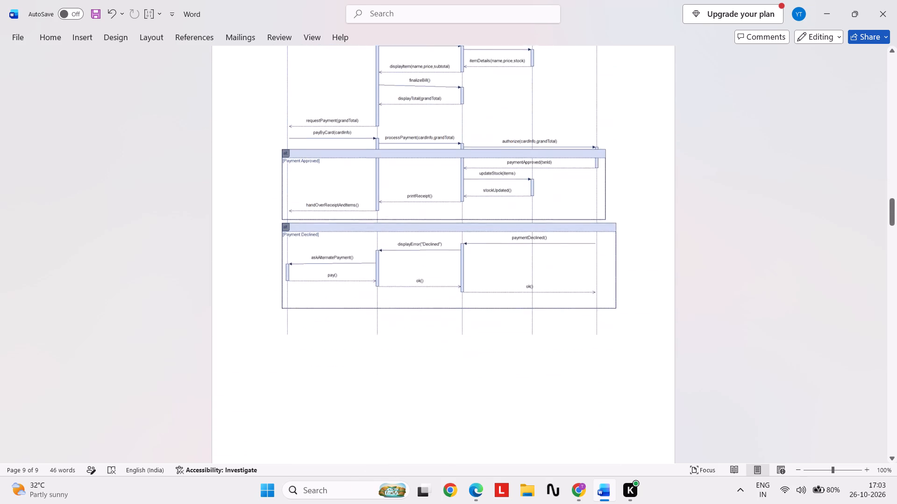
scroll(425, 264, down, 10)
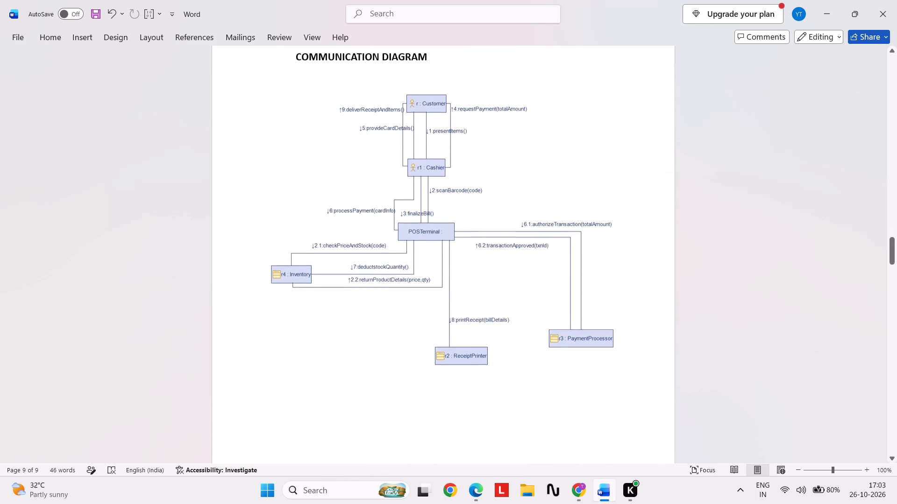
scroll(425, 264, down, 8)
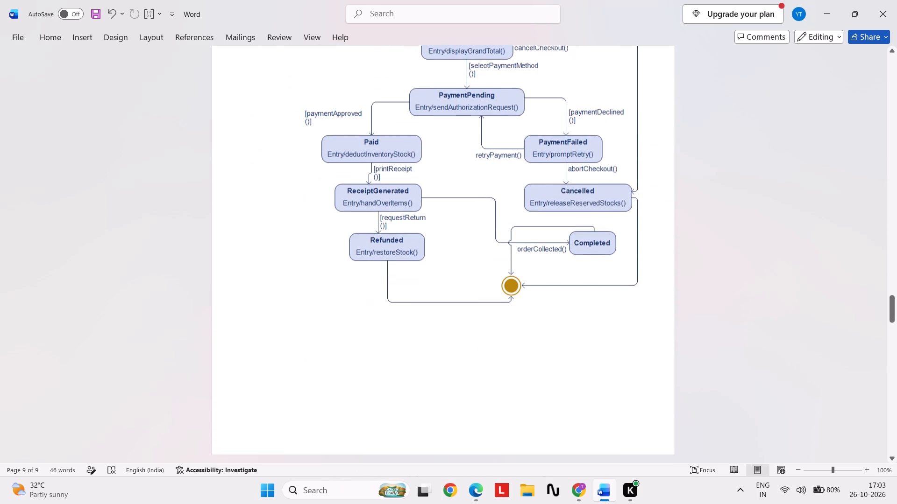
scroll(425, 264, down, 8)
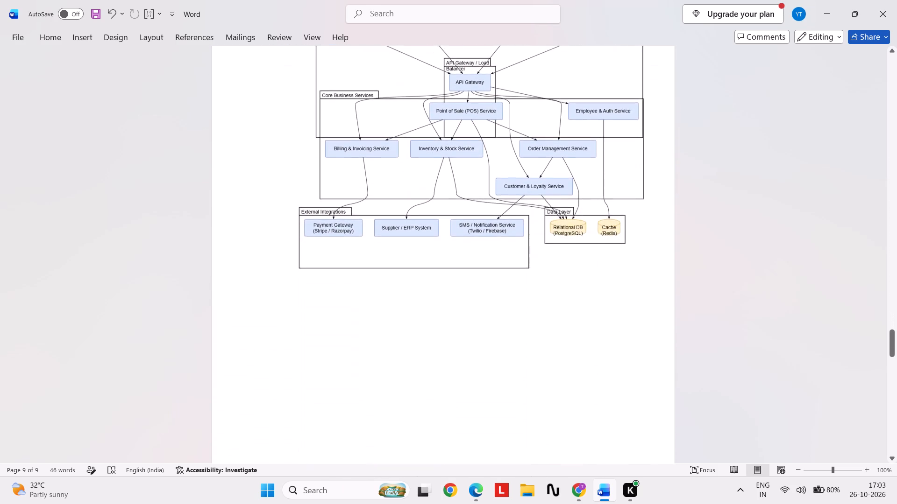
scroll(425, 264, up, 4)
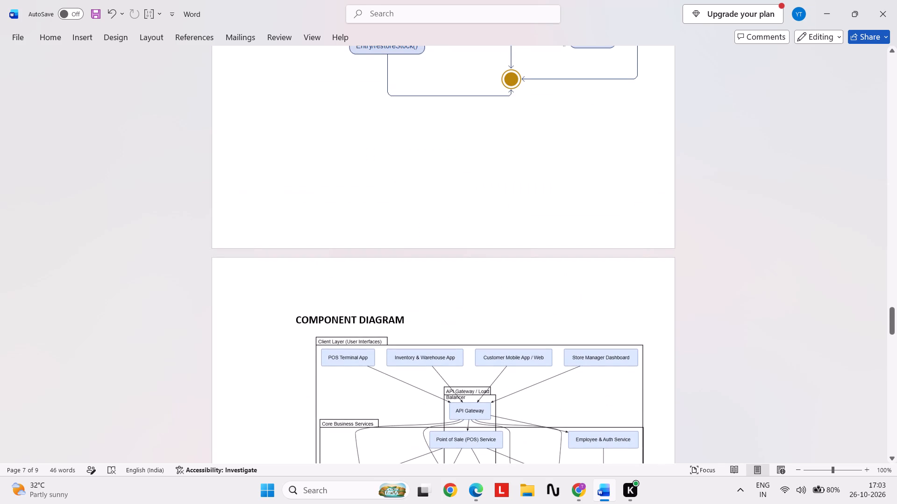
scroll(370, 354, down, 7)
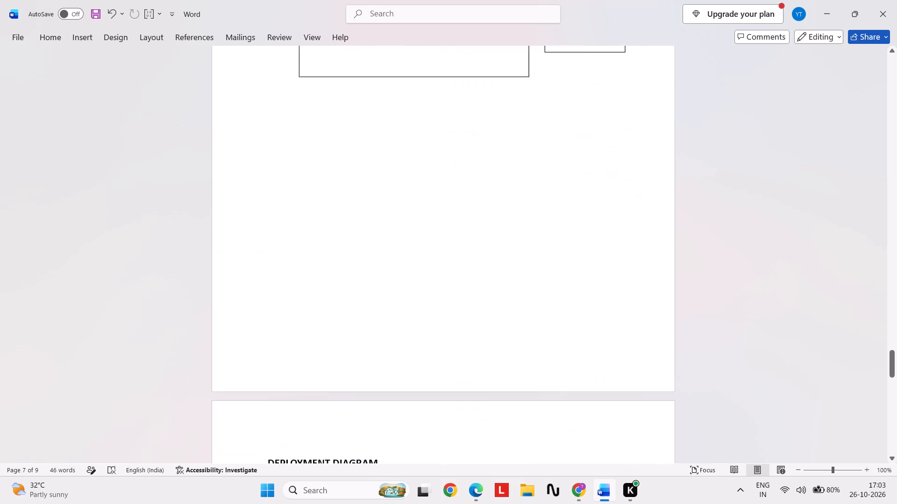
scroll(370, 354, down, 5)
scroll(370, 354, up, 1)
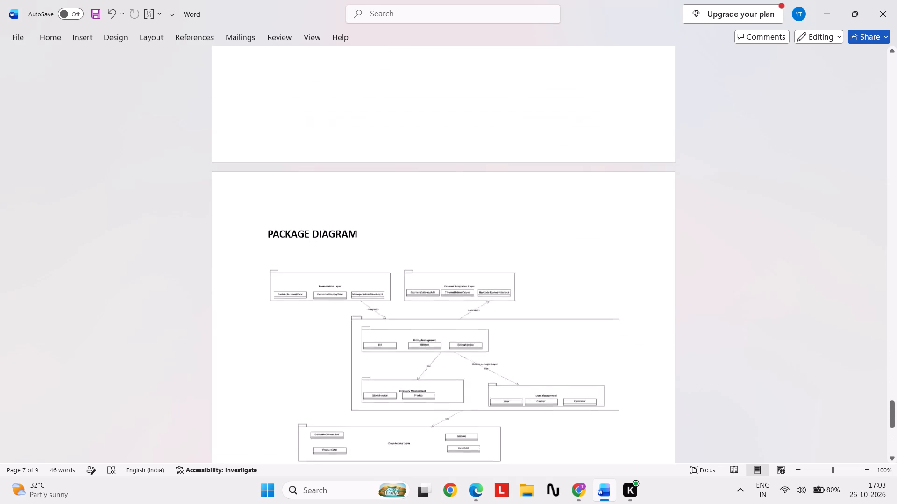
Add blank lines below the package diagram until a new page starts after it.
double_click(339, 338)
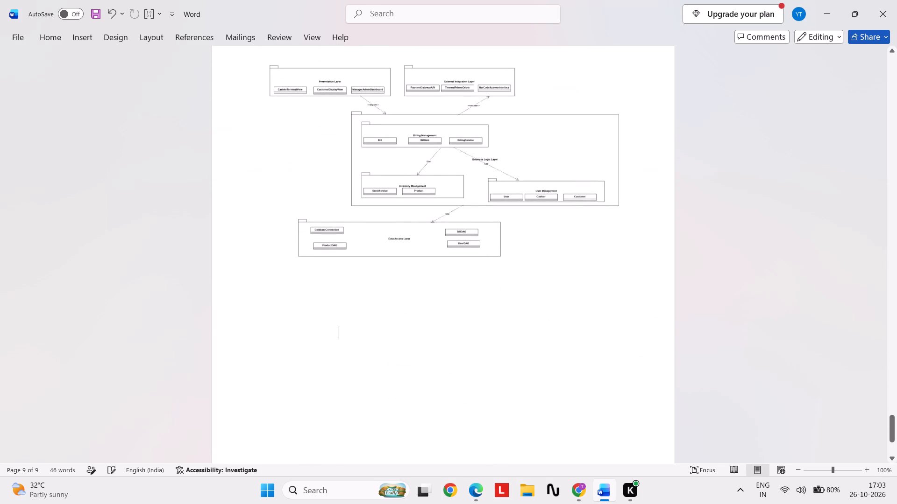
double_click(313, 300)
drag(313, 300, 307, 324)
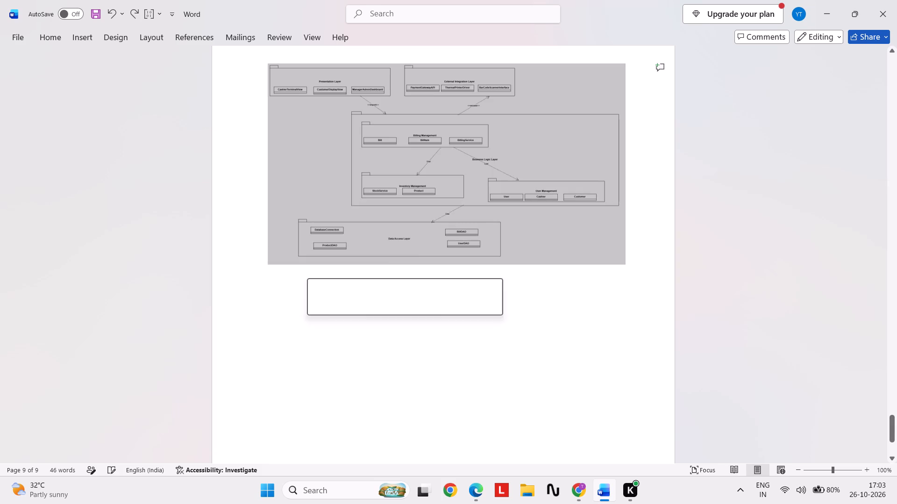
double_click(307, 324)
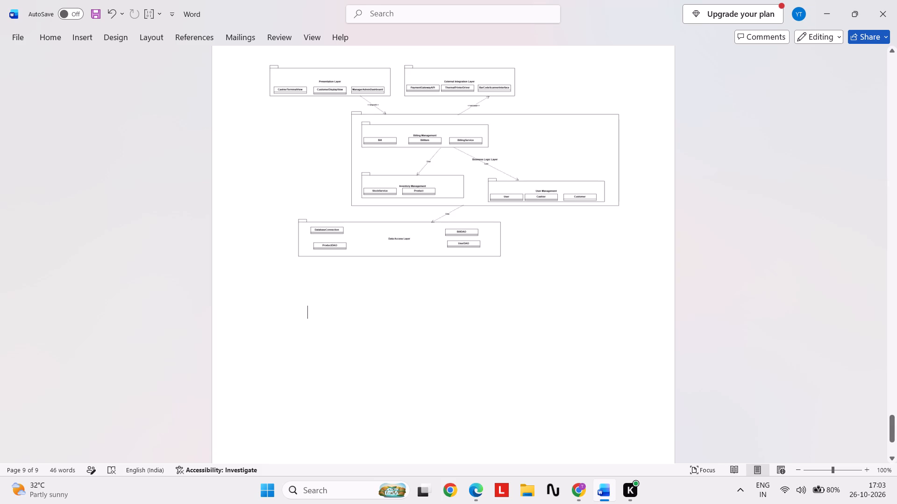
key(Return)
key(Return)
key(Return)
key(Return)
key(Return)
key(Return)
key(Return)
key(Return)
key(Return)
key(Return)
key(Return)
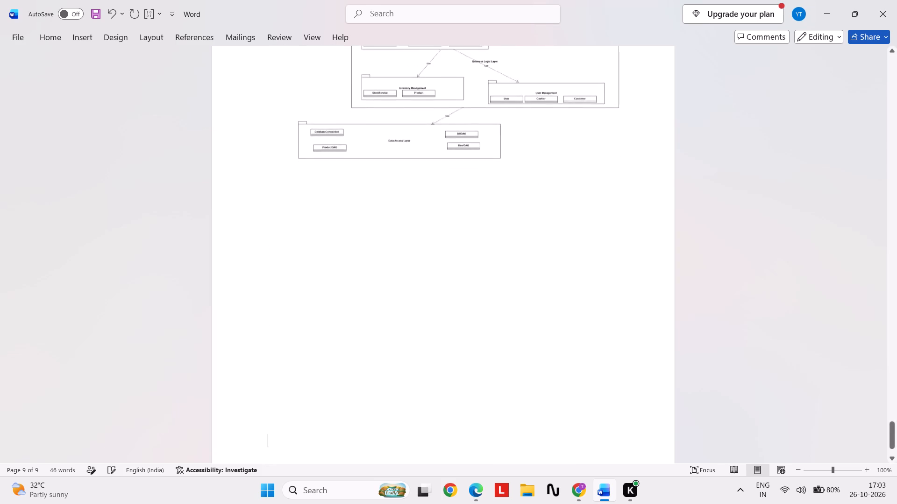
key(Return)
Add the bold heading "OBJECT DIAGRAM" at the top of the new page after the package diagram.
key(shift+o)
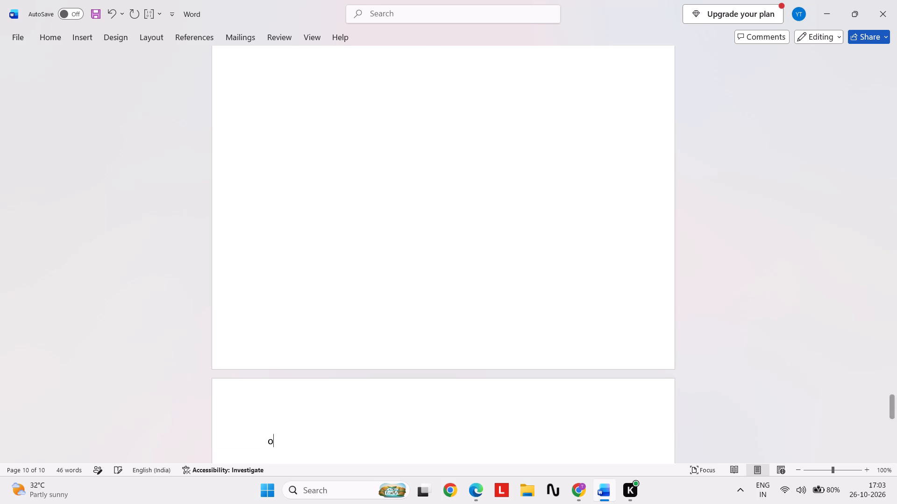
key(BackSpace)
key(o)
text(BJECT)
key(space)
text(DIAGRAM)
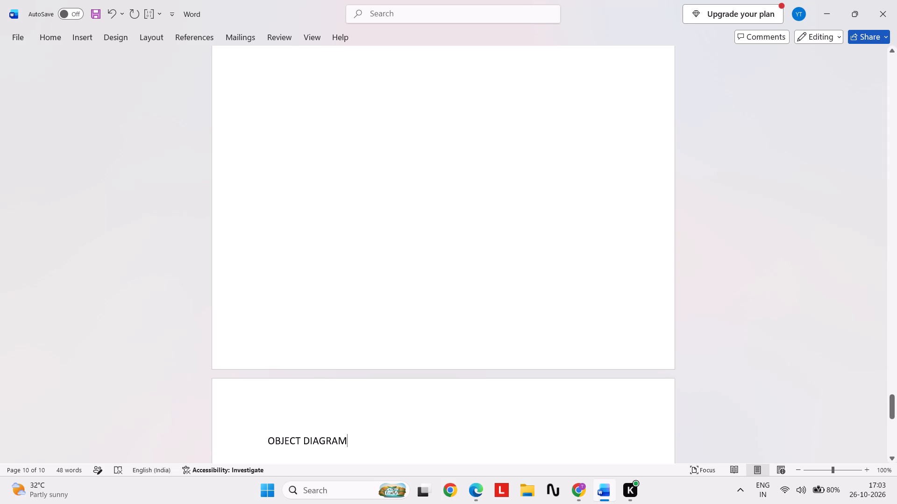
drag(264, 438, 335, 436)
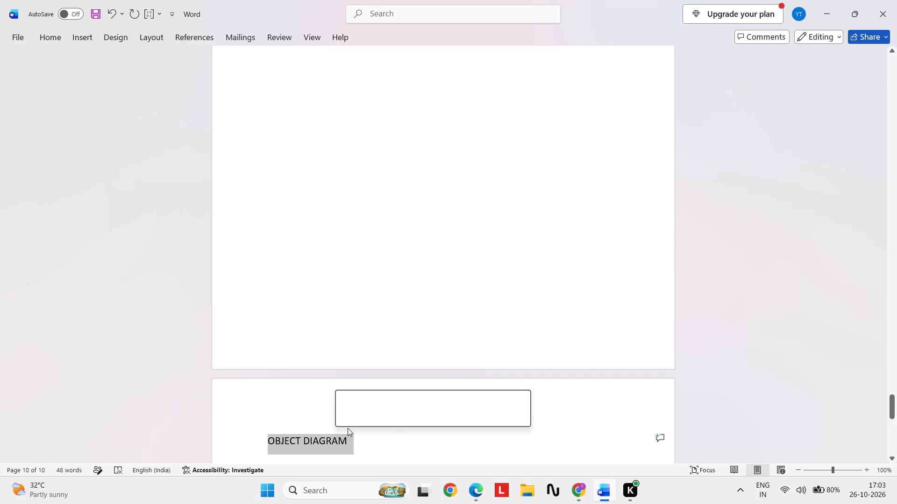
click(348, 418)
click(364, 447)
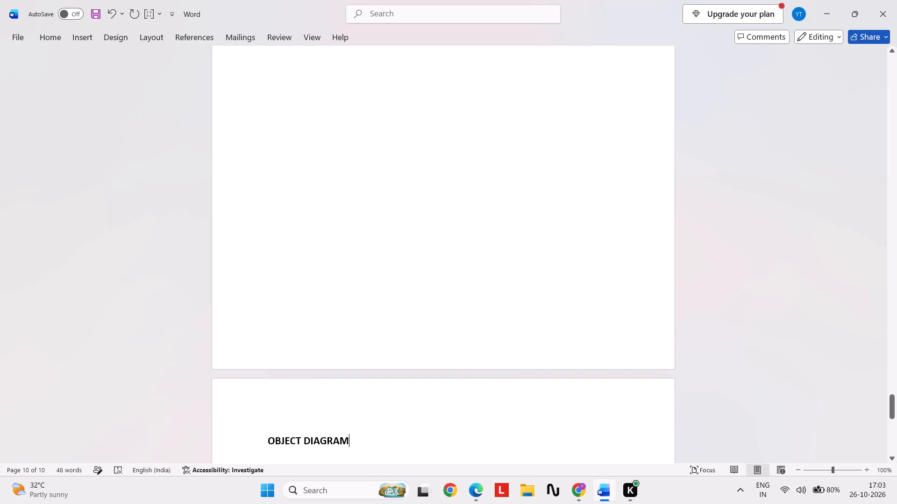
Insert the "retail shop automation Object diagram" picture from Downloads, with a blank line between it and the OBJECT DIAGRAM heading.
key(Return)
key(Return)
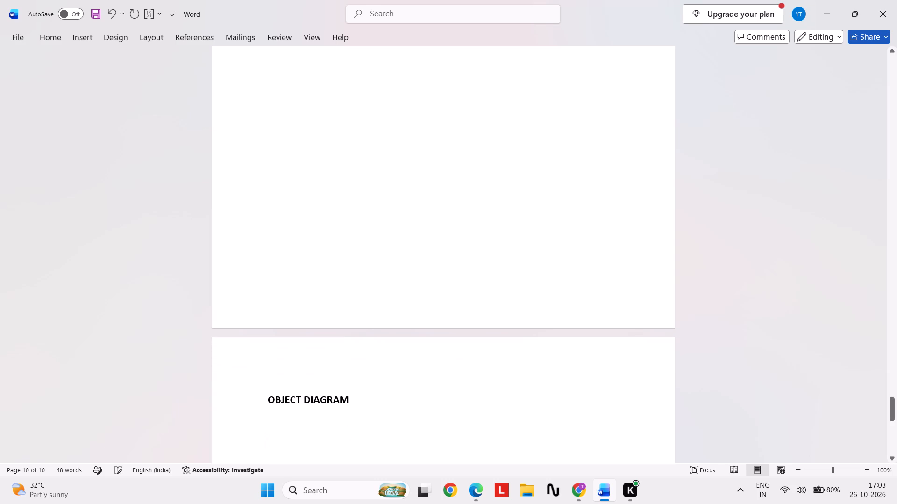
click(87, 36)
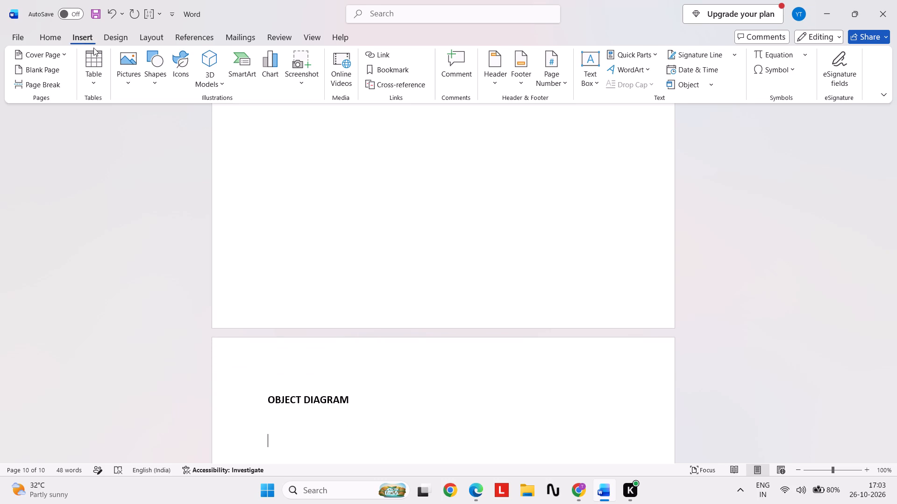
click(127, 70)
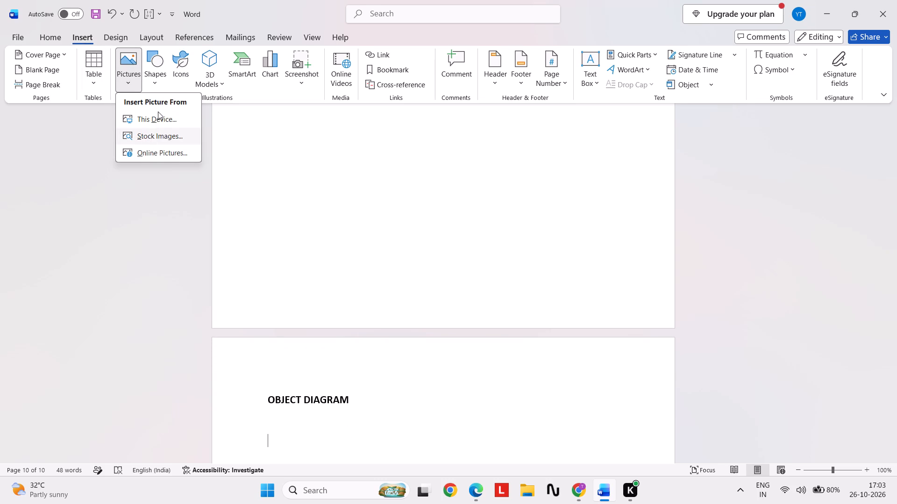
click(158, 116)
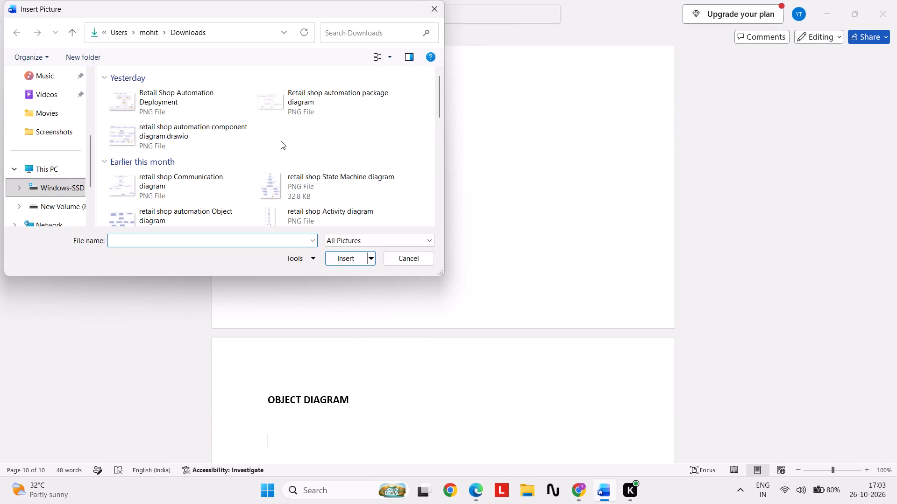
scroll(281, 141, down, 3)
click(221, 206)
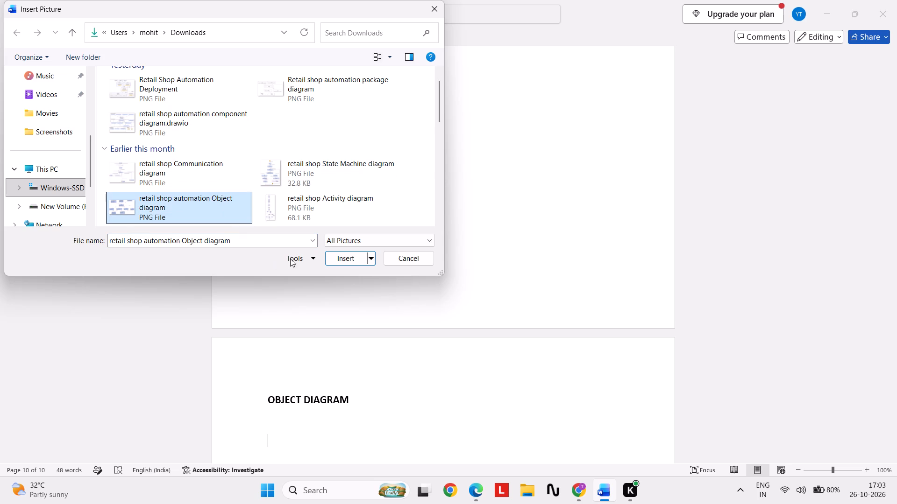
click(347, 262)
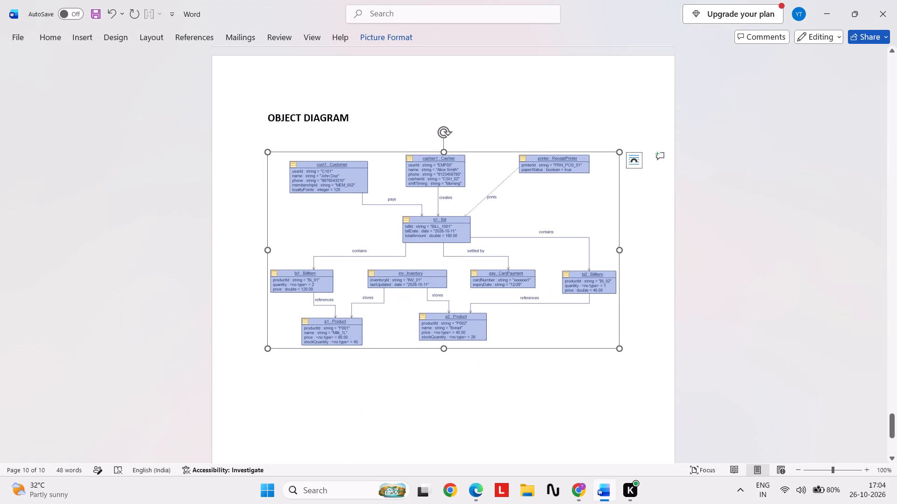
click(426, 414)
Review the whole document, checking the student details, headings and diagrams from the first page to the object diagram.
scroll(422, 301, up, 3)
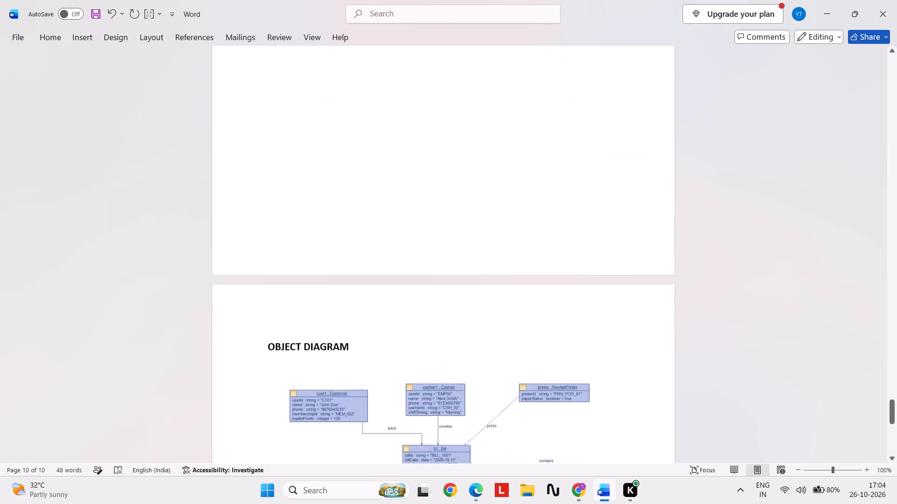
scroll(422, 301, up, 6)
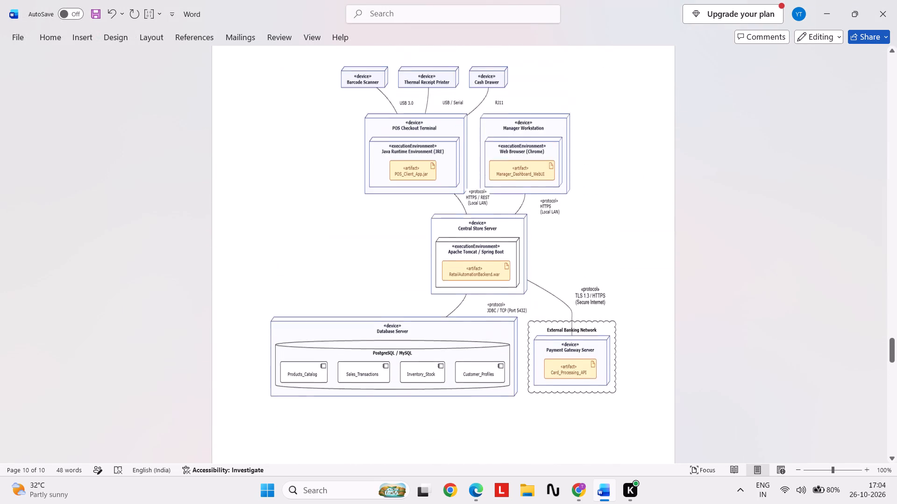
scroll(422, 301, up, 9)
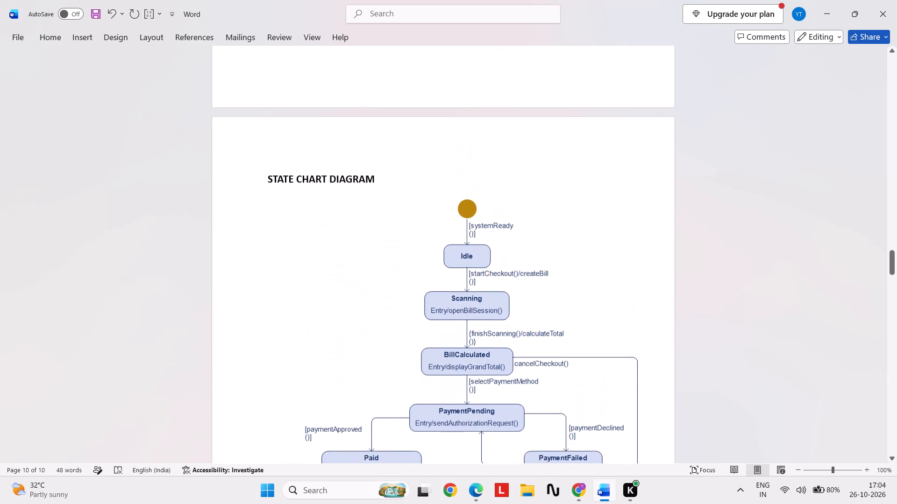
scroll(422, 301, up, 16)
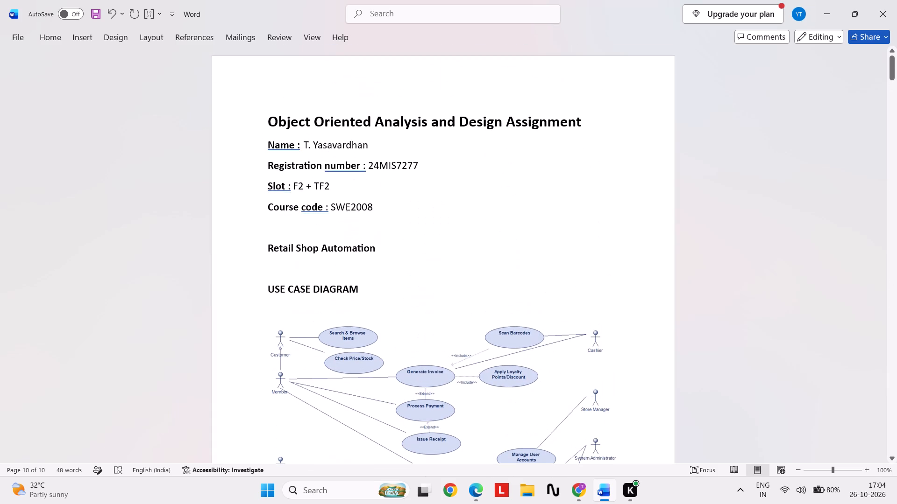
scroll(422, 301, down, 4)
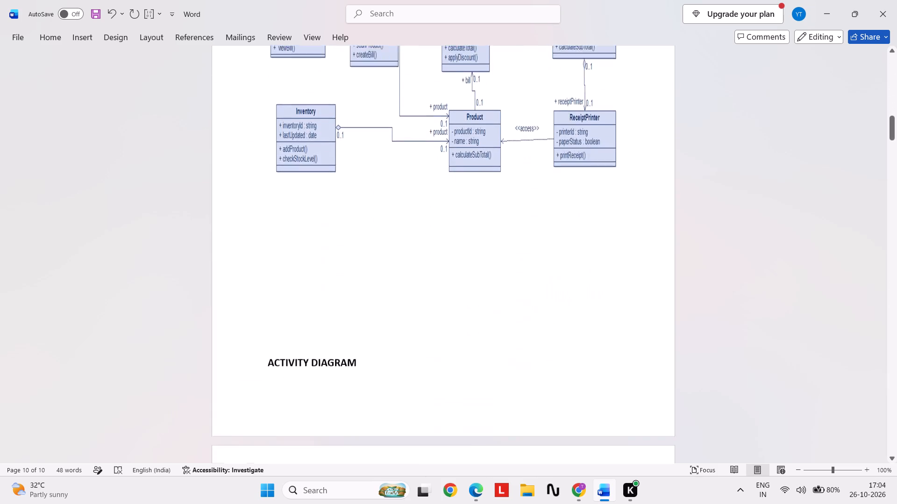
scroll(422, 301, down, 9)
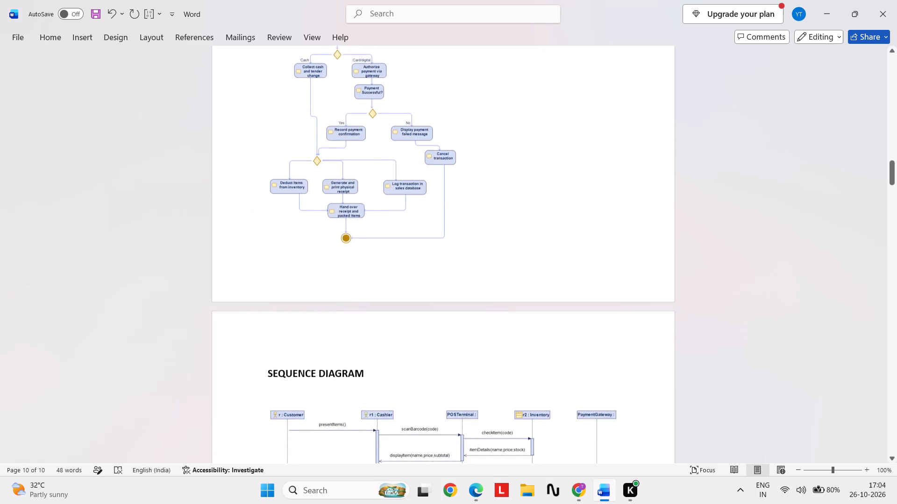
scroll(422, 301, down, 8)
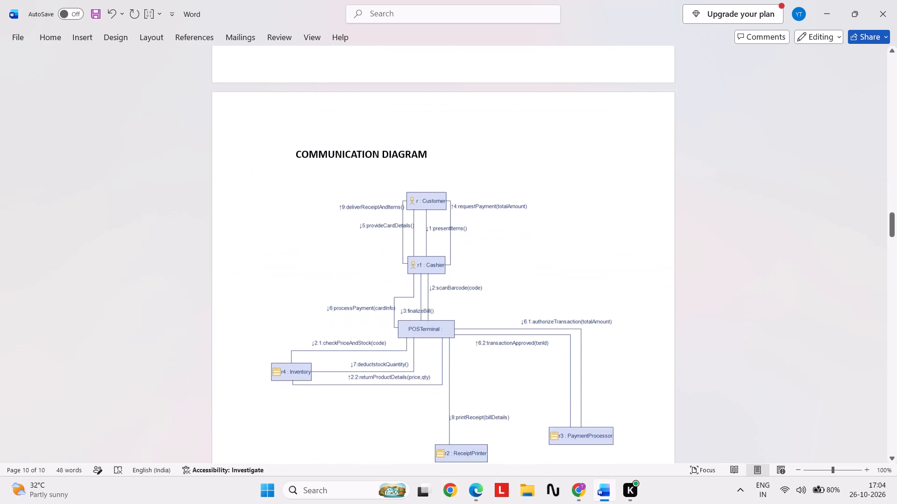
scroll(422, 301, down, 5)
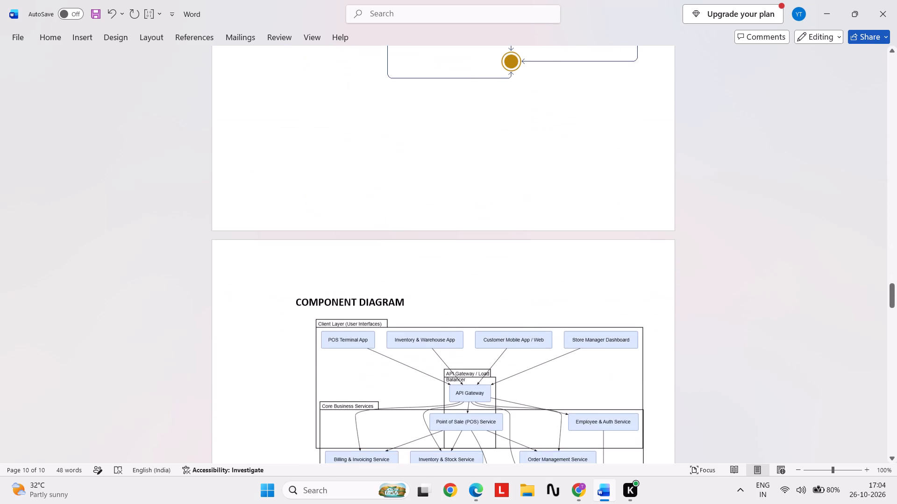
scroll(422, 301, down, 7)
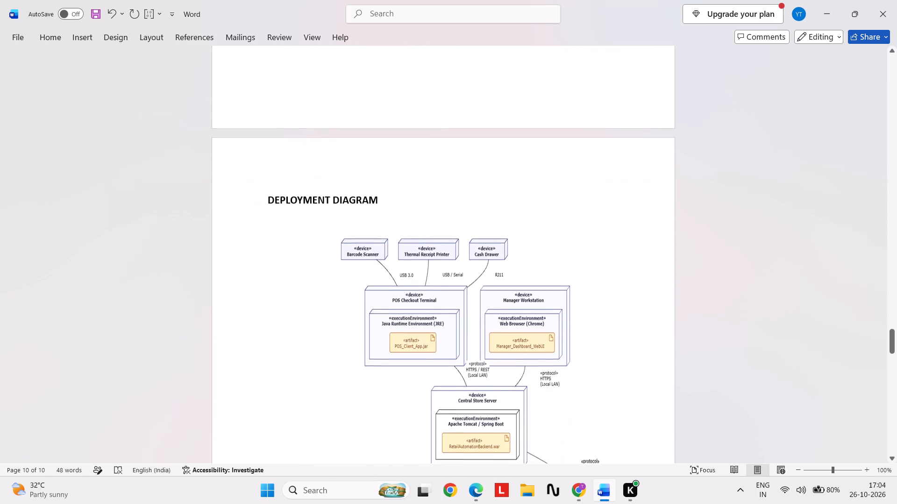
scroll(422, 301, down, 10)
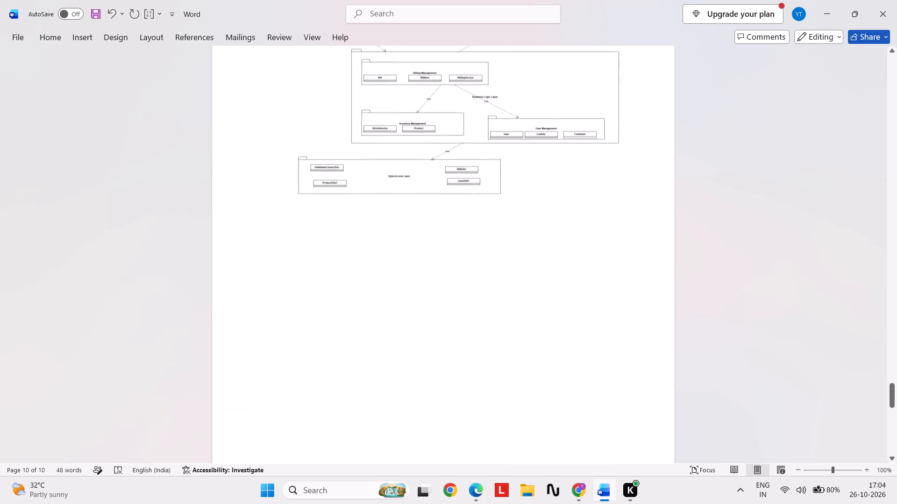
scroll(422, 301, down, 11)
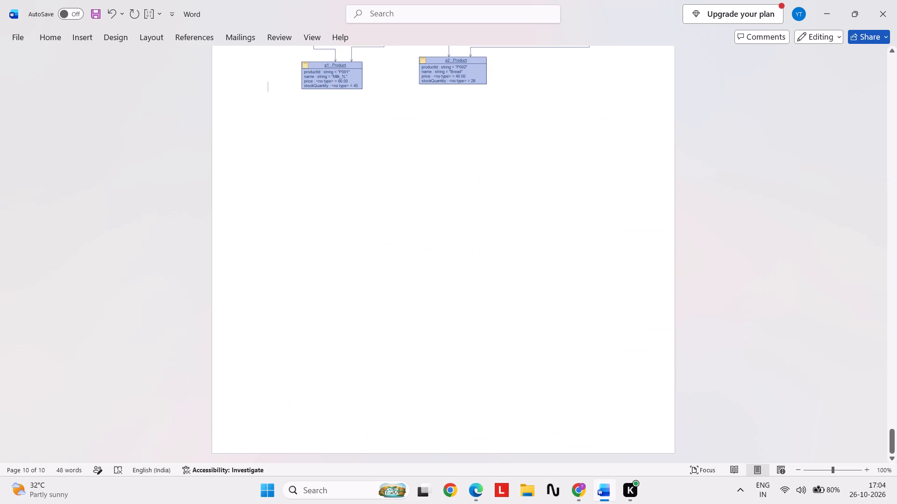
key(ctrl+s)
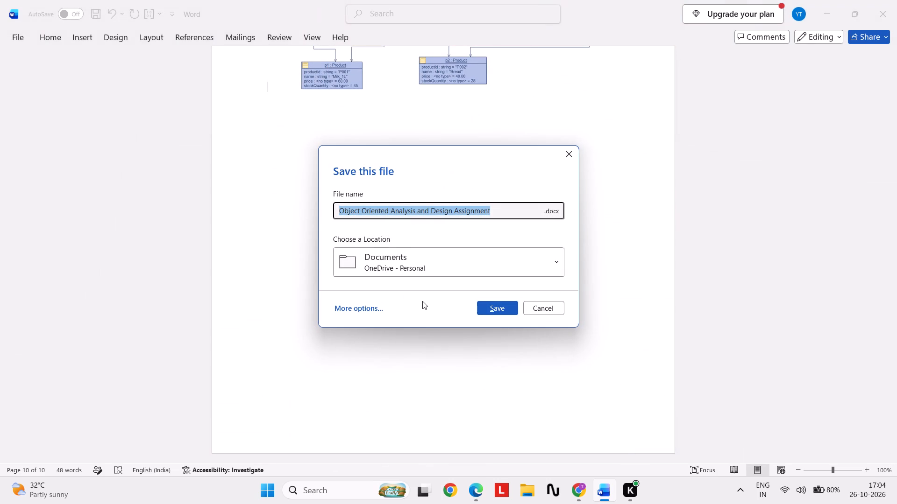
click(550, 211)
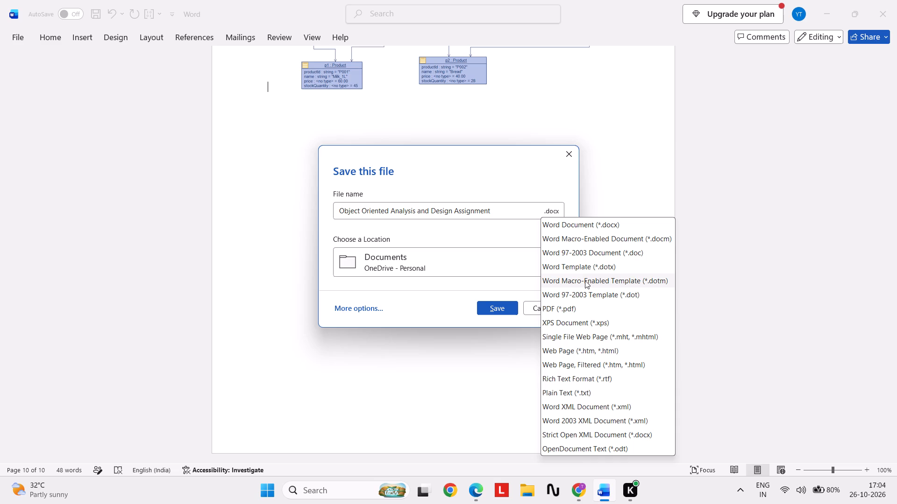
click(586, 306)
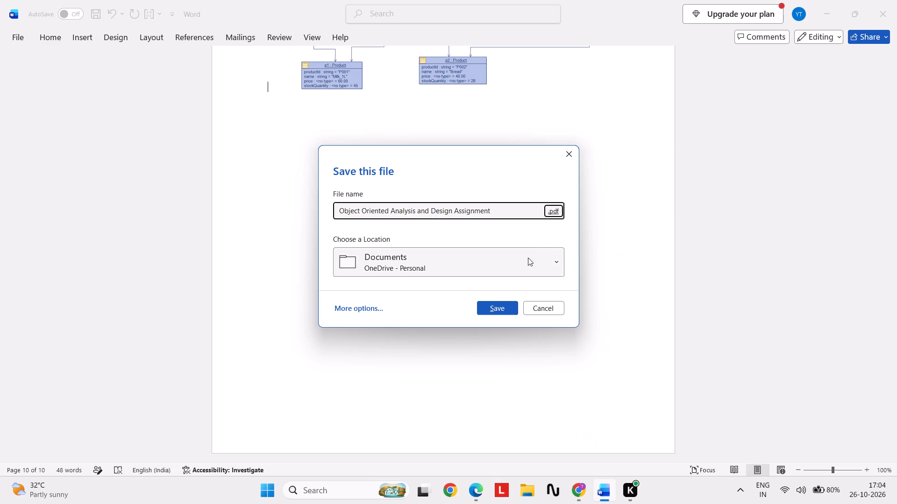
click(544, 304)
Save the document as a Word file in Downloads, named with the registration number followed by "-OOAD-RETAIL SHOP AUTOMATION.pdf".
key(ctrl+s)
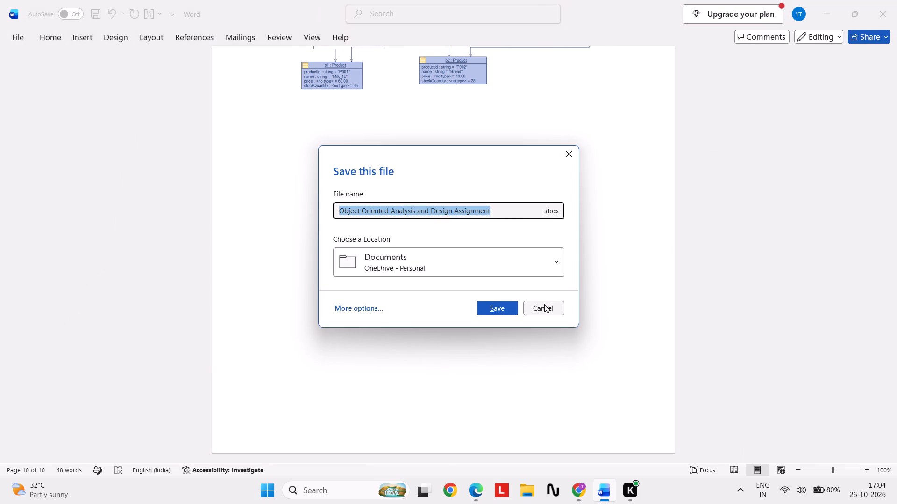
click(522, 255)
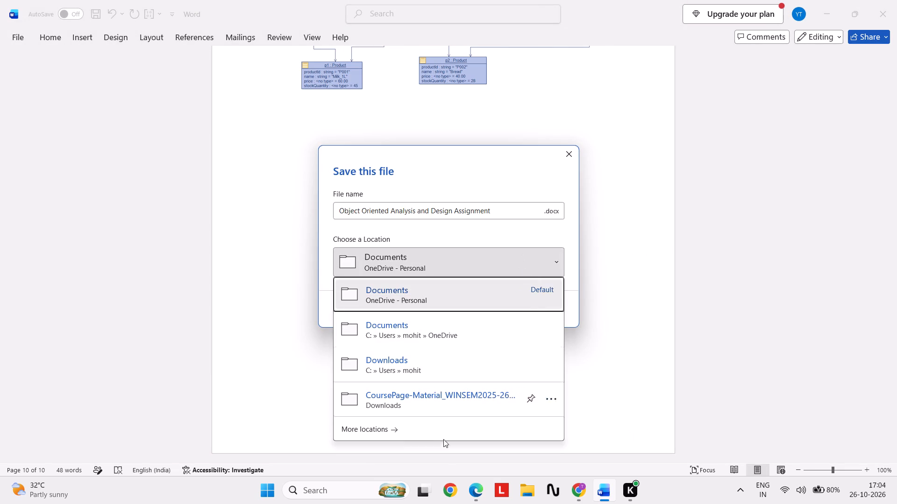
click(401, 428)
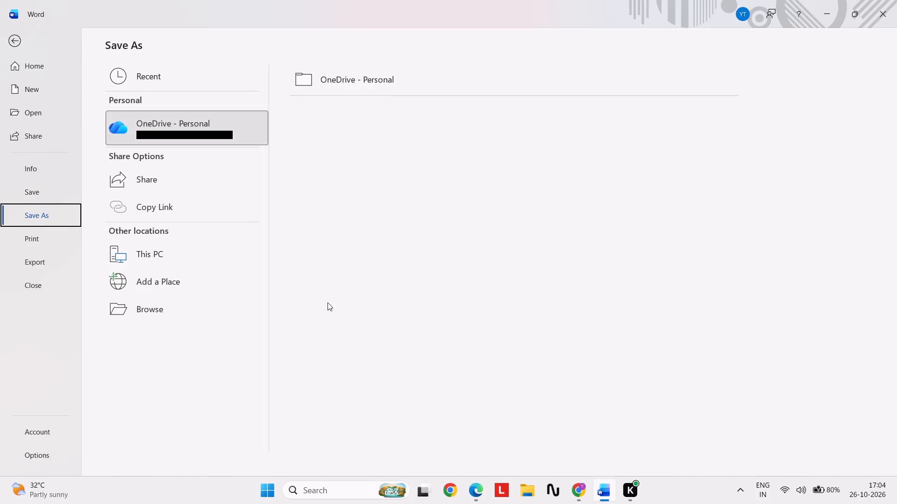
click(165, 309)
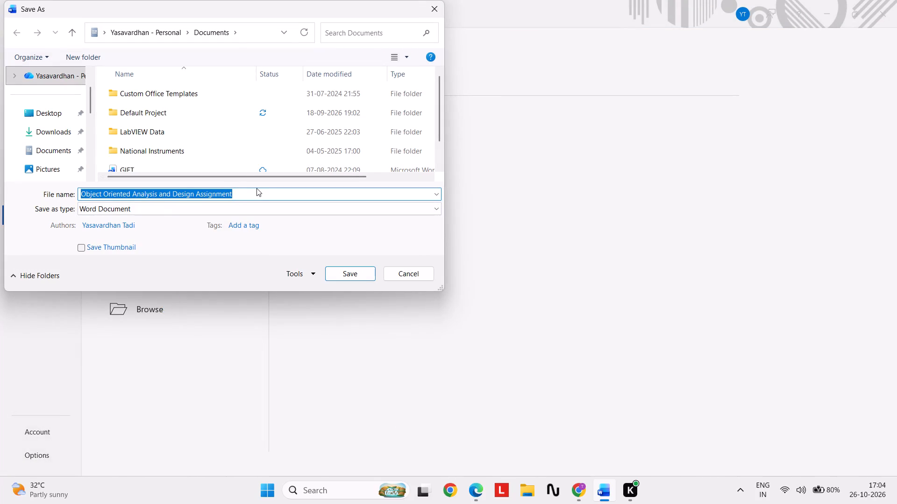
key(BackSpace)
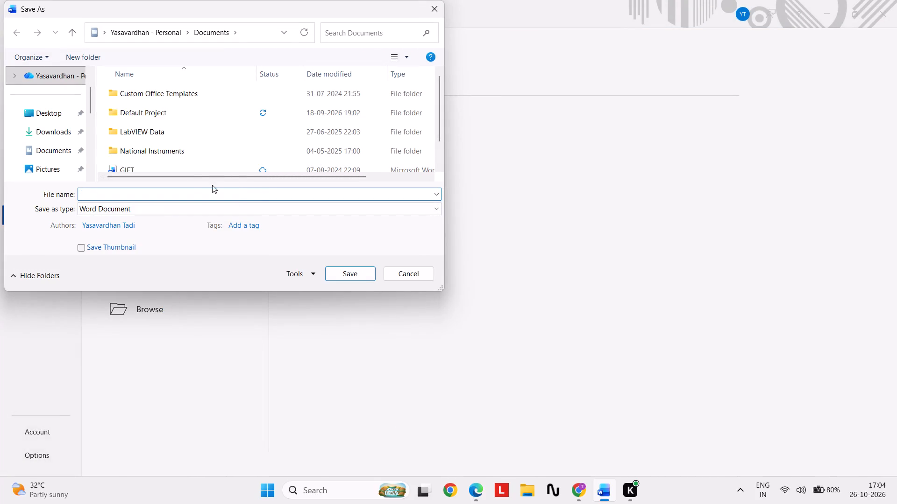
click(61, 135)
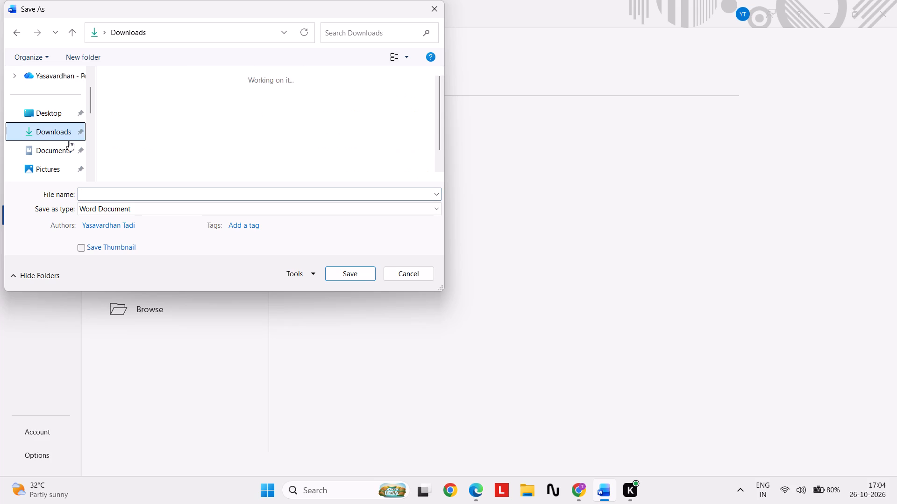
text(24)
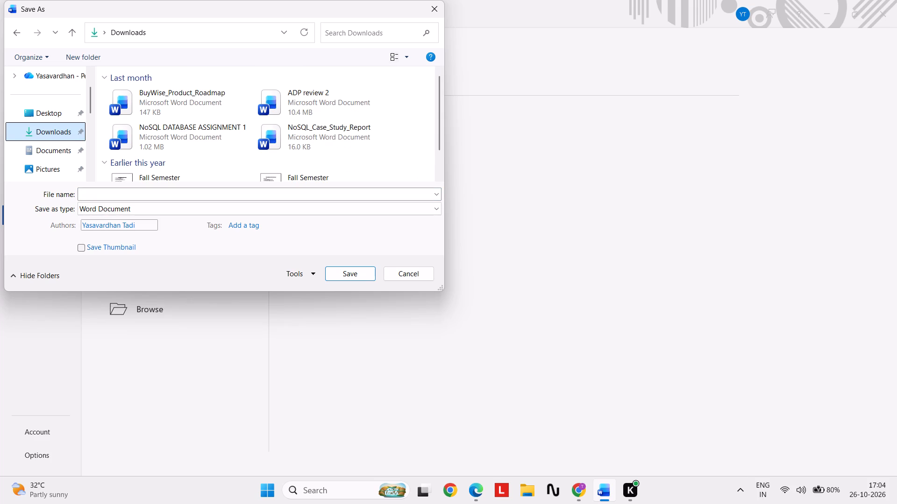
click(148, 189)
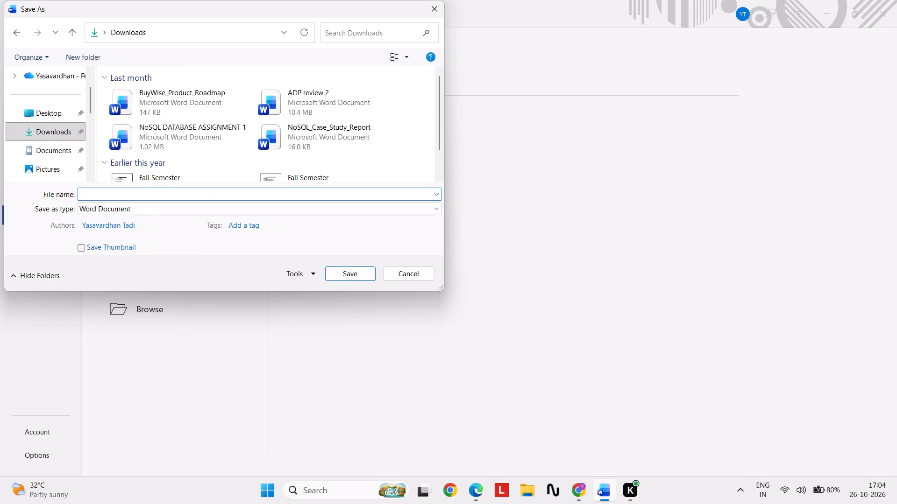
text(24)
key(Down)
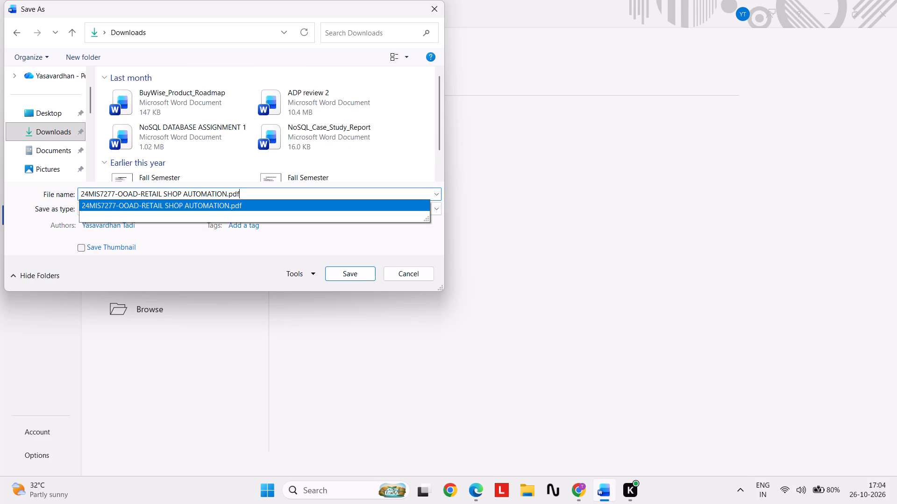
key(Return)
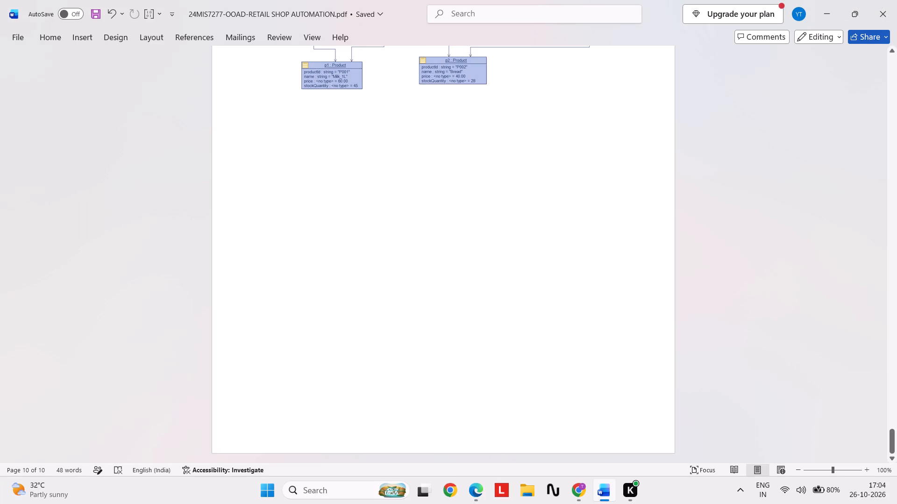
key(ctrl+s)
click(355, 19)
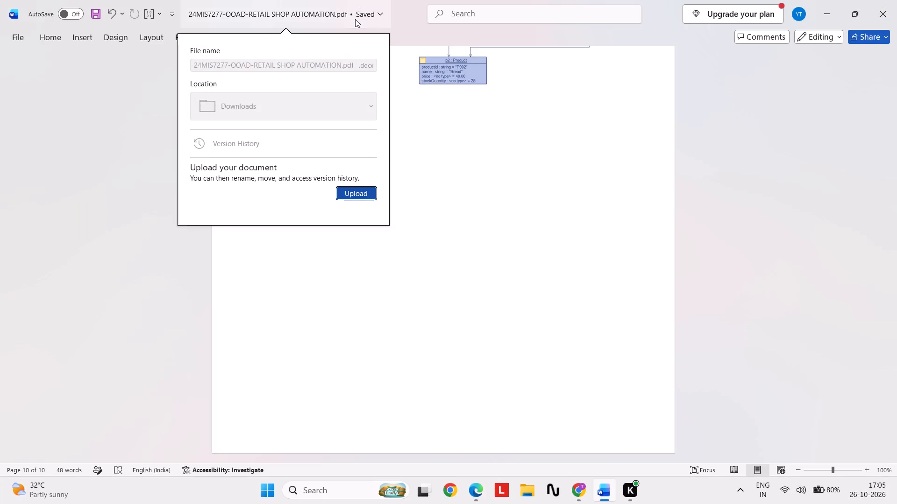
click(439, 136)
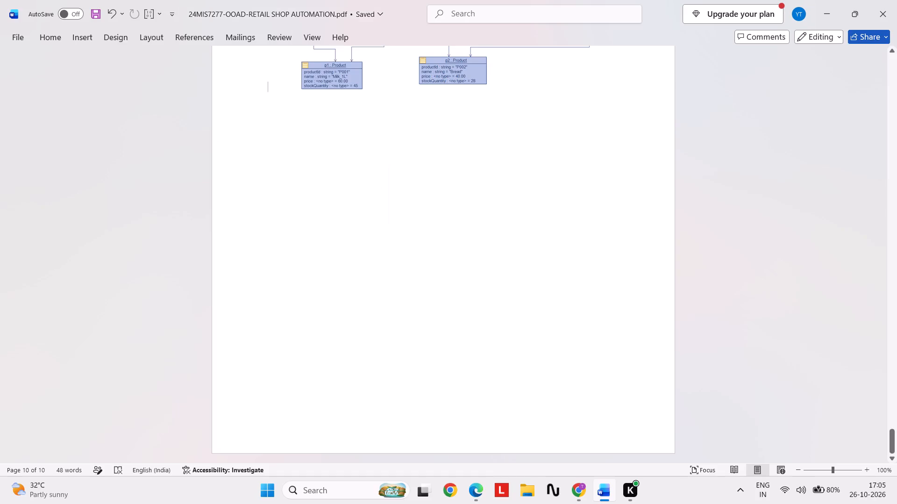
Save a PDF copy in Downloads, named with the registration number and "-OOAD-RETAIL SHOP AUTOMATION", replacing the existing PDF of that name.
click(11, 41)
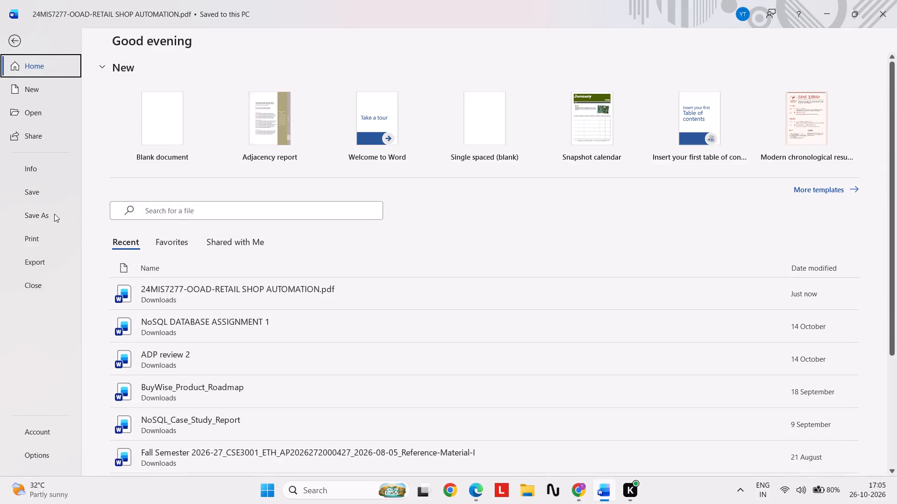
click(53, 218)
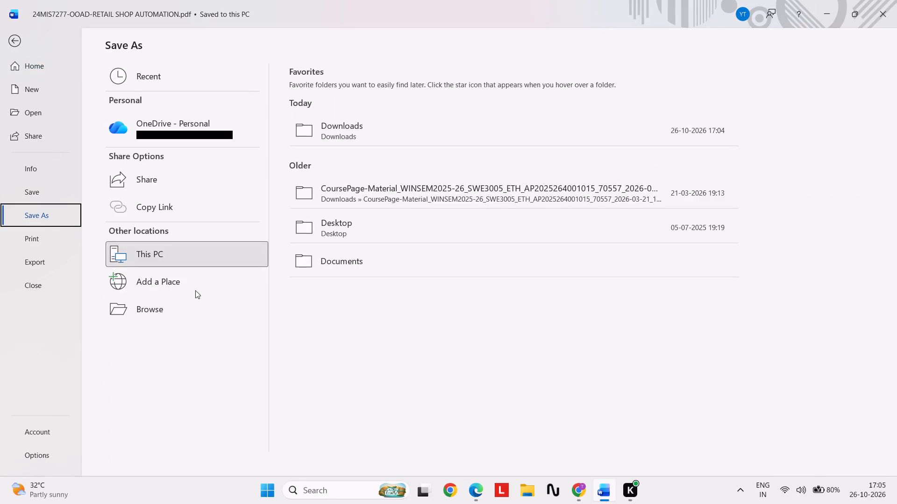
click(192, 315)
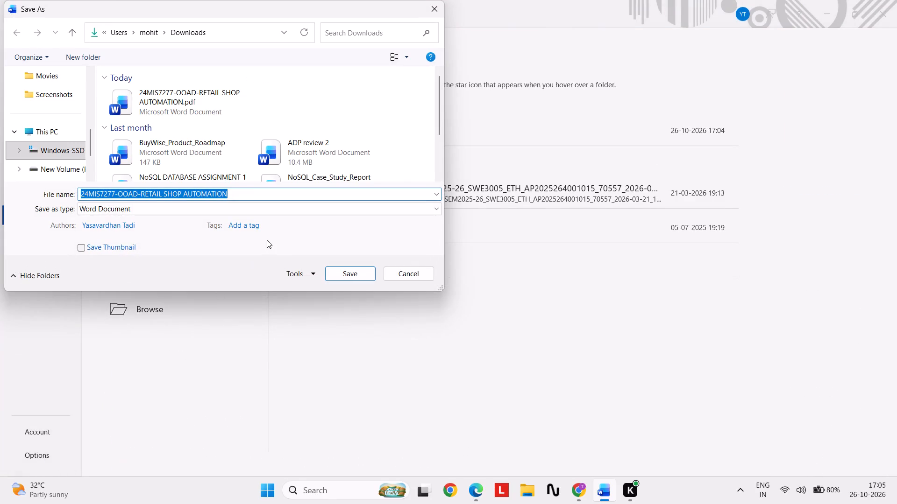
click(254, 210)
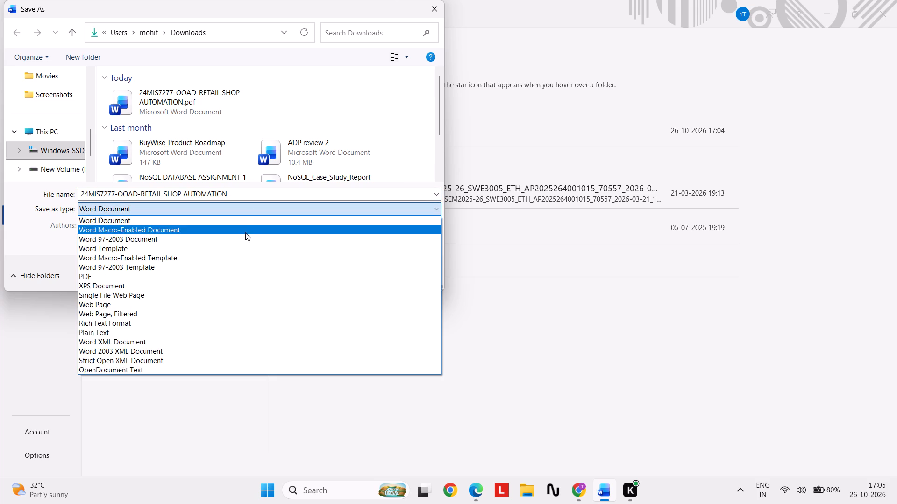
click(199, 272)
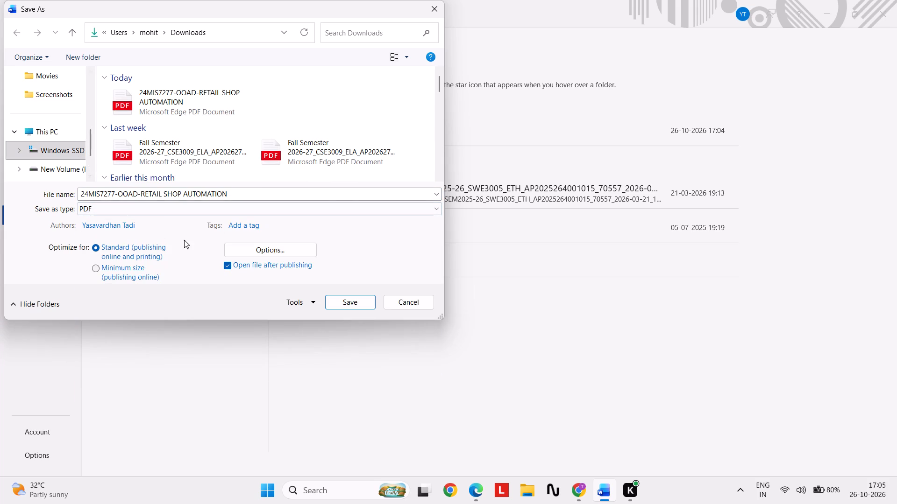
click(349, 299)
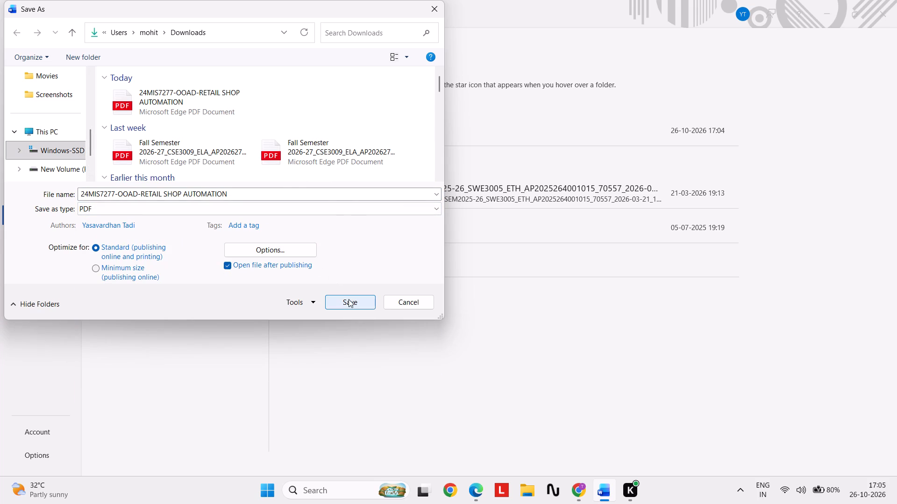
click(249, 199)
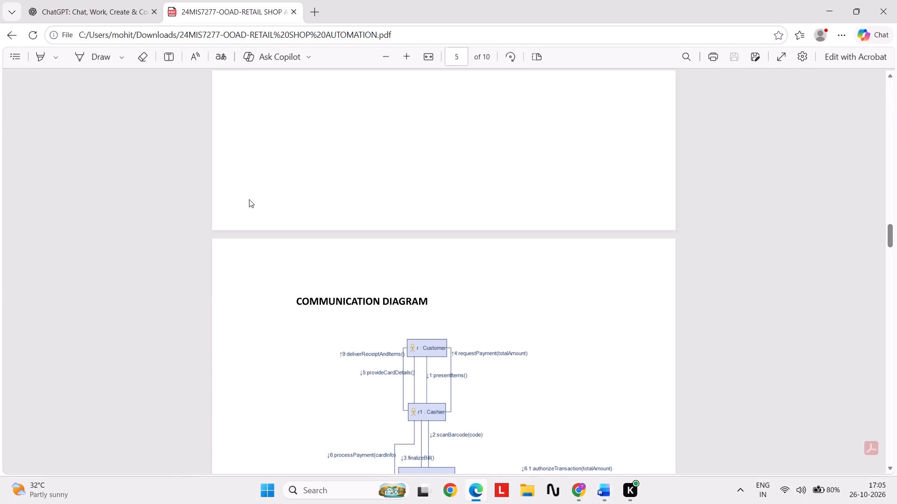
Review the exported PDF in Edge from the first page to the object diagram, checking the headings and diagrams.
scroll(389, 219, up, 13)
scroll(389, 219, up, 17)
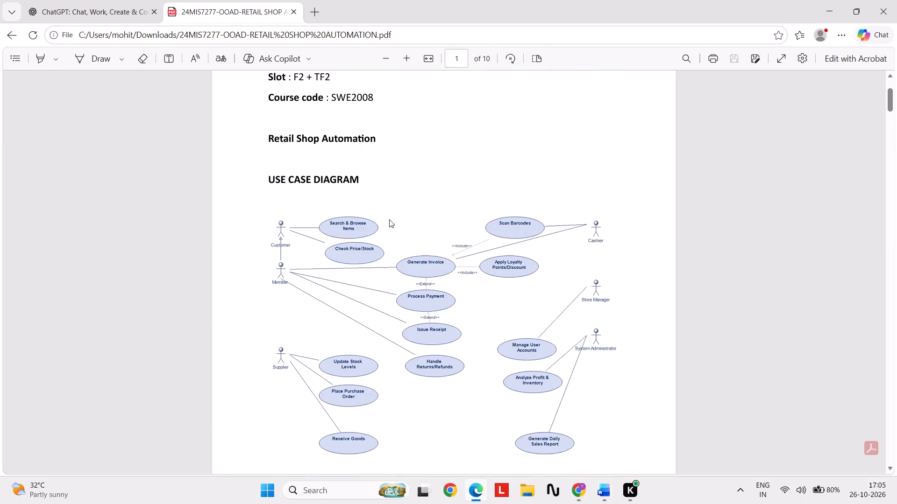
scroll(389, 219, down, 7)
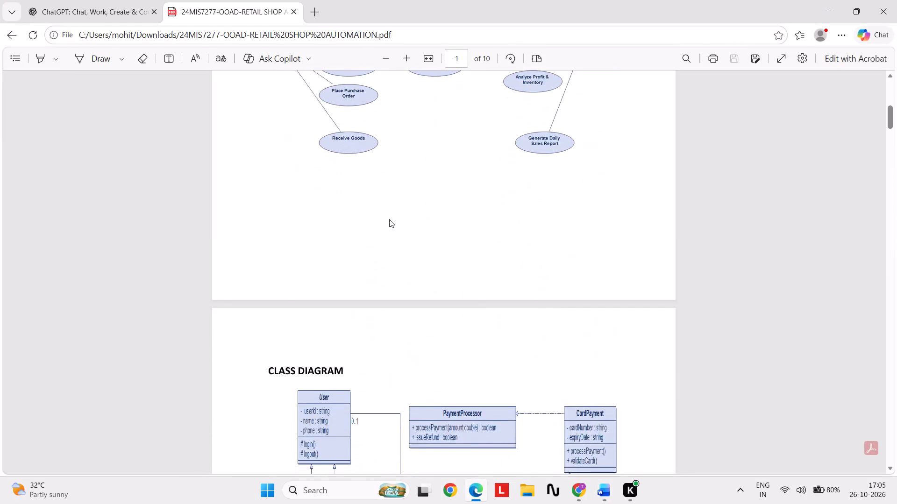
scroll(389, 219, down, 8)
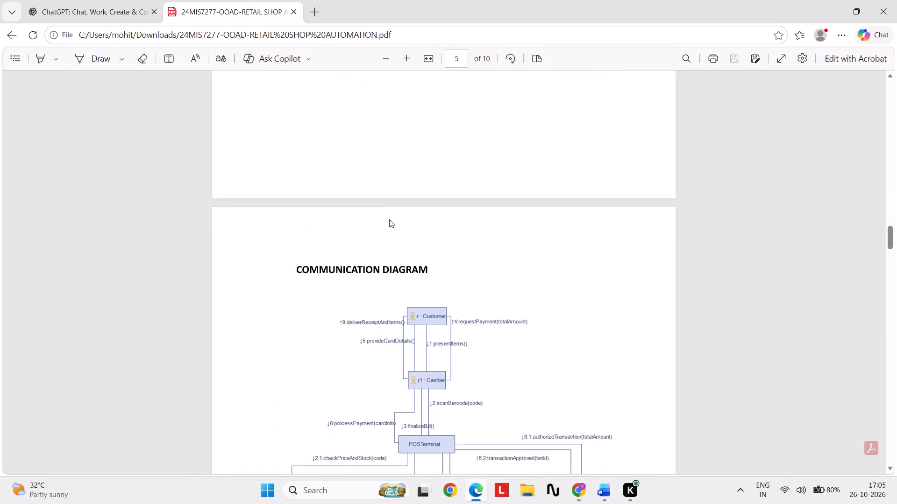
scroll(389, 219, down, 4)
scroll(389, 219, up, 3)
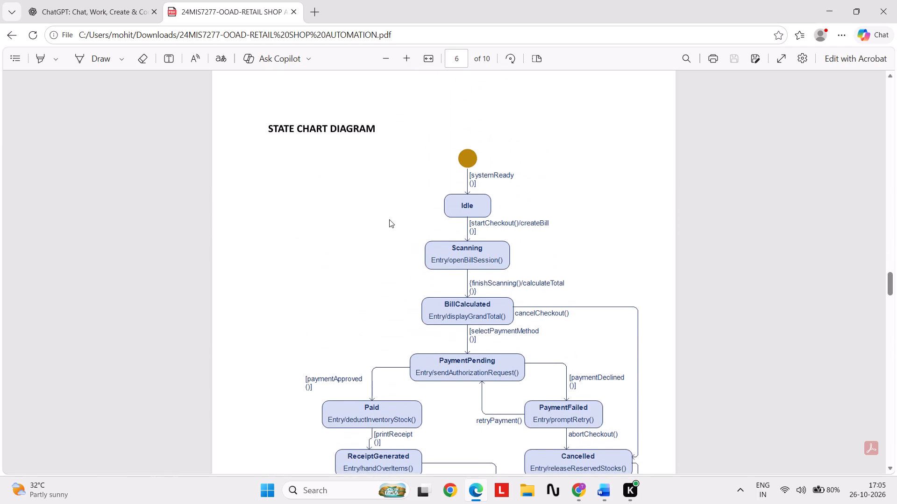
scroll(389, 219, down, 9)
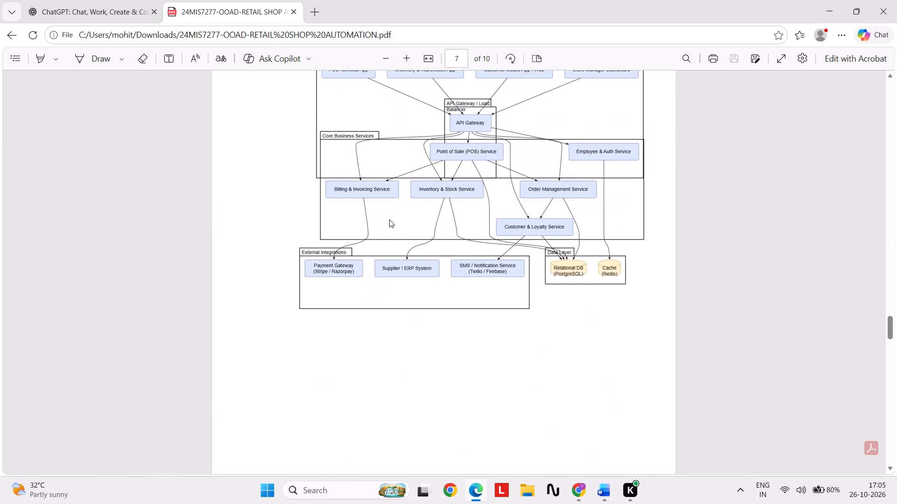
scroll(389, 219, down, 8)
scroll(389, 219, up, 1)
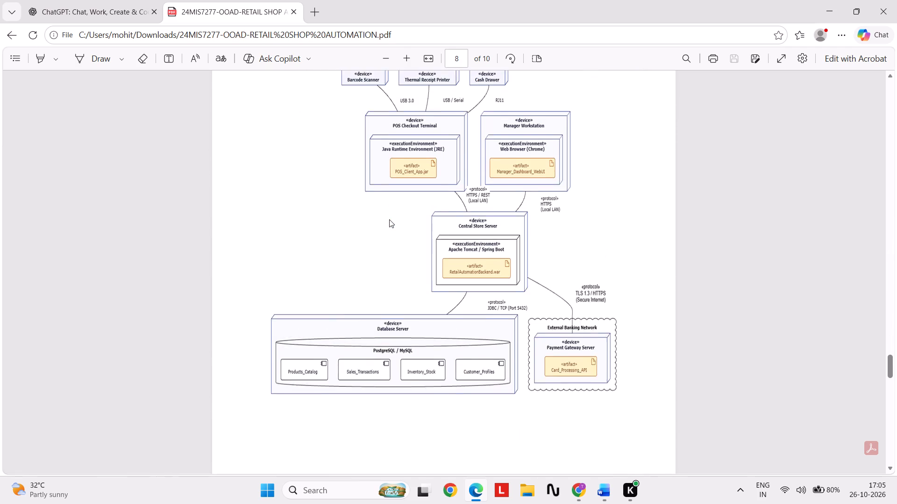
scroll(389, 219, up, 2)
scroll(389, 219, down, 8)
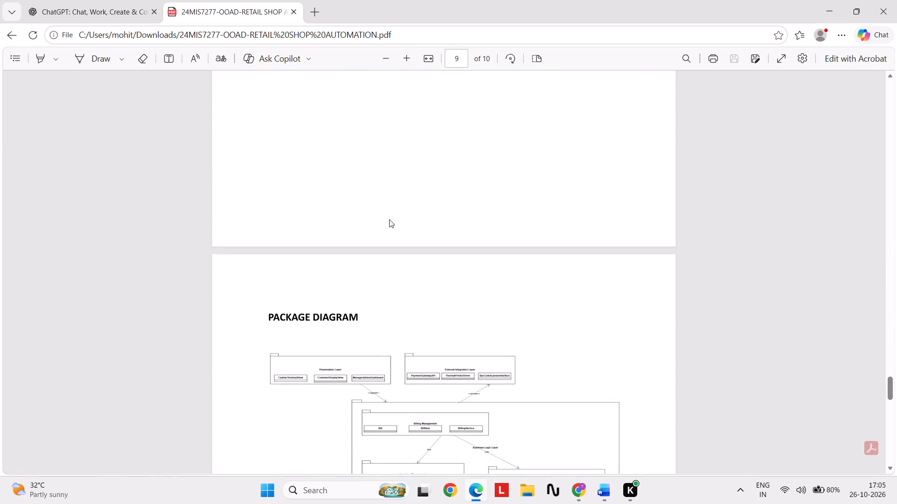
scroll(389, 219, down, 5)
scroll(389, 219, up, 2)
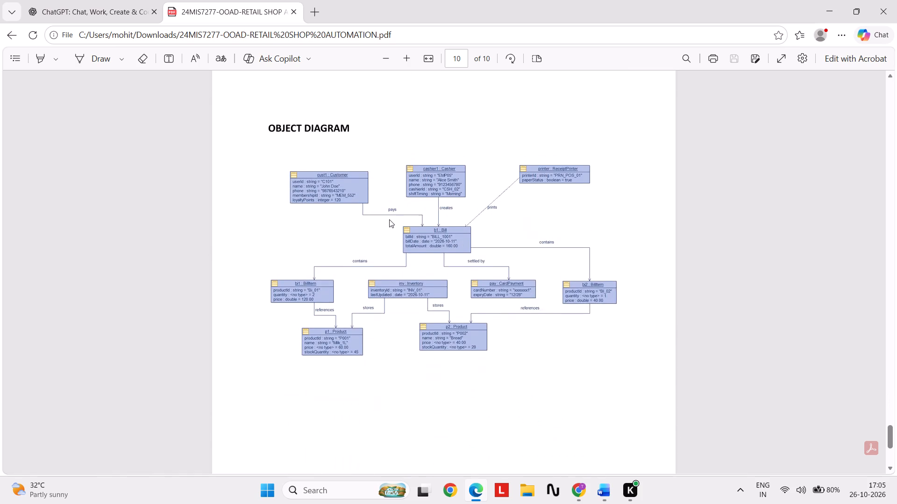
Look back through the exported PDF from the object diagram to the student details on the first page.
scroll(389, 219, up, 6)
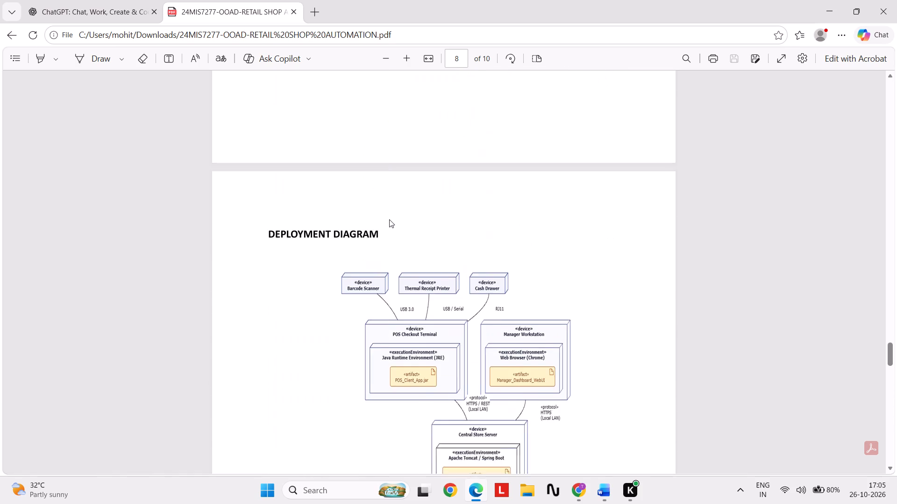
scroll(389, 219, up, 8)
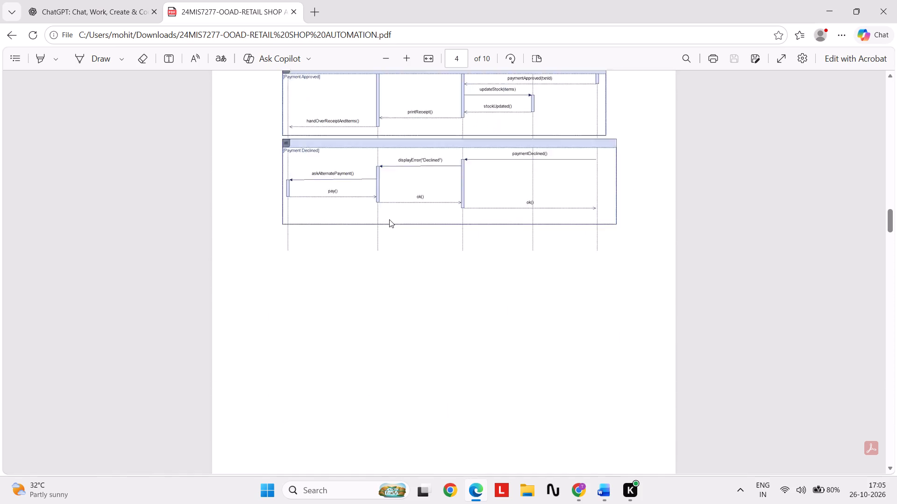
scroll(389, 219, up, 12)
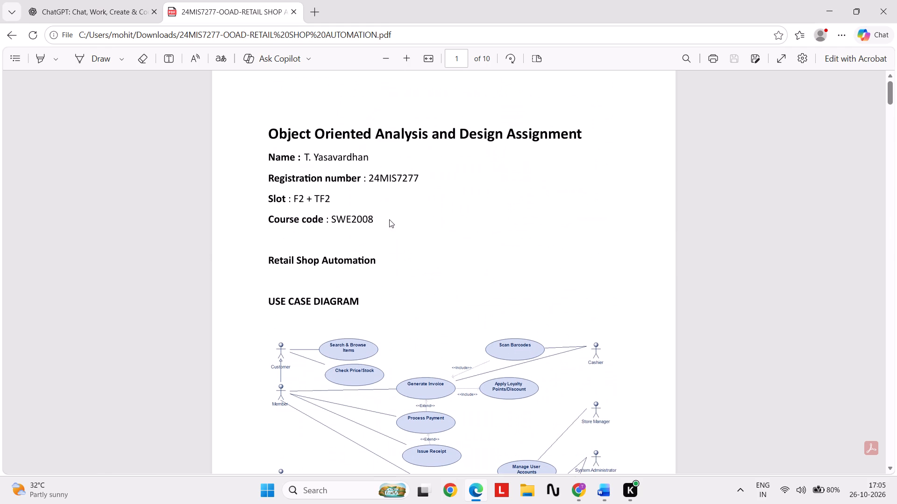
scroll(389, 219, down, 1)
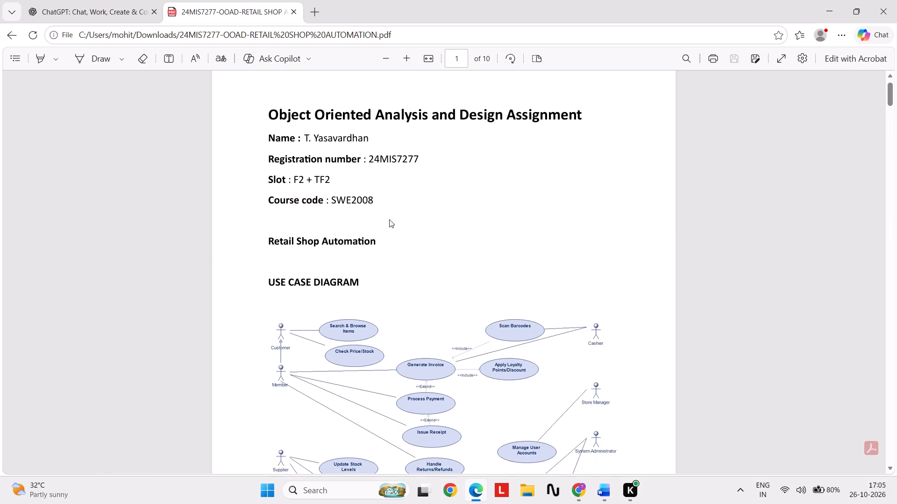
scroll(389, 219, down, 9)
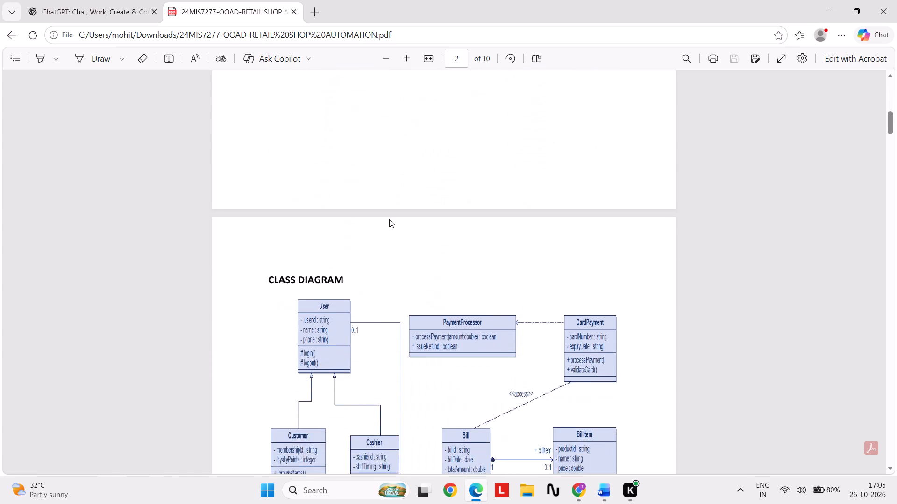
scroll(389, 219, down, 10)
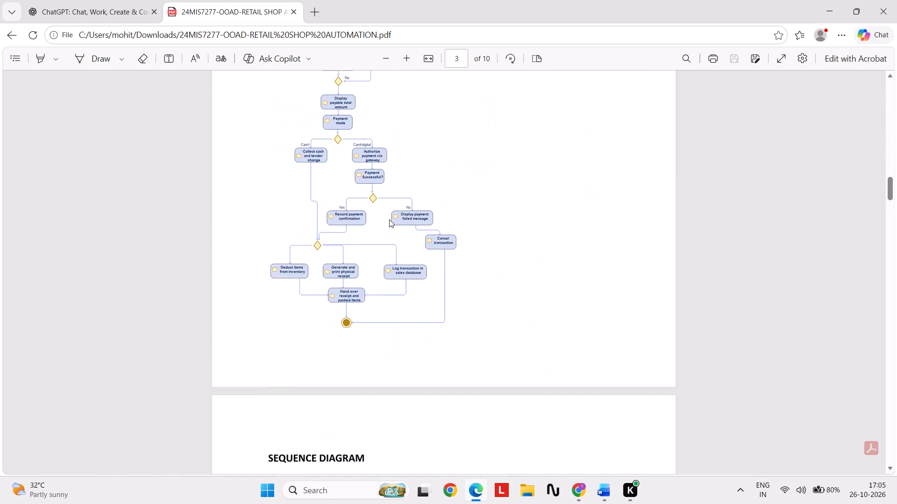
scroll(389, 219, down, 13)
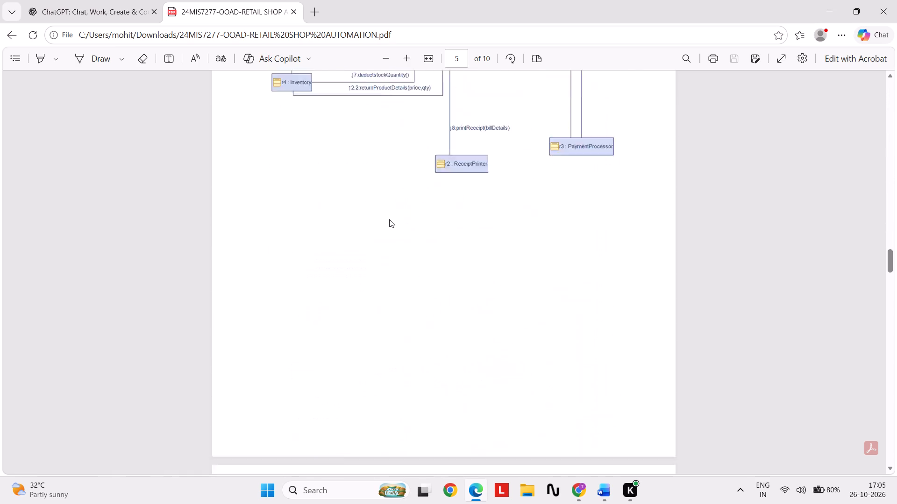
scroll(389, 219, down, 5)
scroll(389, 219, up, 7)
scroll(389, 219, down, 1)
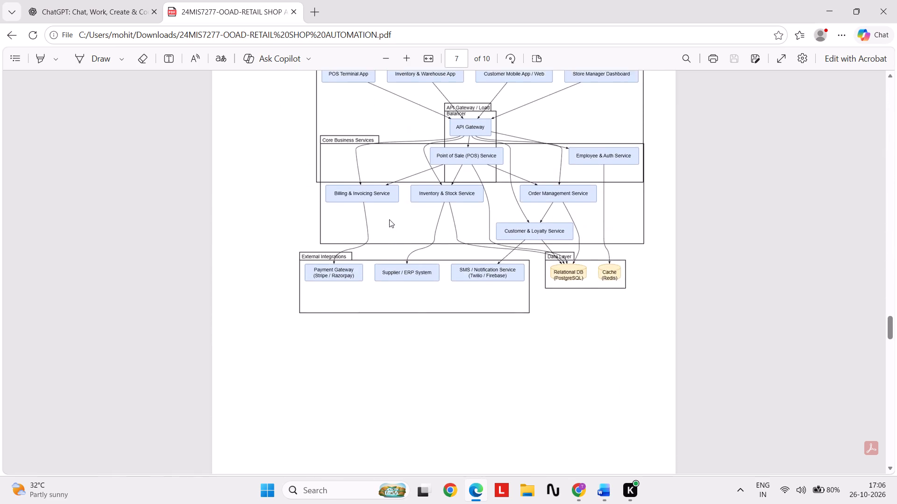
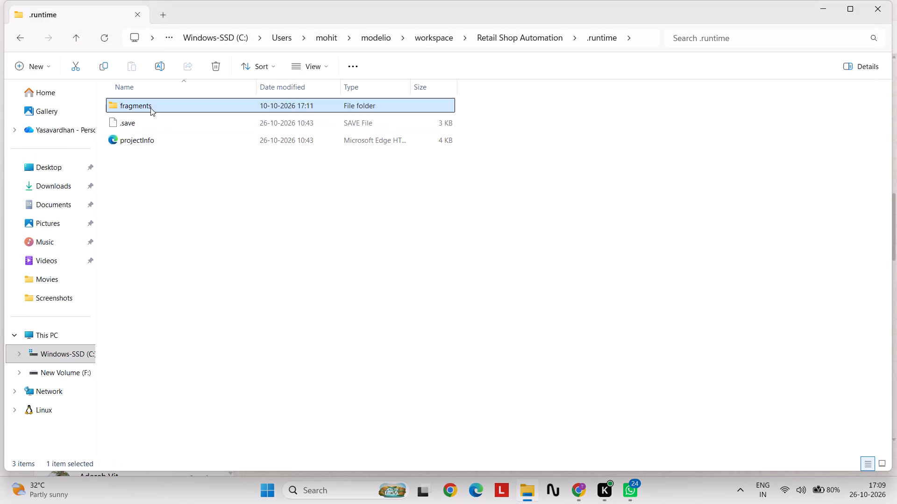
double_click(157, 125)
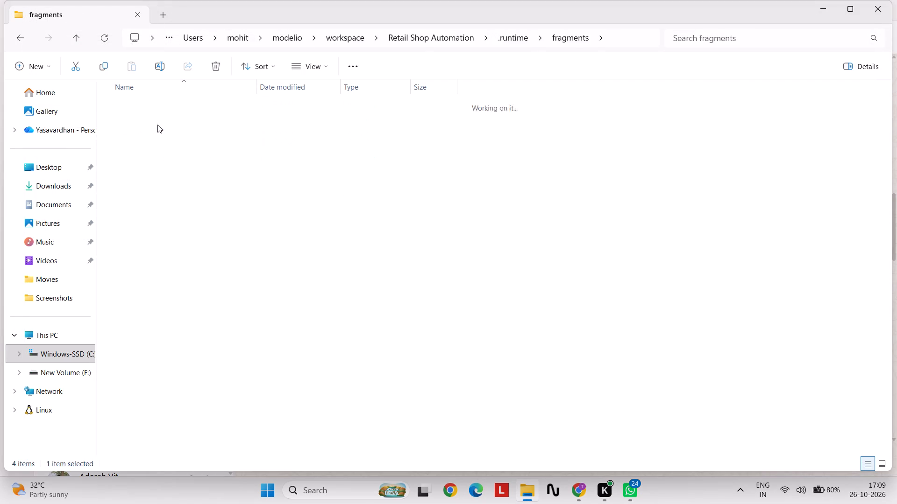
click(20, 38)
click(20, 38)
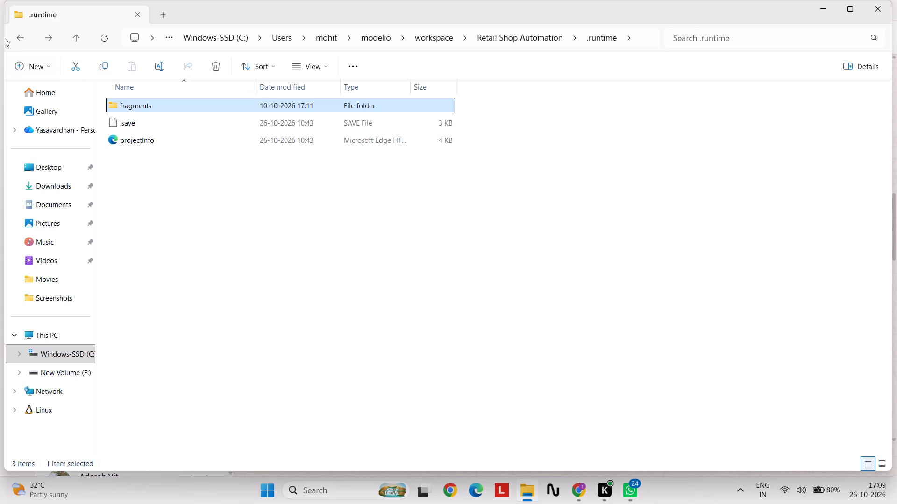
click(17, 40)
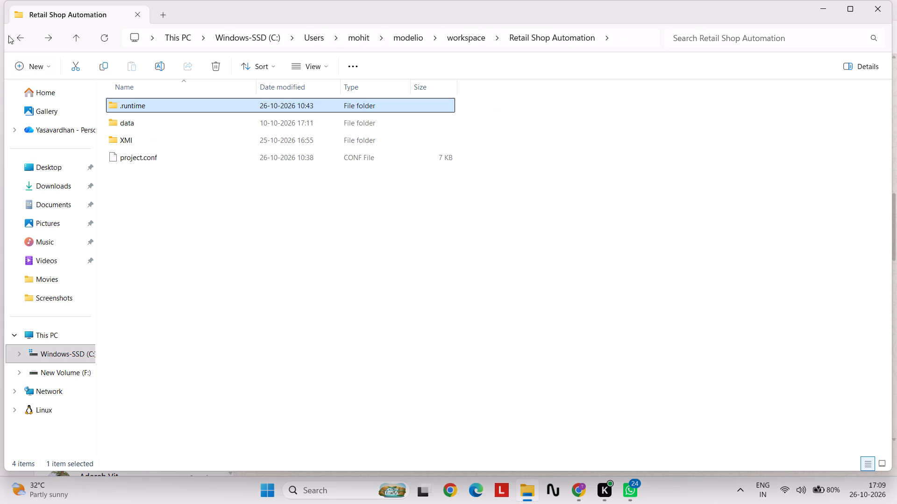
click(15, 36)
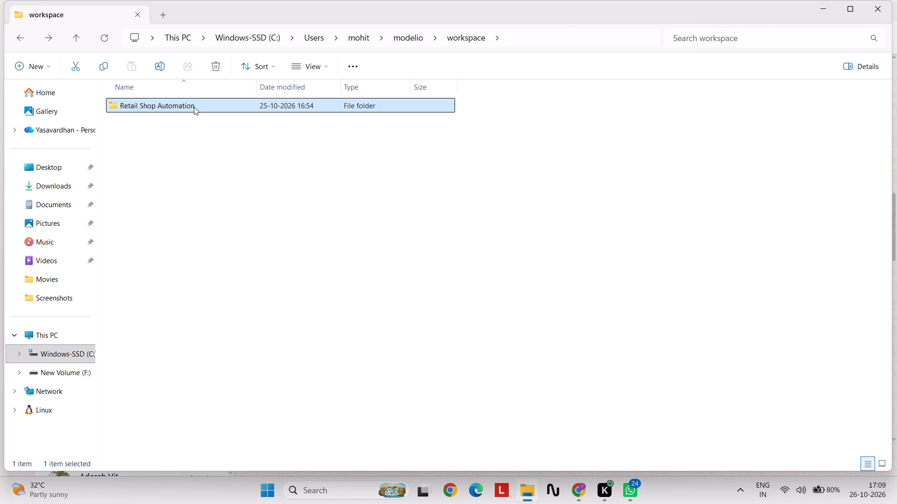
Read the retail shop automation text document in the project's XMI folder, close it, and return to the project folder.
double_click(198, 107)
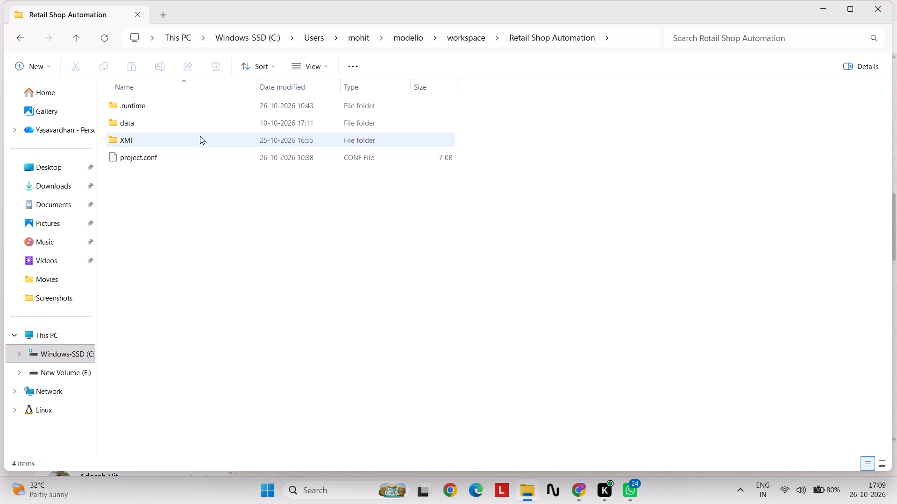
double_click(200, 136)
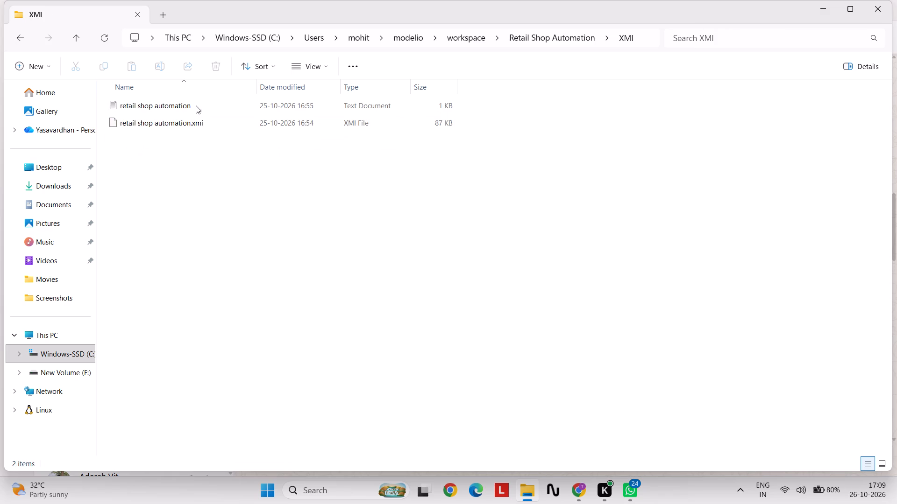
double_click(195, 104)
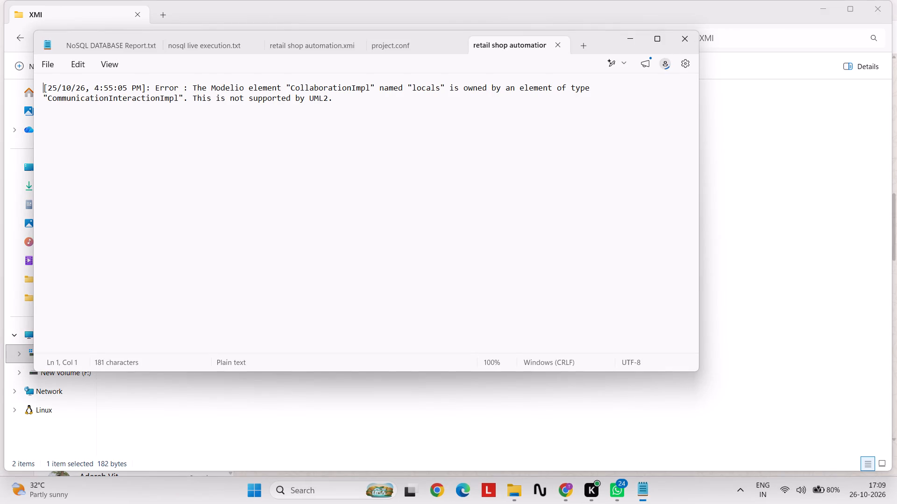
click(676, 35)
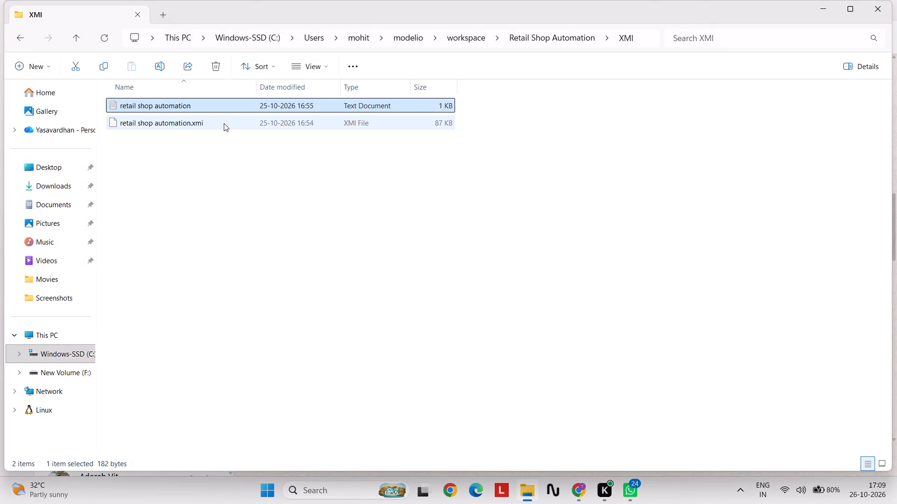
click(22, 31)
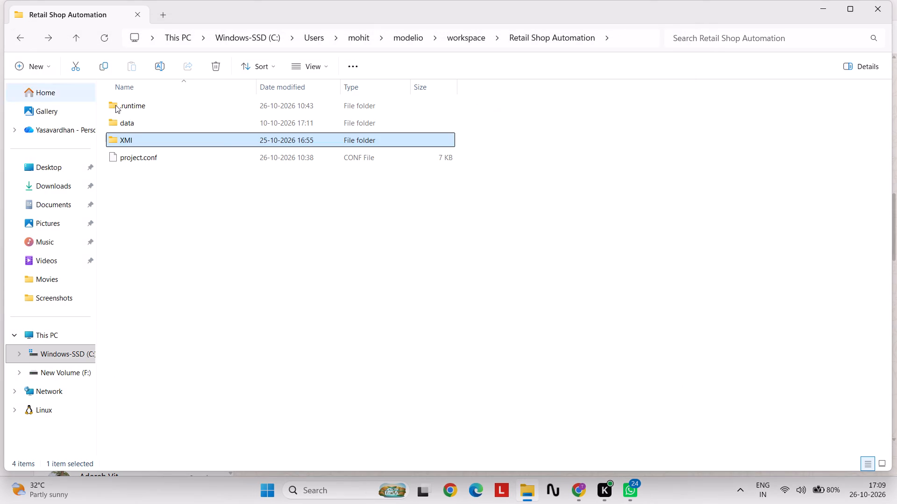
Inspect the localmodel files in the project's data folder, try to open localmodel.dbf.0, and return to the workspace folder.
double_click(218, 127)
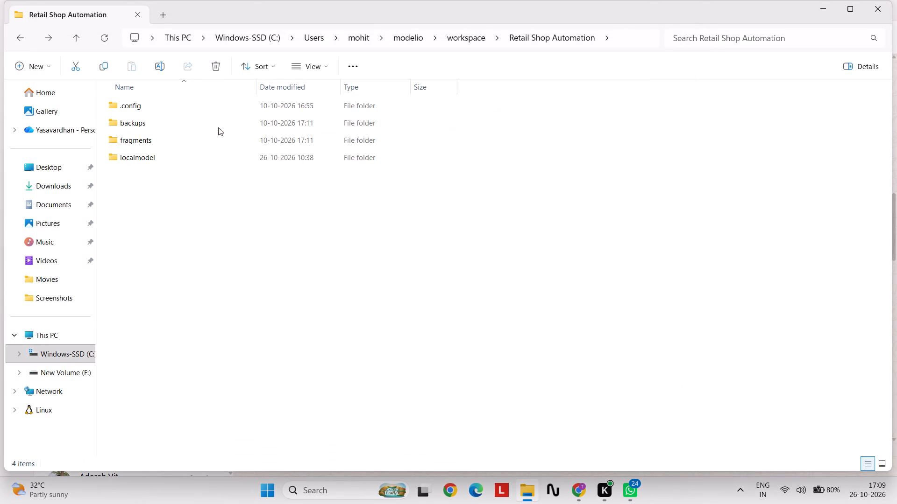
double_click(214, 155)
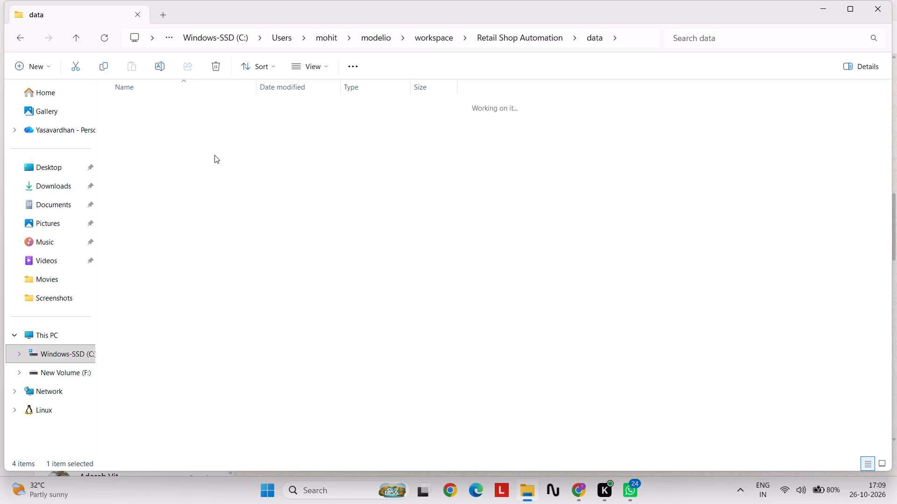
double_click(206, 122)
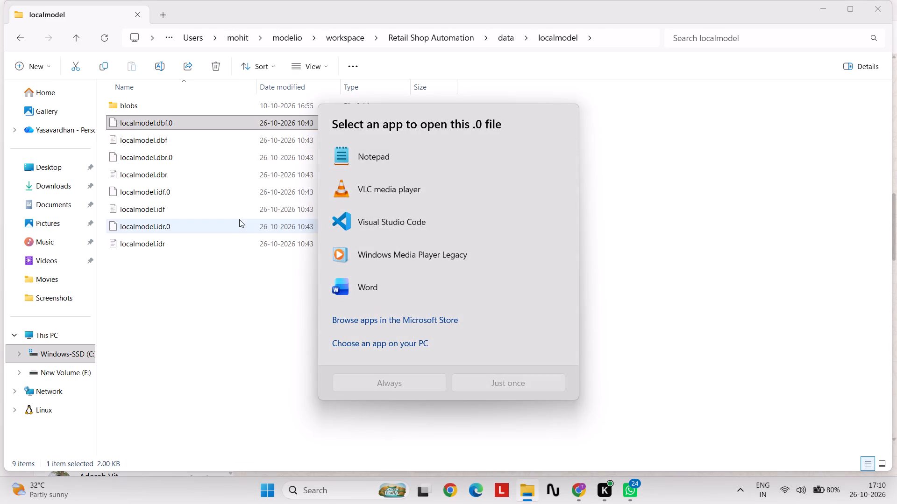
click(235, 345)
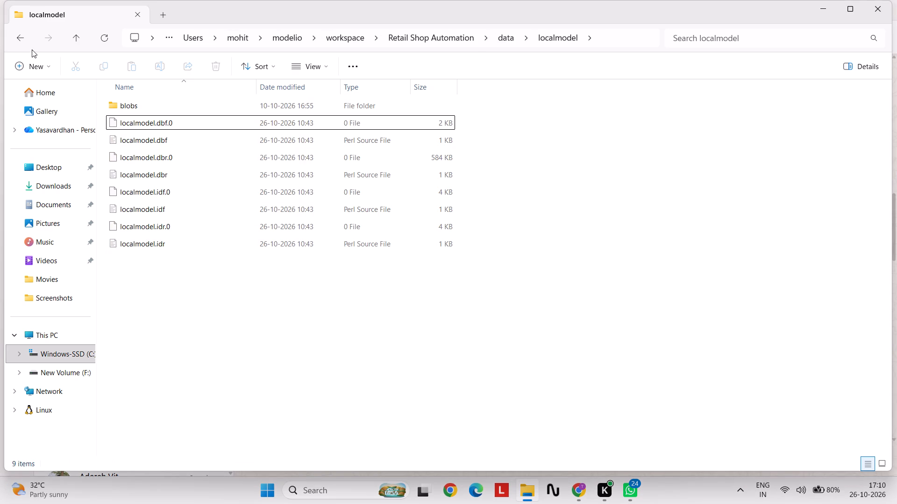
click(22, 31)
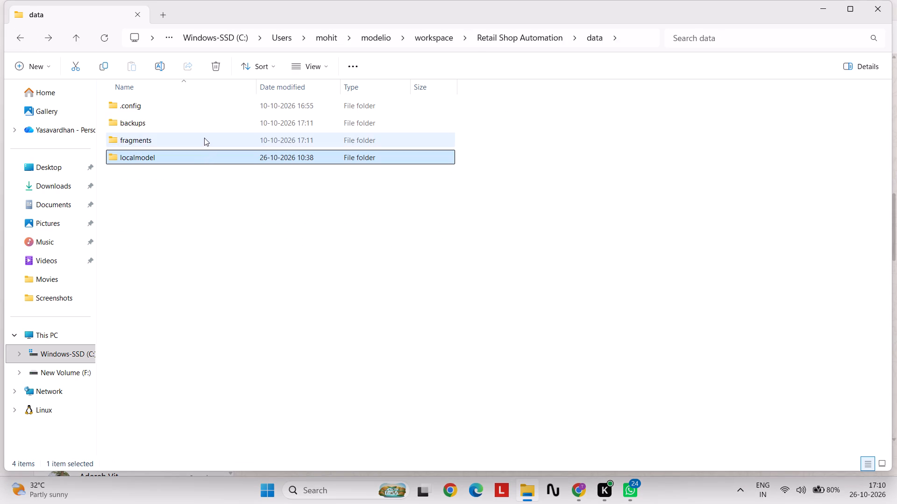
click(204, 138)
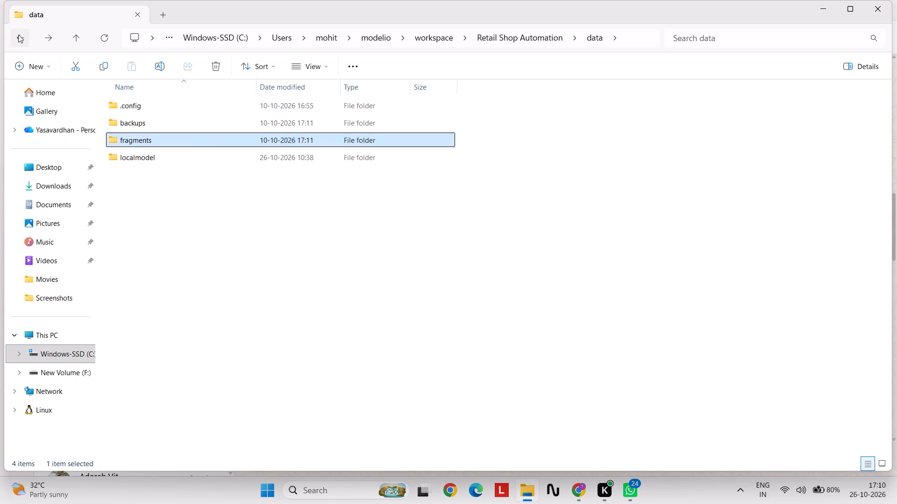
click(18, 35)
click(18, 35)
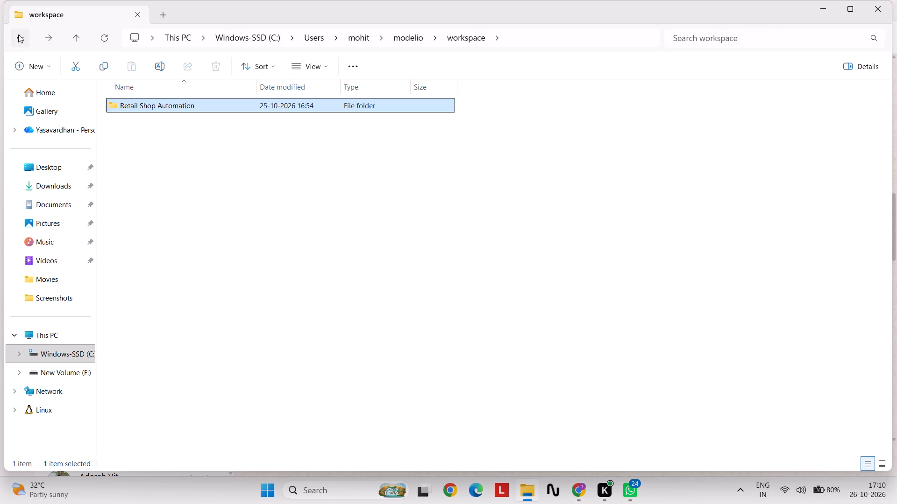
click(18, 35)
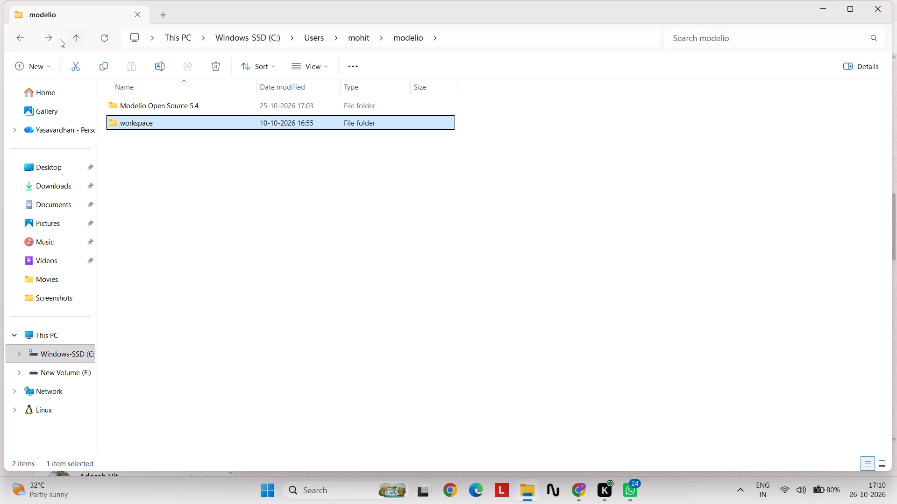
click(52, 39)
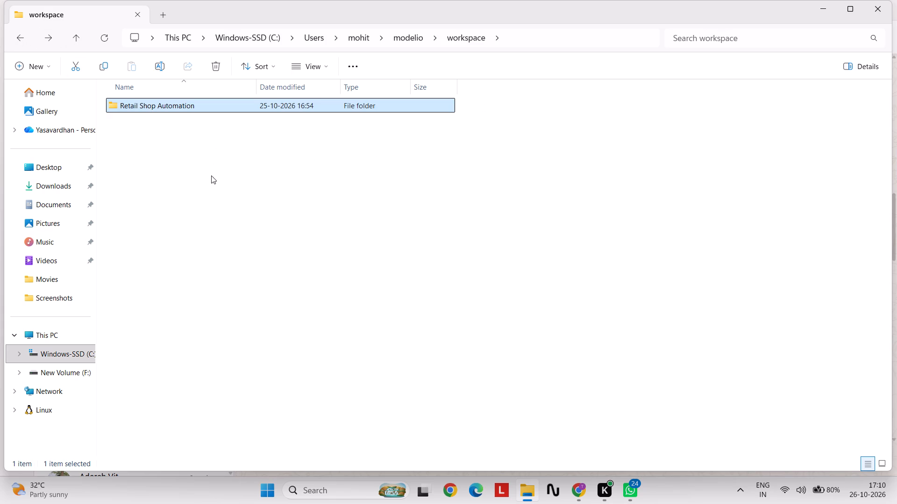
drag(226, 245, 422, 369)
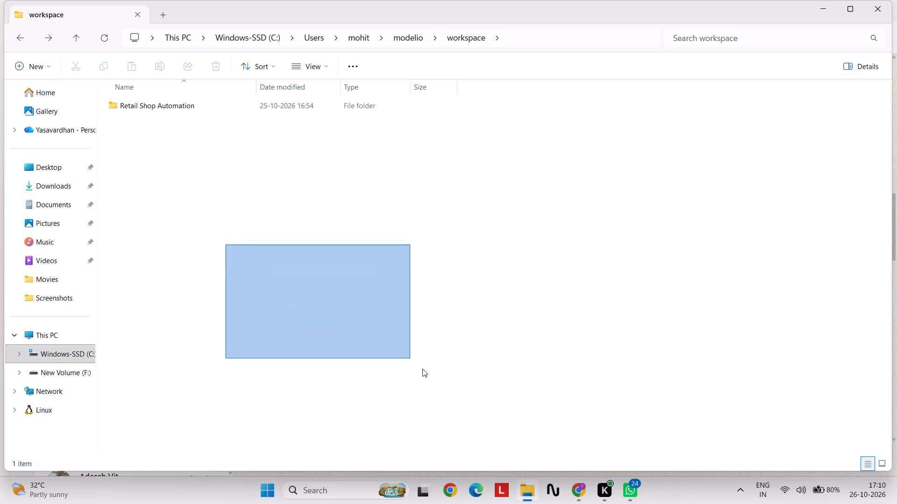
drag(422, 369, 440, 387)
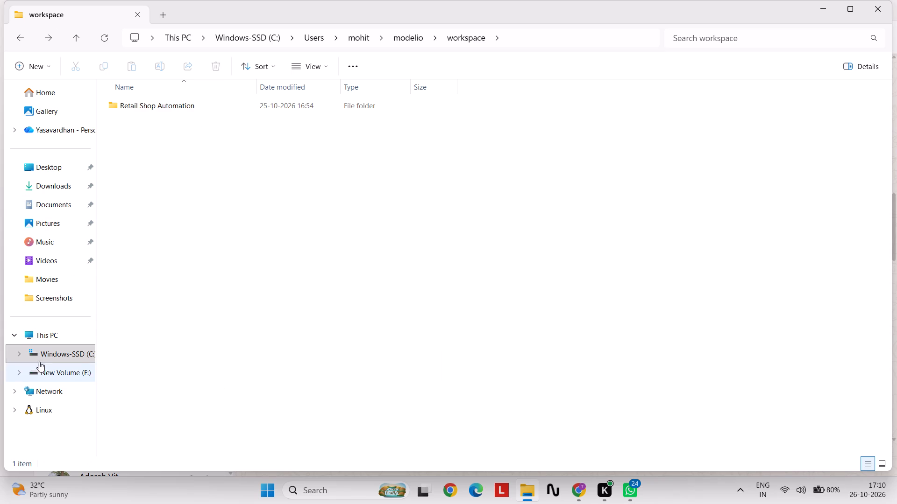
Go to the root of the Windows-SSD (C:) drive and bring up the options for creating a new item there.
click(47, 347)
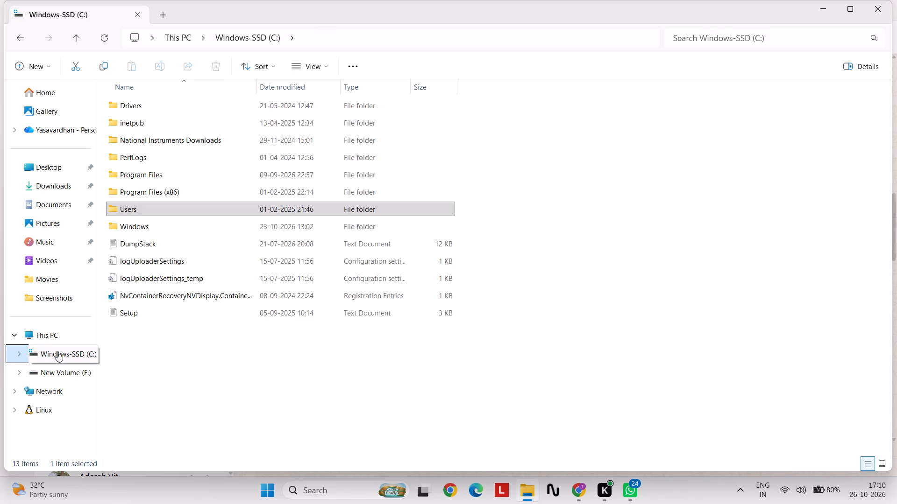
click(39, 354)
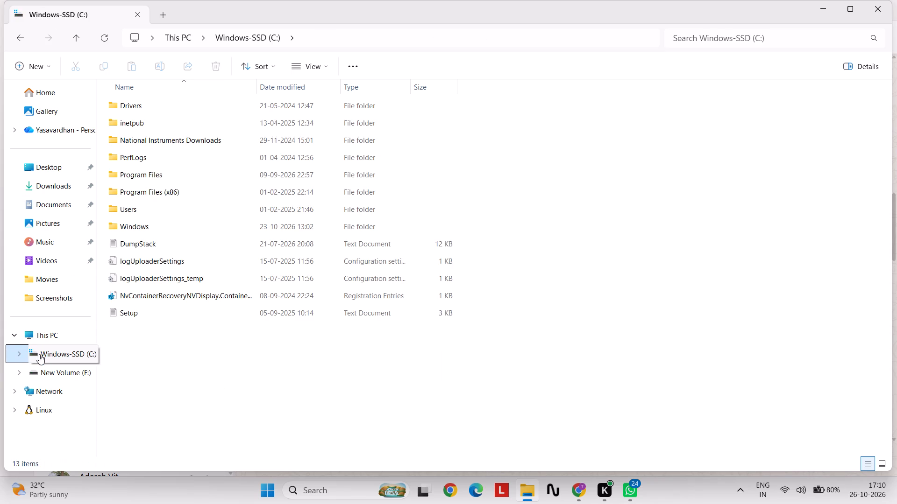
click(20, 61)
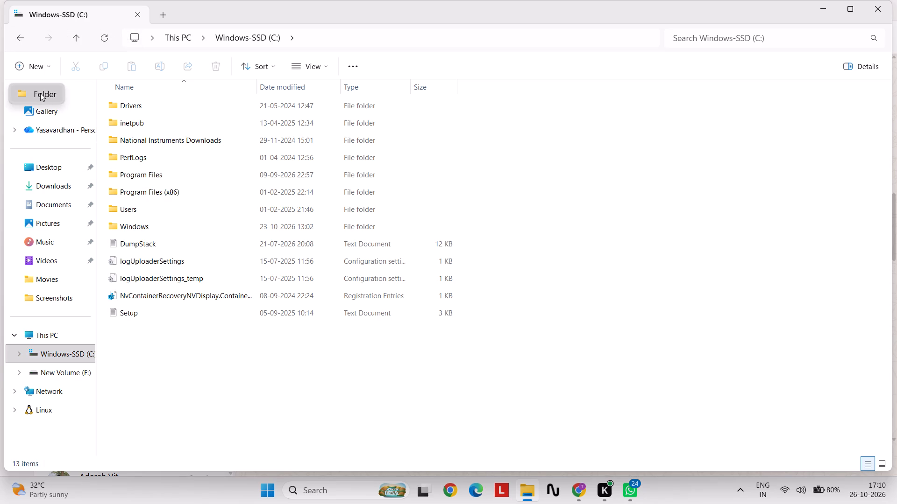
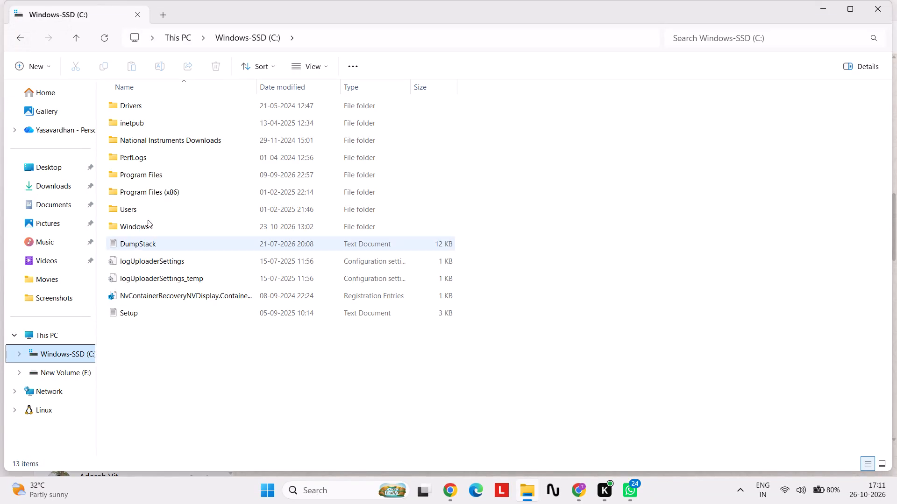
double_click(155, 204)
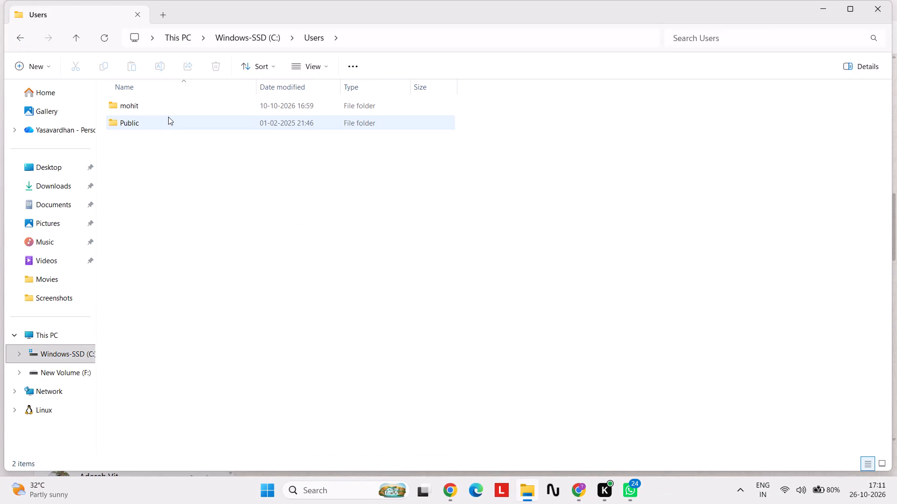
double_click(160, 105)
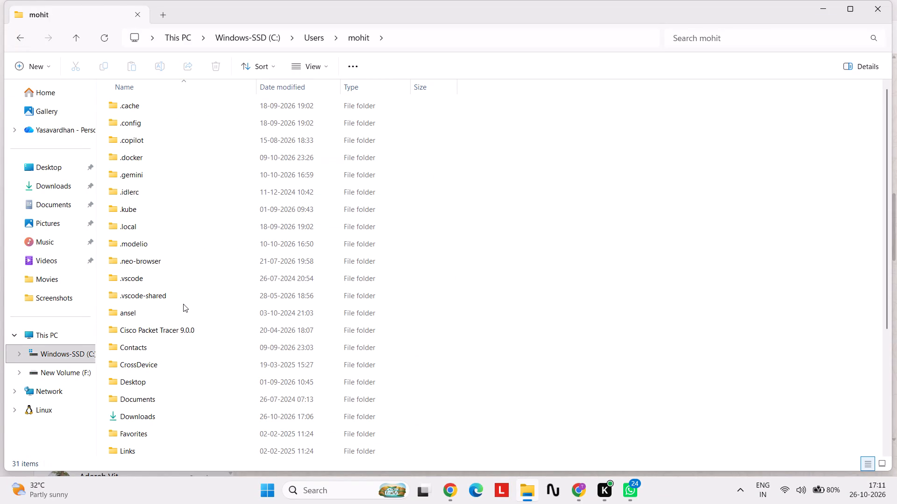
scroll(204, 394, down, 10)
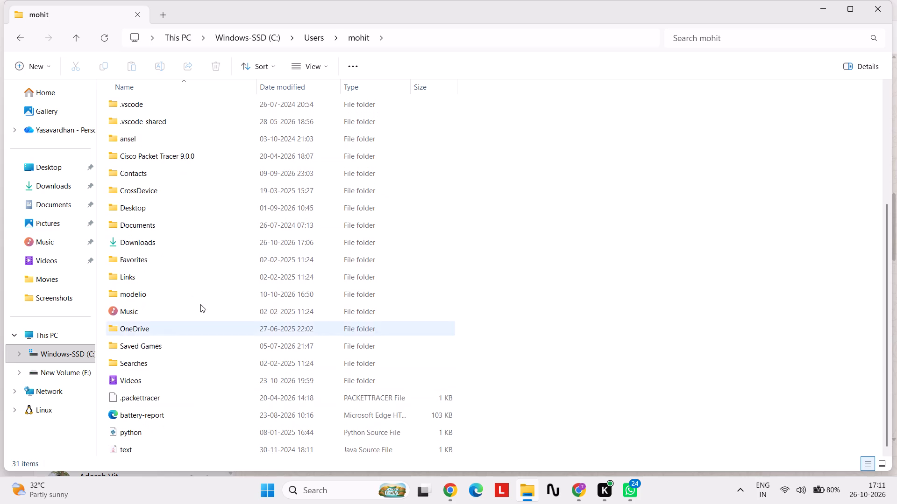
double_click(161, 297)
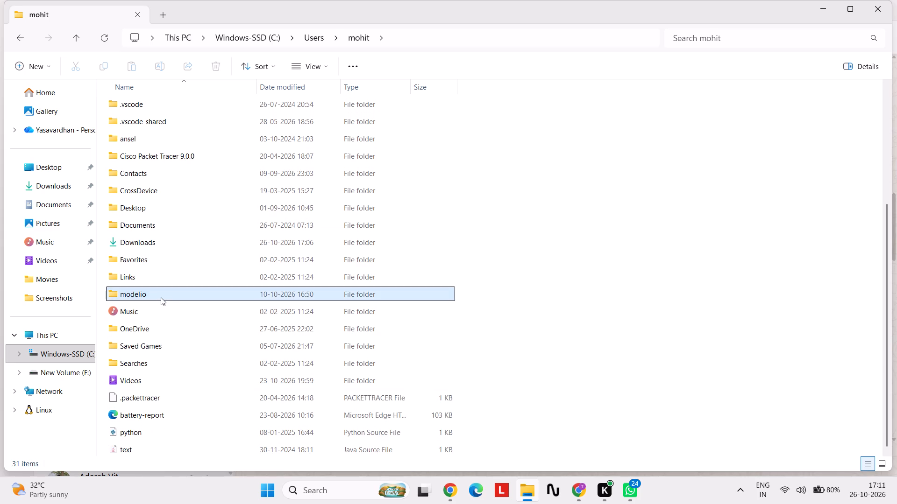
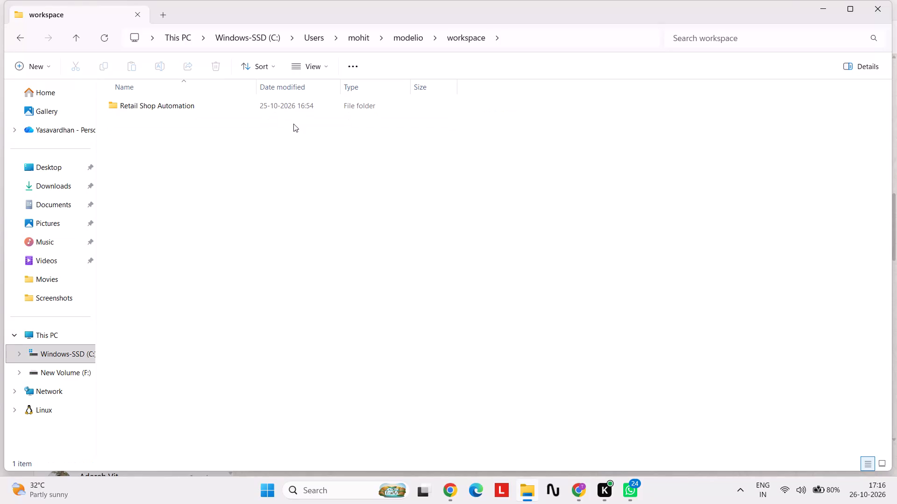
Open retail shop automation.xmi from the XMI folder of the Retail Shop Automation project in Notepad.
double_click(267, 105)
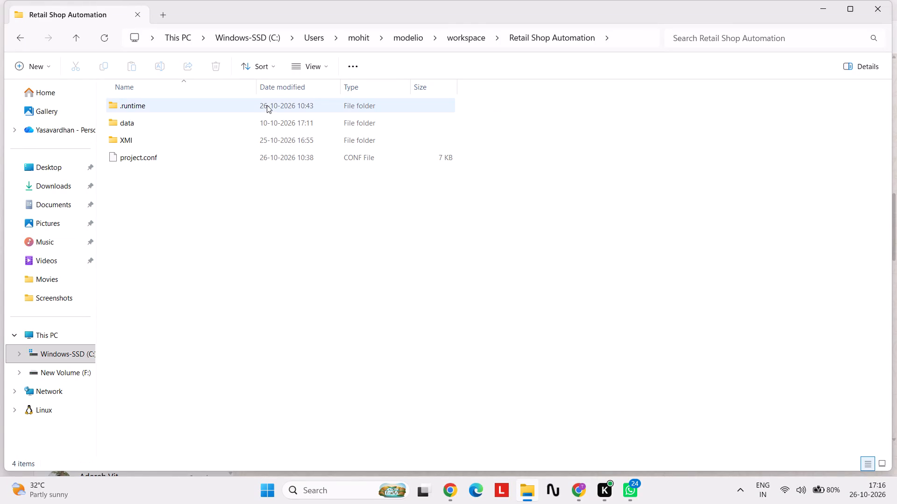
double_click(267, 135)
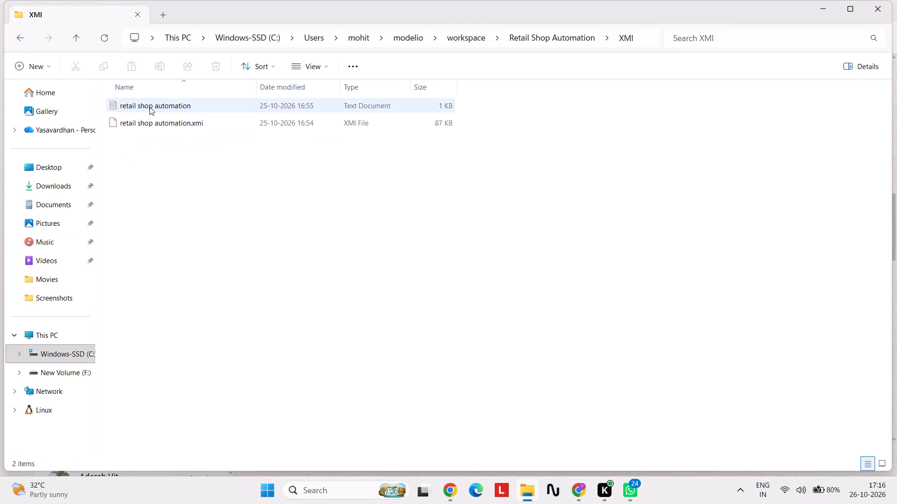
double_click(161, 123)
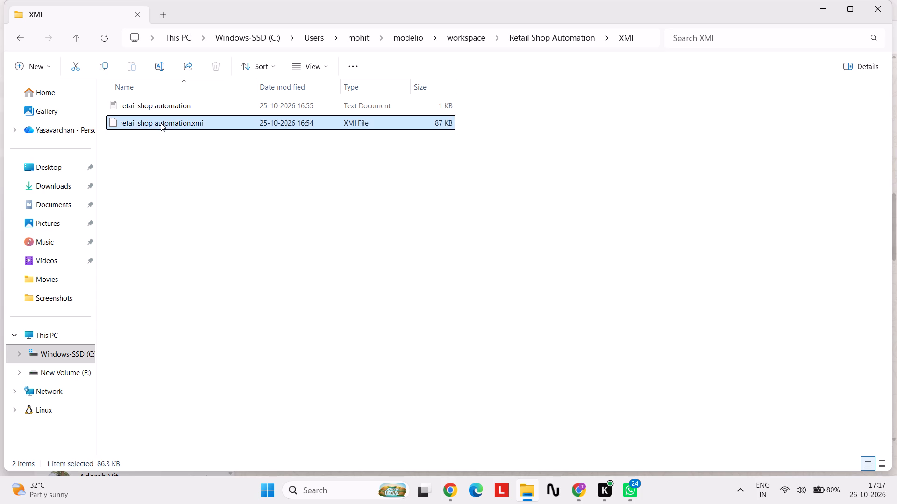
click(381, 147)
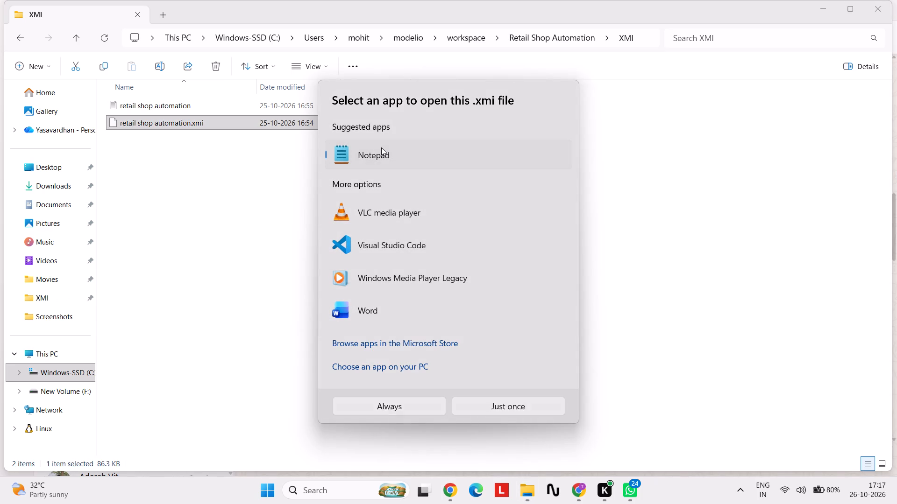
double_click(381, 147)
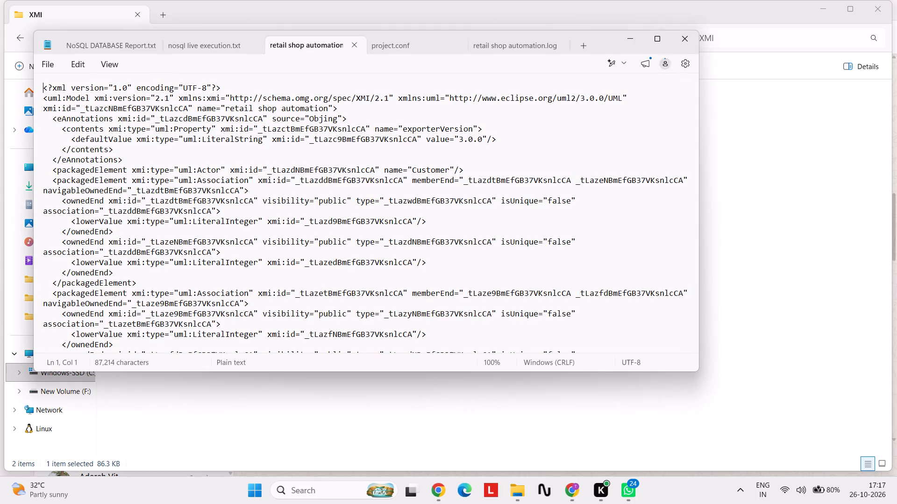
Look through the UML model content of retail shop automation.xmi from start to end, and close Notepad.
scroll(381, 147, down, 14)
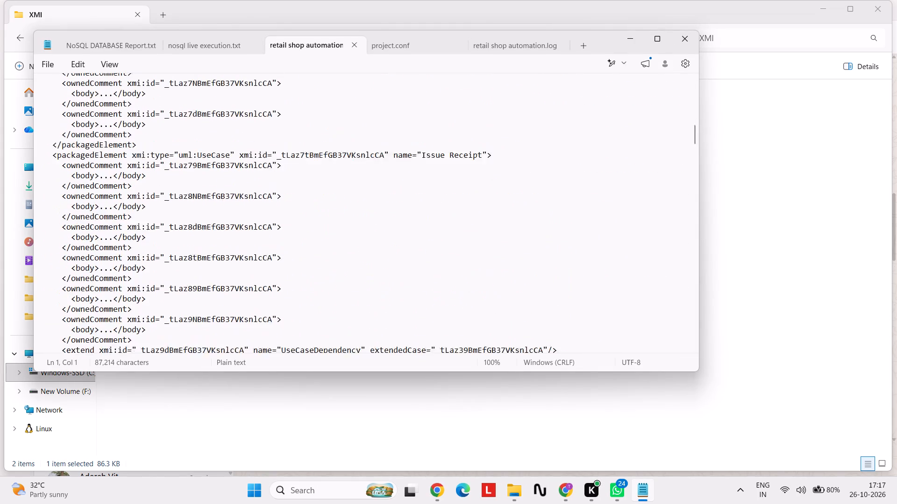
scroll(381, 147, down, 17)
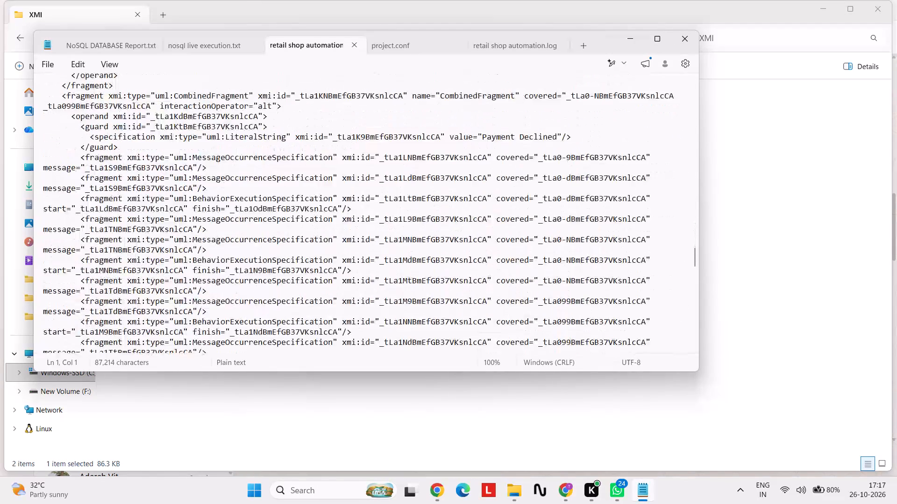
scroll(381, 147, down, 20)
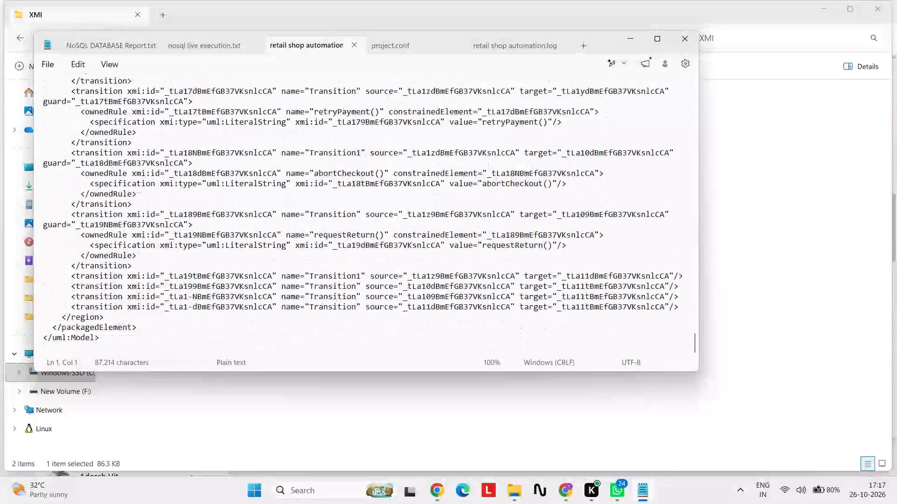
scroll(381, 147, down, 7)
scroll(381, 147, up, 20)
scroll(381, 147, up, 9)
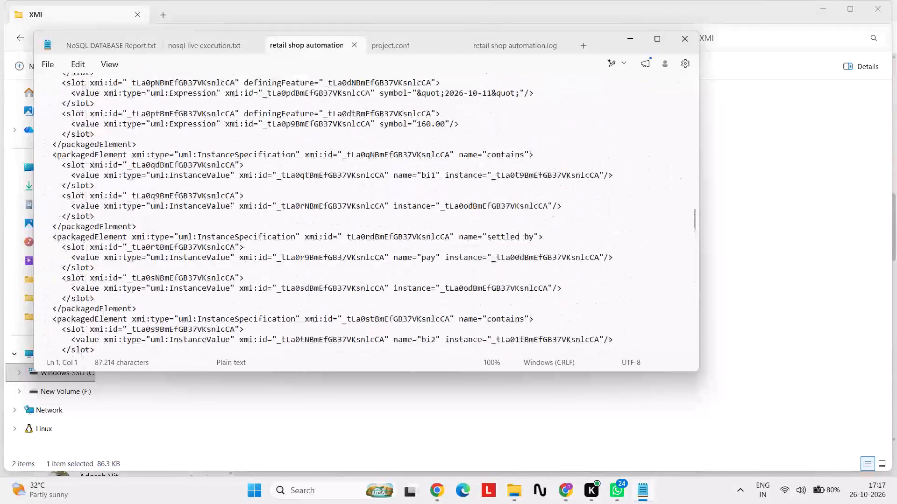
scroll(381, 147, up, 13)
scroll(381, 147, up, 8)
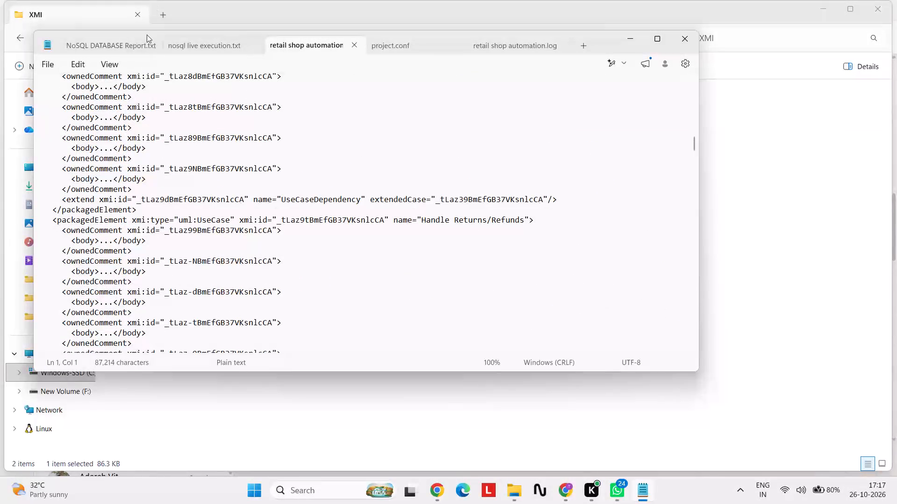
click(118, 67)
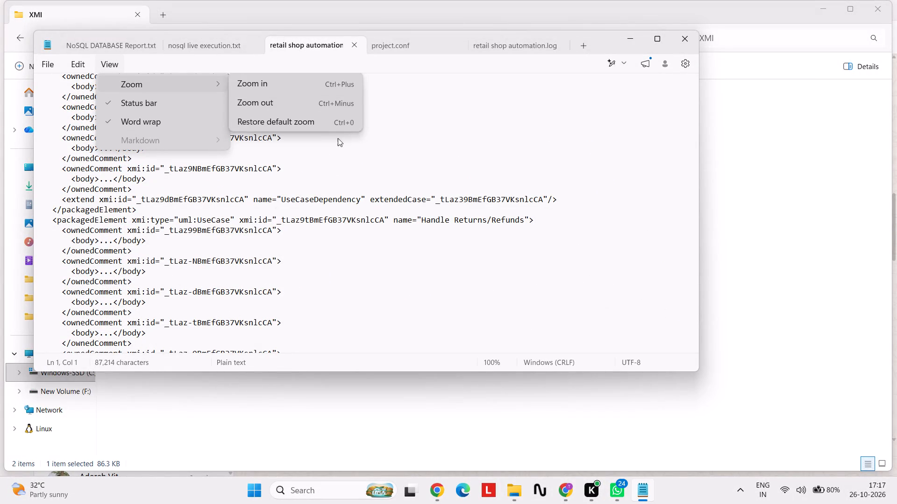
click(685, 36)
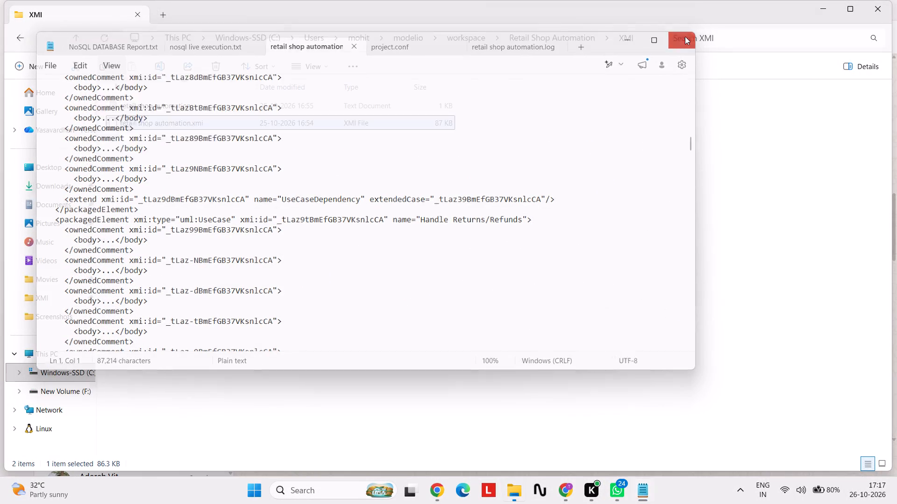
Go back from the XMI folder to the Retail Shop Automation project folder.
drag(291, 284, 556, 416)
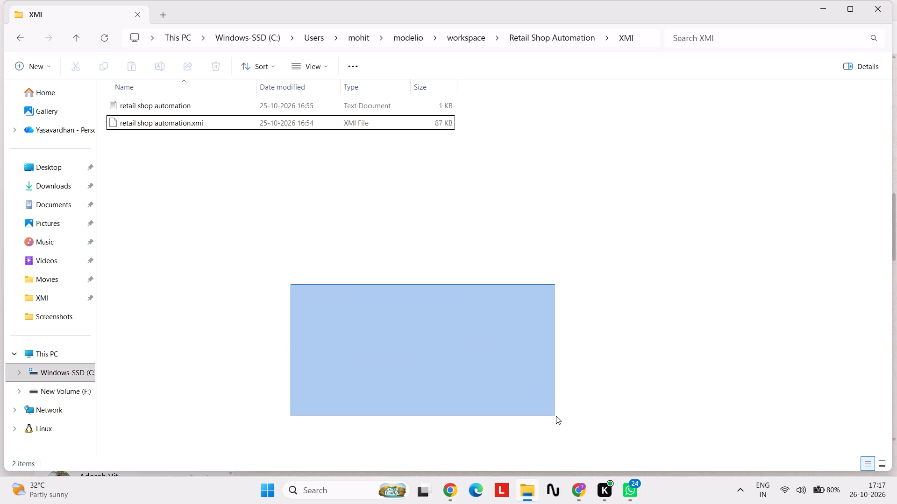
click(18, 41)
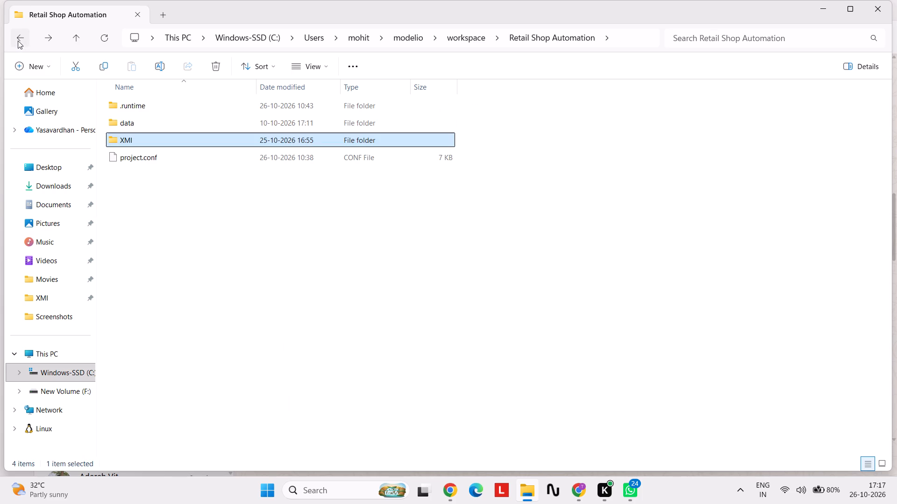
click(323, 480)
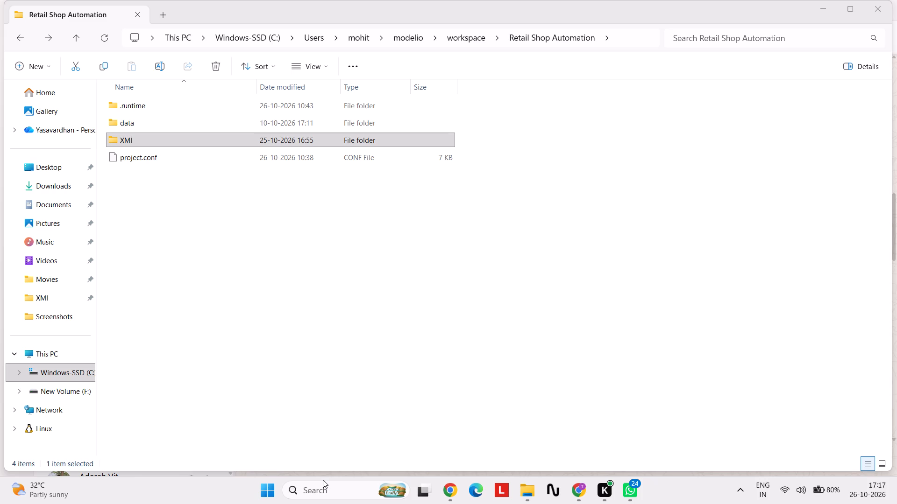
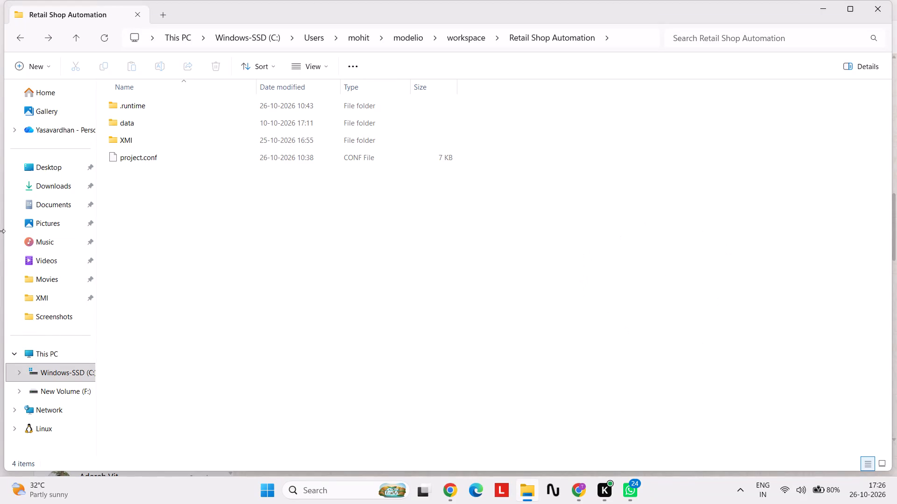
Compress the Retail Shop Automation folder in the Modelio workspace folder to a ZIP file.
click(15, 44)
right_click(177, 102)
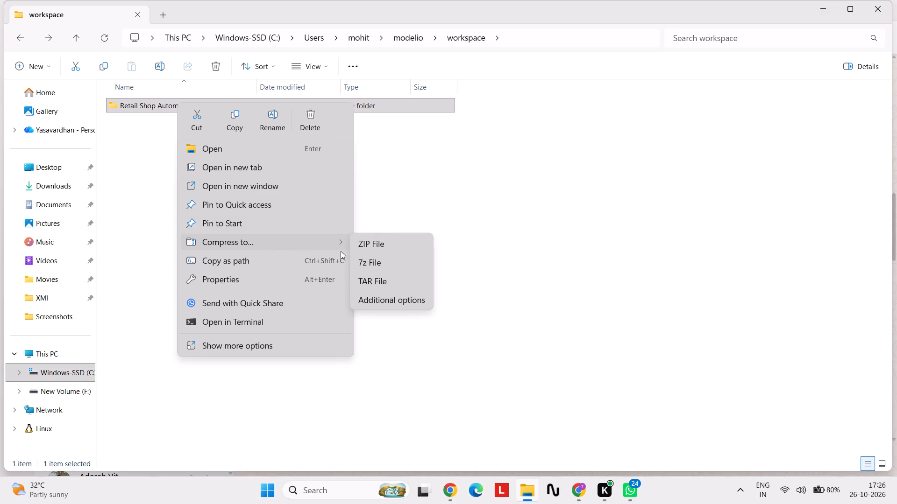
click(387, 247)
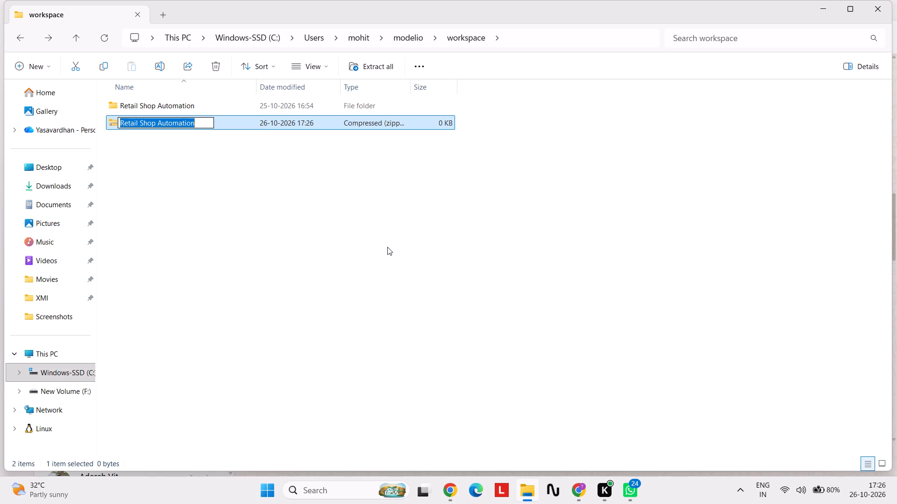
Name the new ZIP file with the student registration number followed by "-OOAD-RETAIL SHOP AUTOMATION".
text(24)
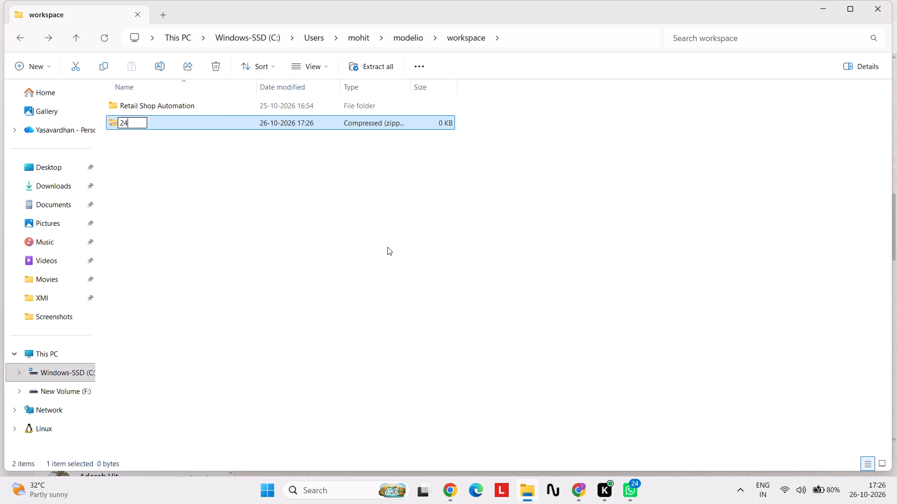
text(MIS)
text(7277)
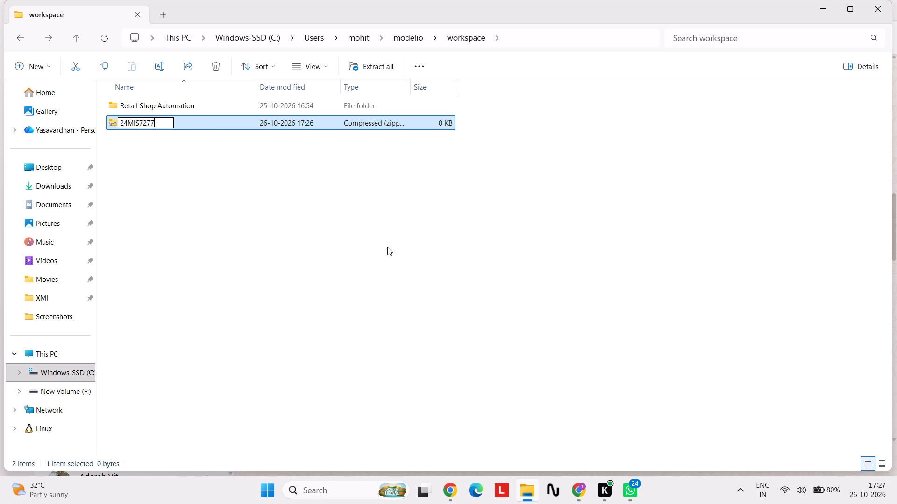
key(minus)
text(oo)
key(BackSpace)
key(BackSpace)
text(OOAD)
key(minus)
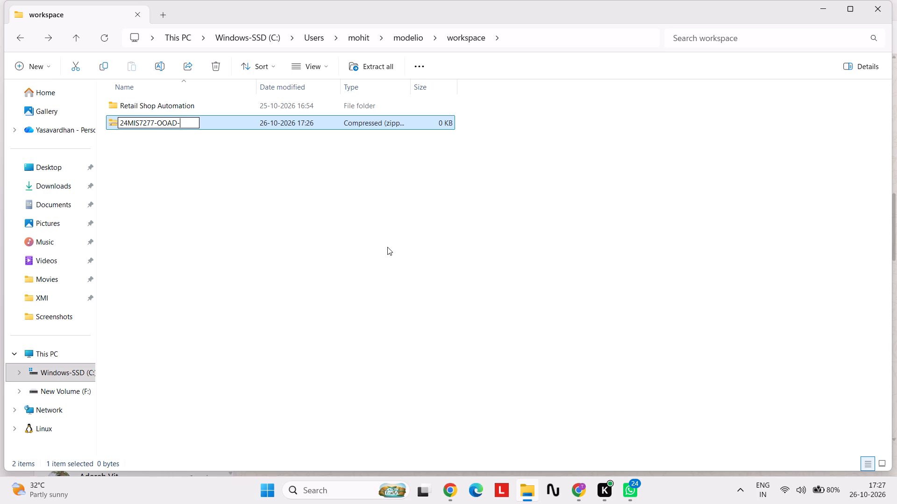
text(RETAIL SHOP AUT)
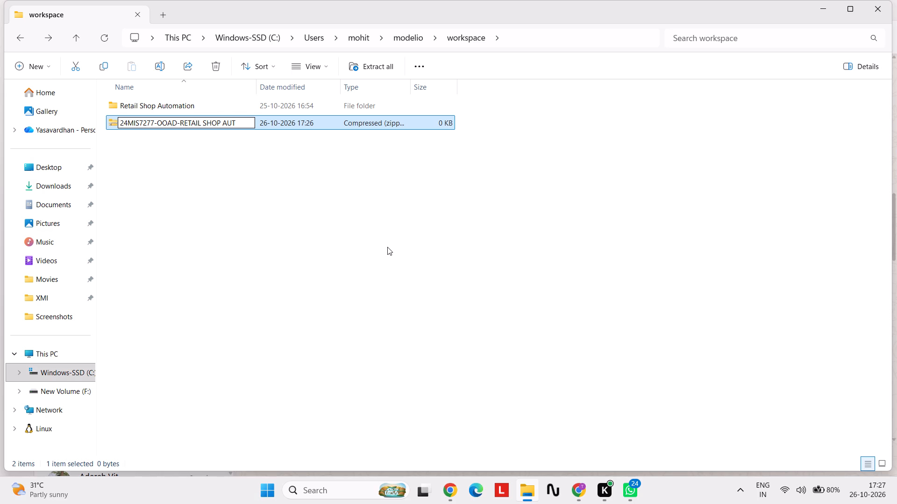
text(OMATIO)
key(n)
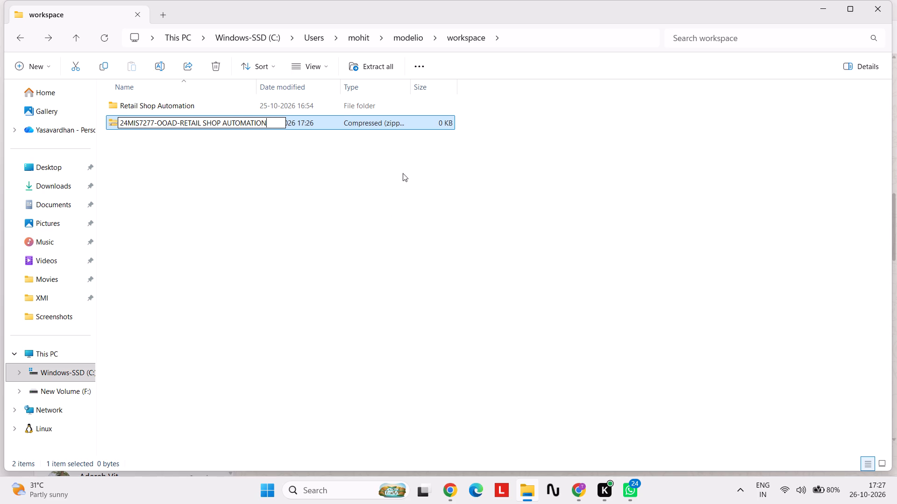
double_click(435, 158)
click(401, 117)
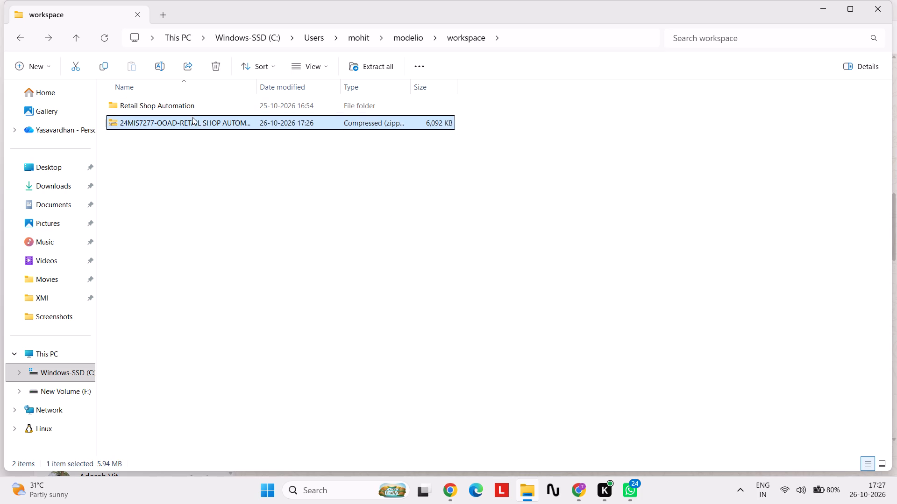
Move the renamed Retail Shop Automation ZIP from the workspace folder to Downloads, and open Downloads.
drag(202, 115, 199, 179)
drag(272, 119, 88, 177)
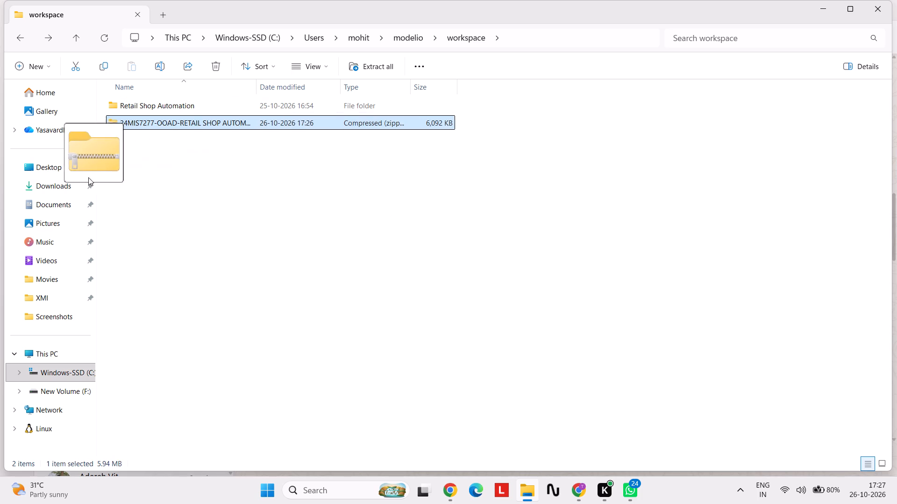
drag(88, 177, 78, 187)
click(78, 187)
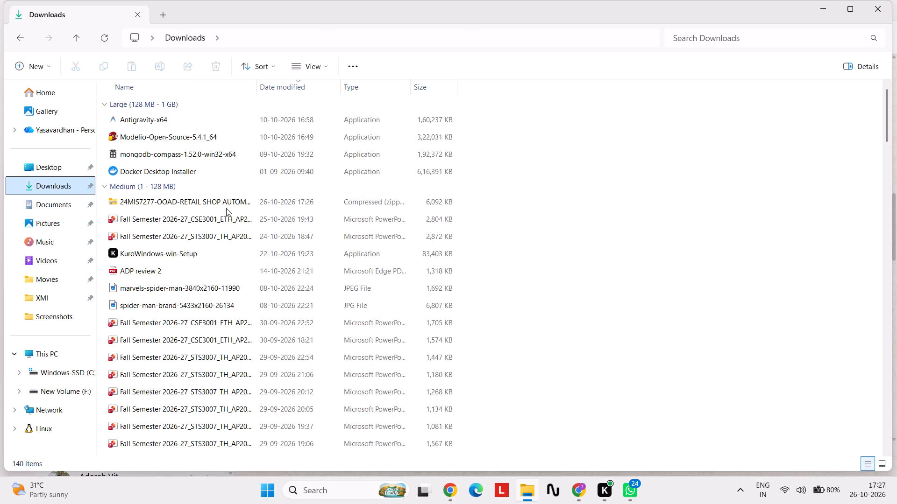
Start choosing another app on the PC to open the Retail Shop Automation ZIP, browsing to the Desktop folder.
click(229, 207)
right_click(229, 207)
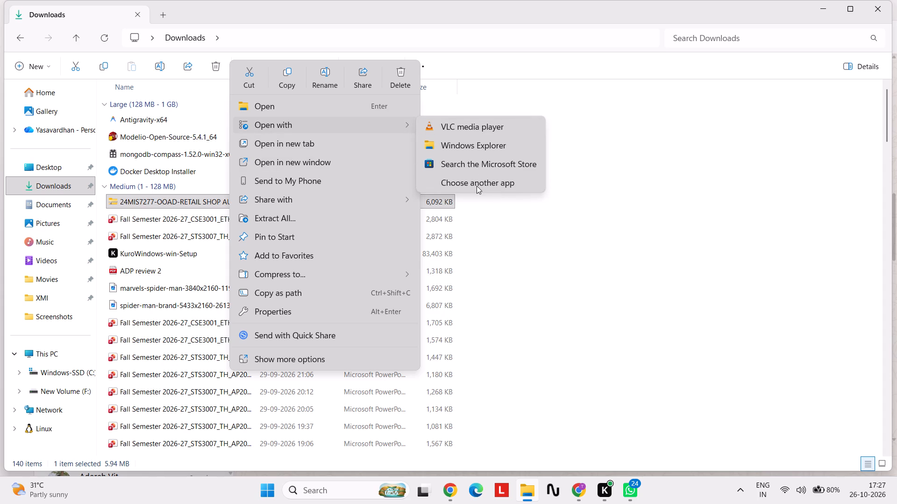
click(477, 186)
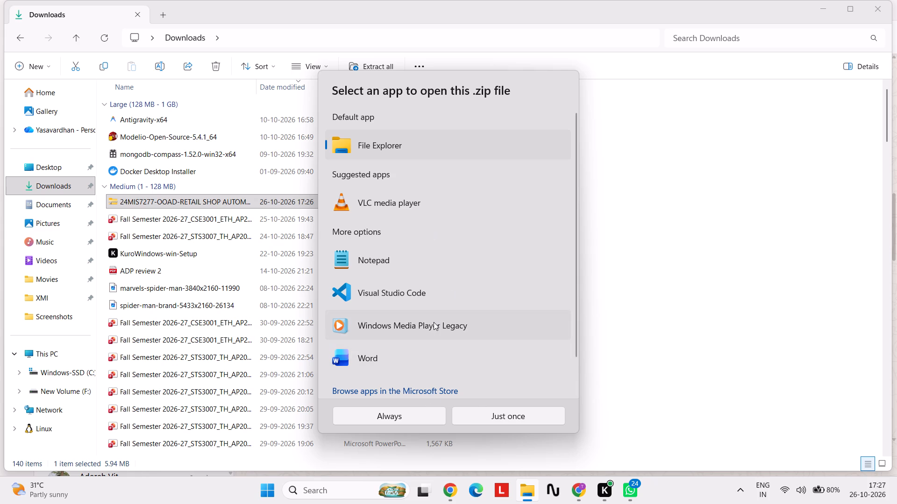
scroll(434, 322, down, 3)
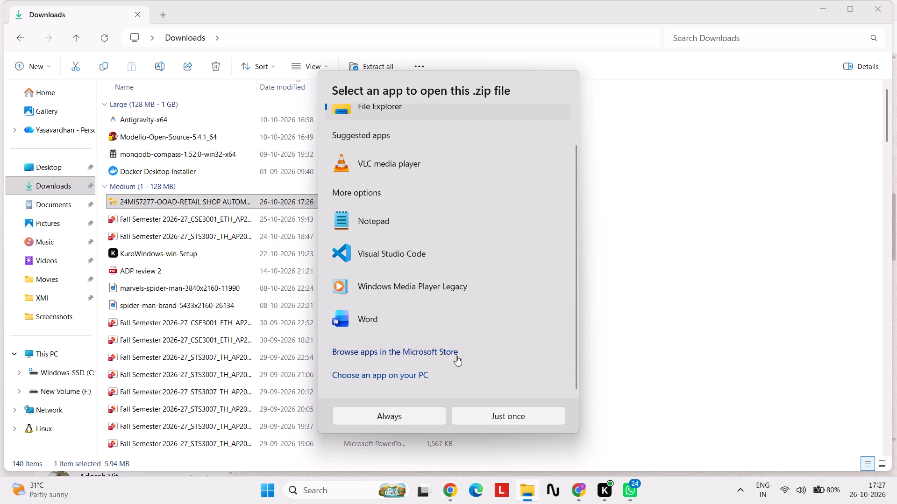
click(413, 374)
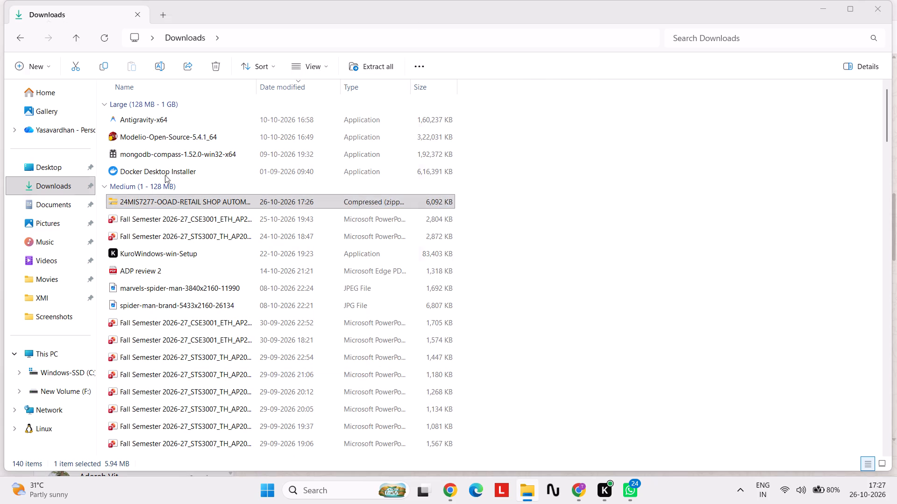
scroll(57, 85, up, 5)
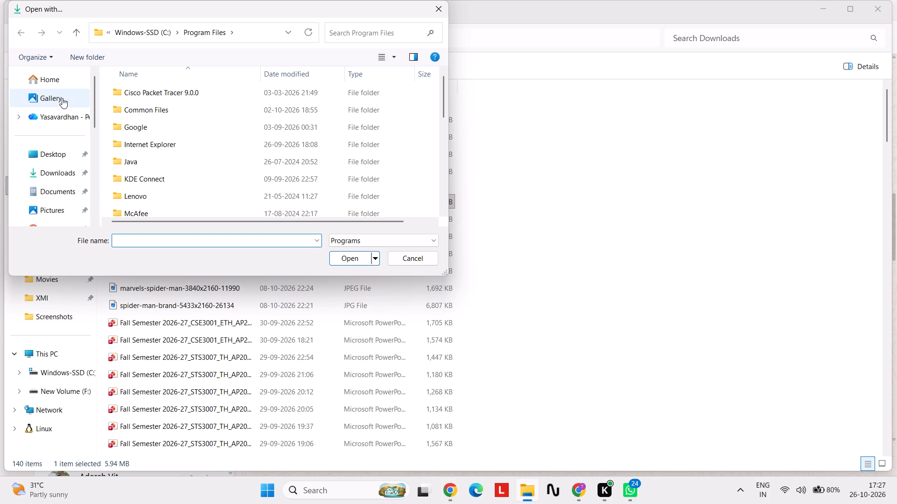
click(55, 157)
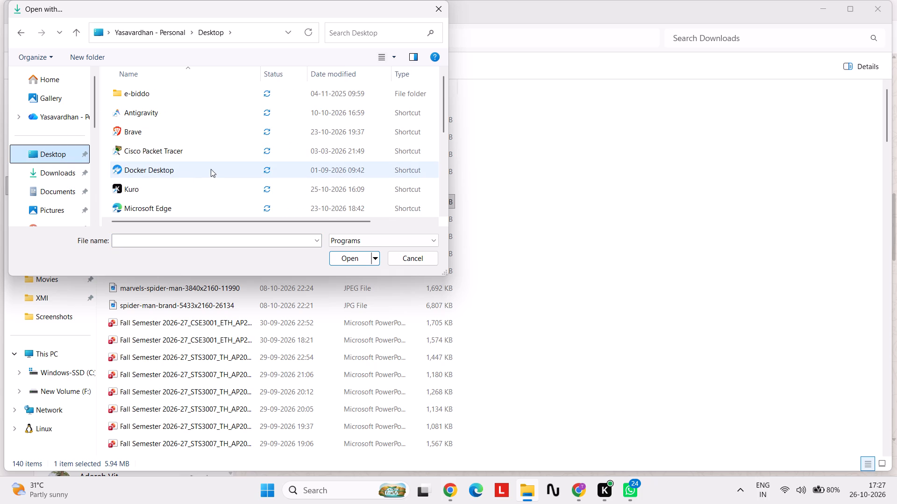
Look through the program shortcuts in the Desktop folder for the Modelio application.
scroll(211, 169, down, 2)
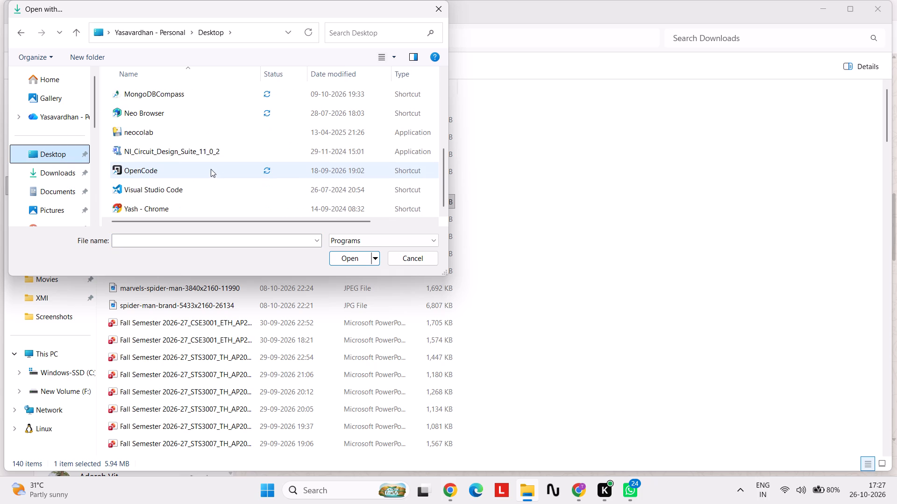
scroll(211, 169, down, 6)
scroll(211, 169, up, 3)
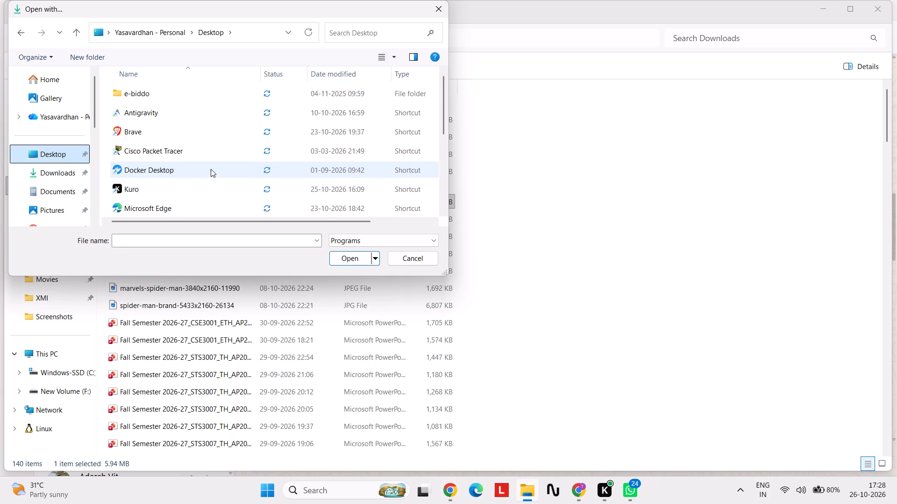
scroll(211, 169, down, 8)
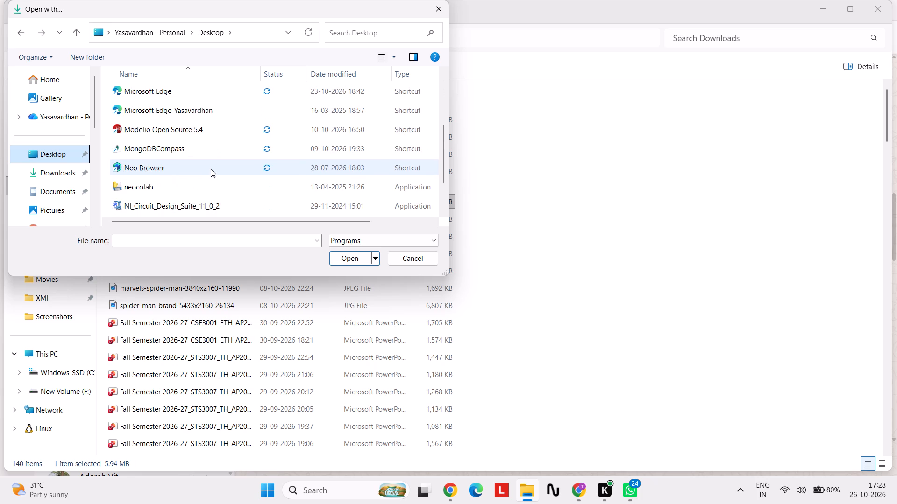
scroll(211, 169, down, 3)
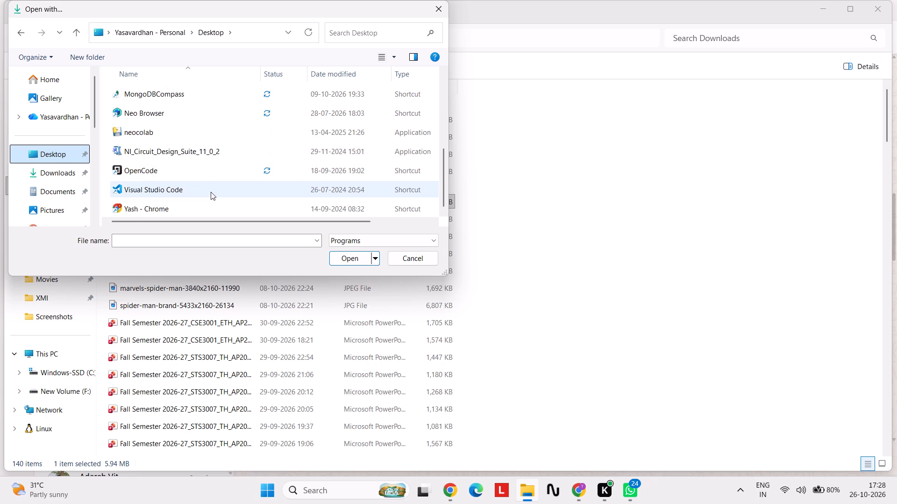
scroll(211, 192, down, 3)
scroll(211, 192, up, 1)
scroll(211, 192, down, 1)
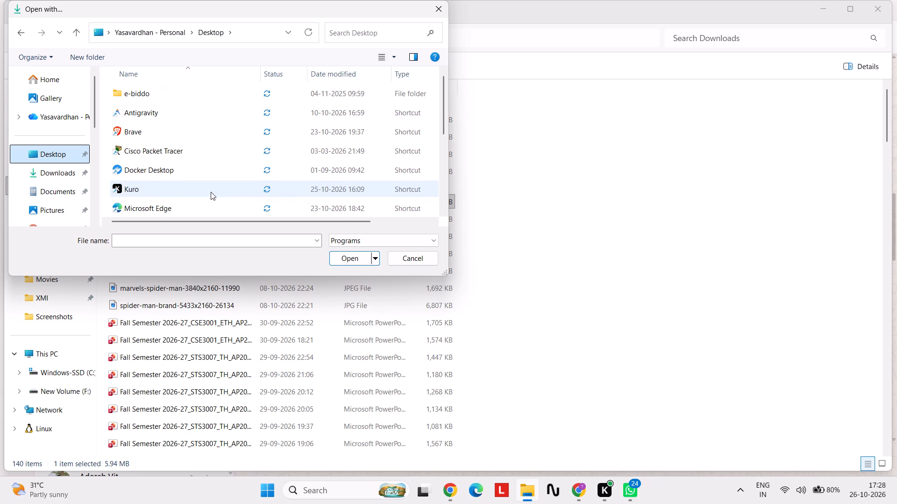
scroll(211, 192, down, 5)
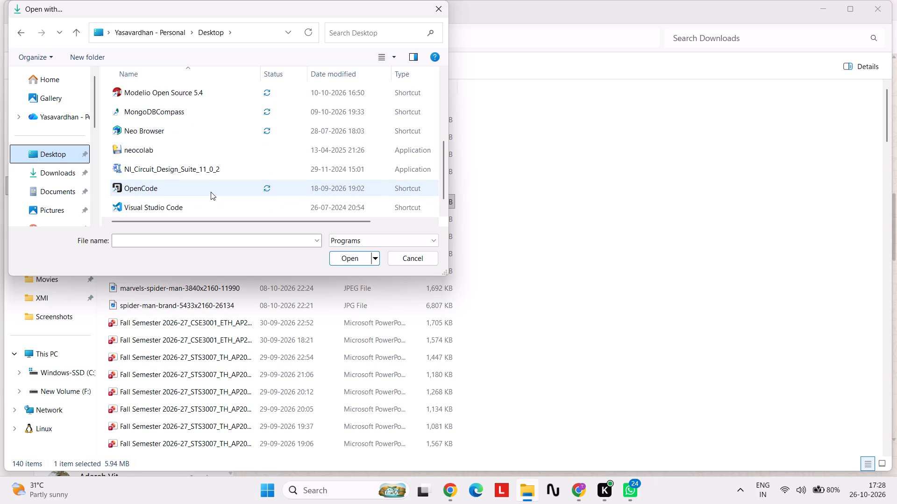
scroll(211, 192, down, 6)
scroll(211, 192, up, 7)
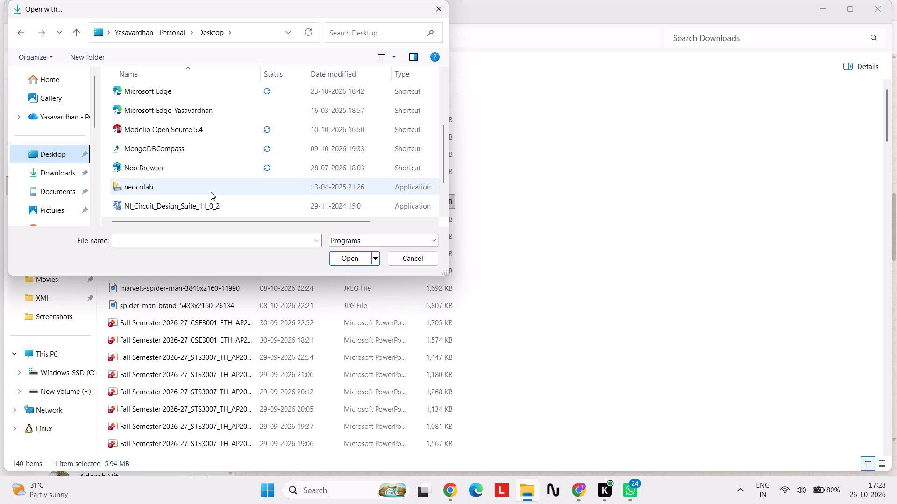
scroll(211, 192, up, 2)
scroll(211, 192, down, 1)
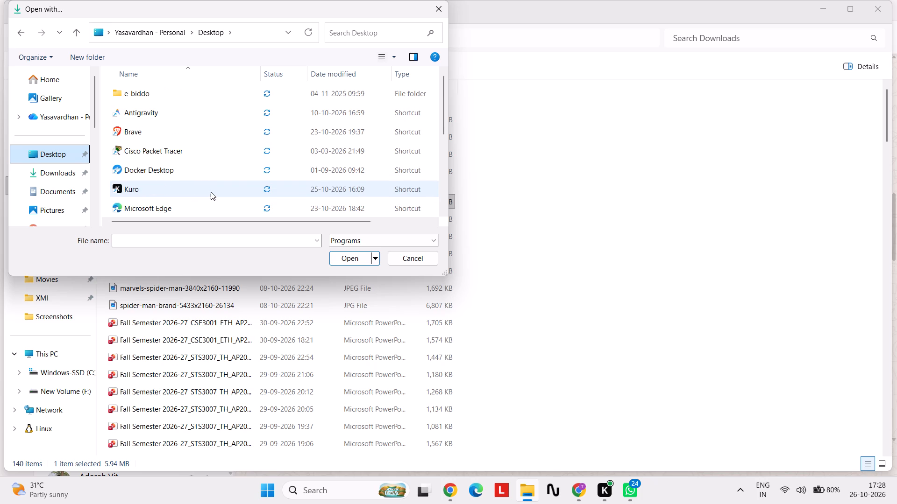
scroll(211, 192, down, 1)
Search the Desktop folder for "MO", choose Modelio Open Source 5.4, and open the ZIP with modelio.
click(340, 36)
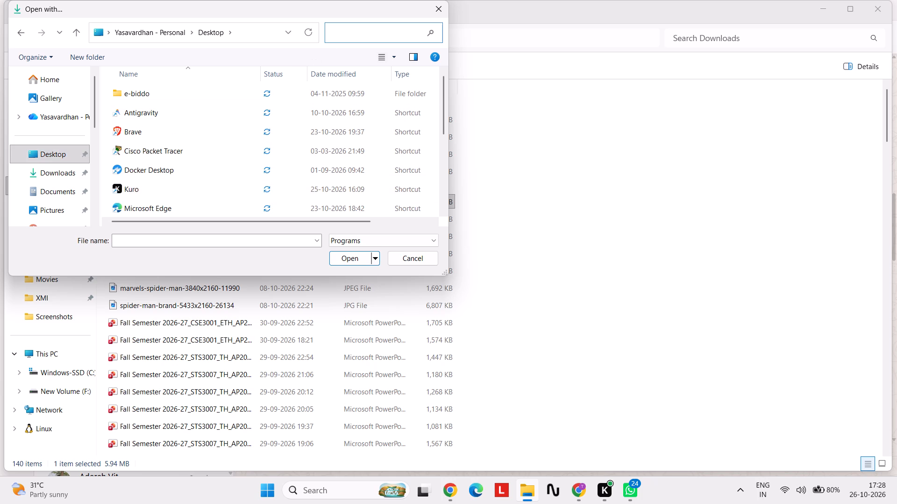
text(MO)
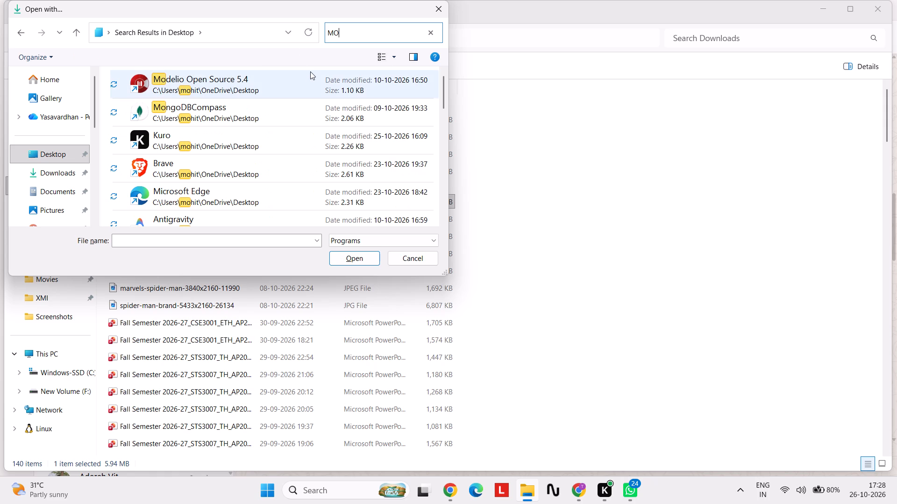
click(312, 73)
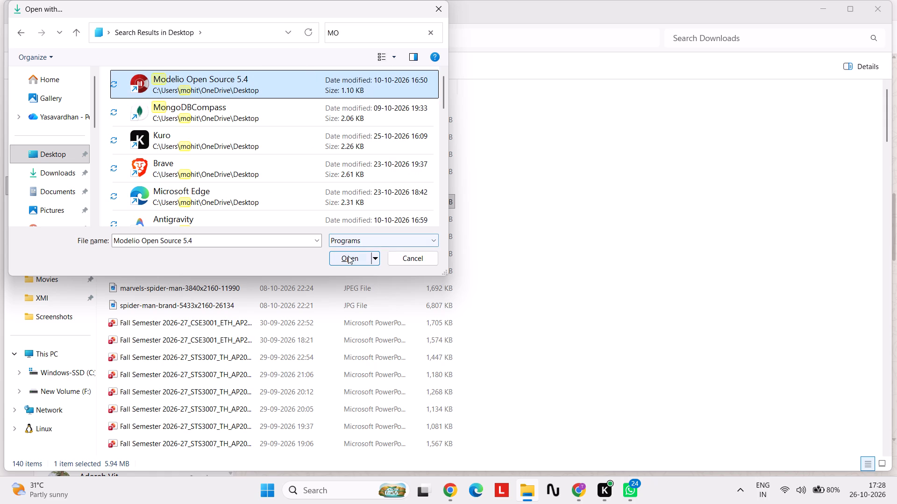
click(349, 257)
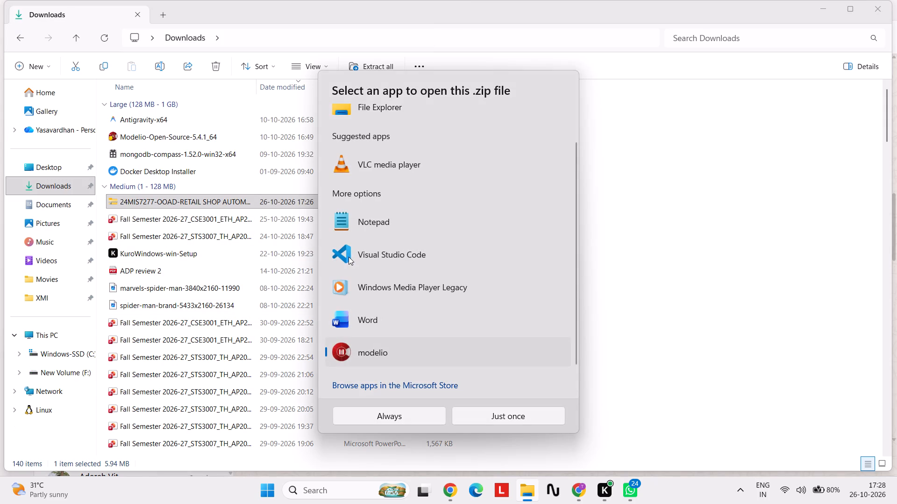
double_click(432, 355)
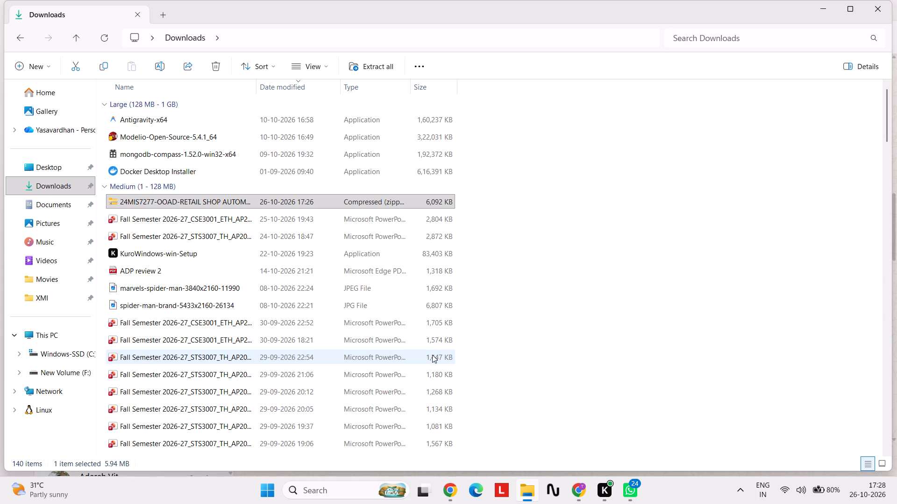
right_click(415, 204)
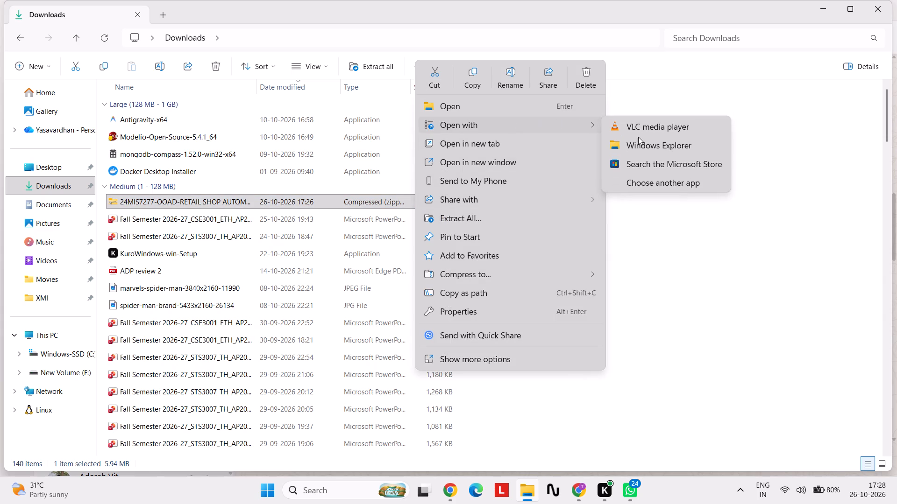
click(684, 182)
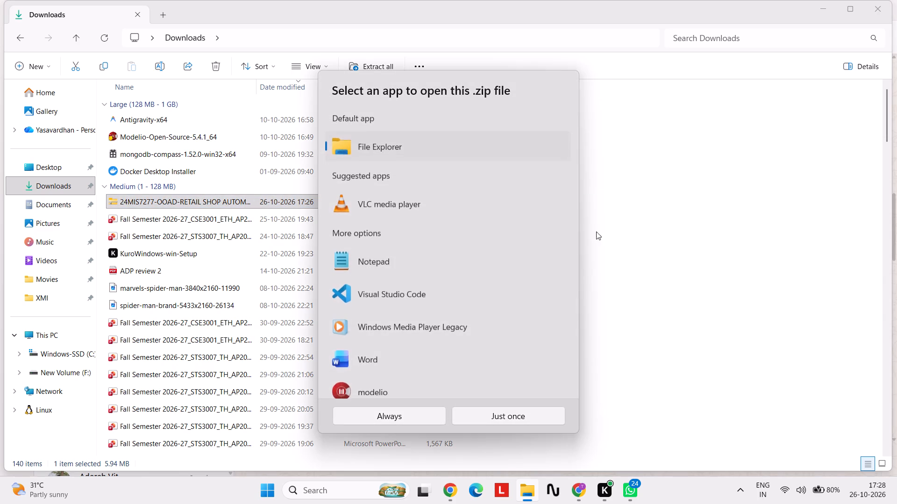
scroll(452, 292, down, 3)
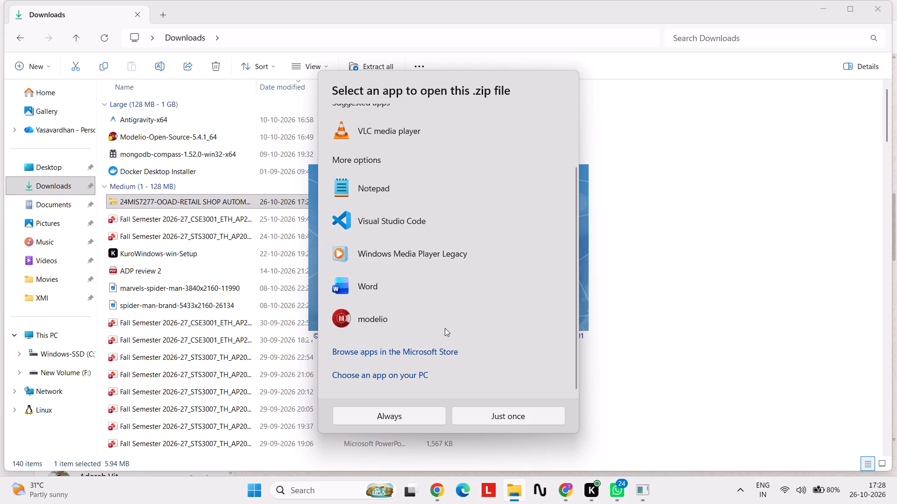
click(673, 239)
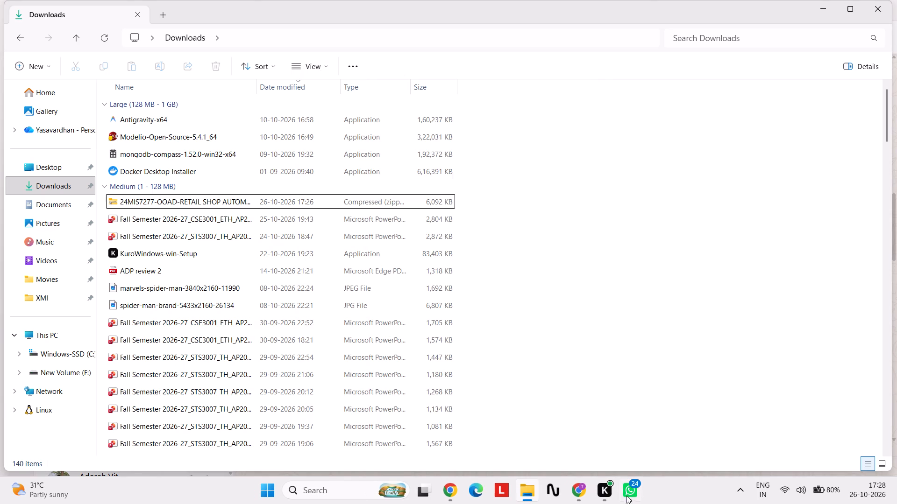
Open the Retail Shop Automation ZIP with modelio just once, and open the Retail Shop Automation project from the workspace.
right_click(372, 198)
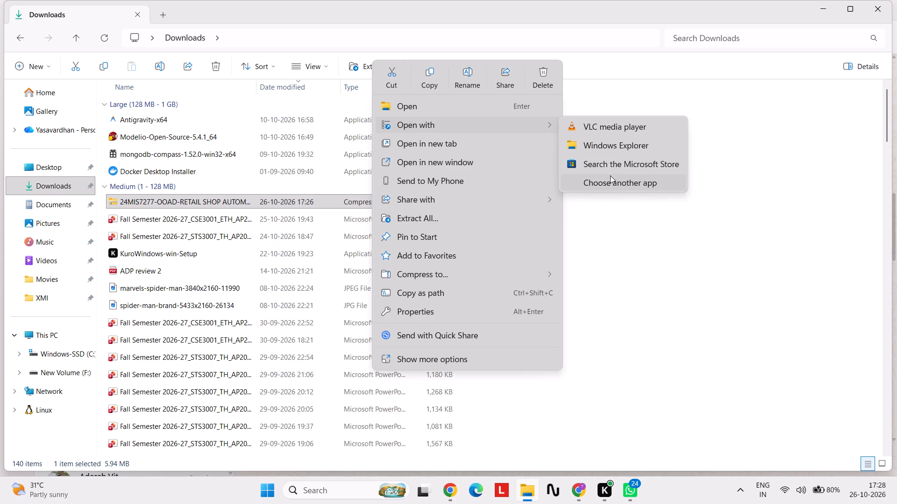
click(612, 181)
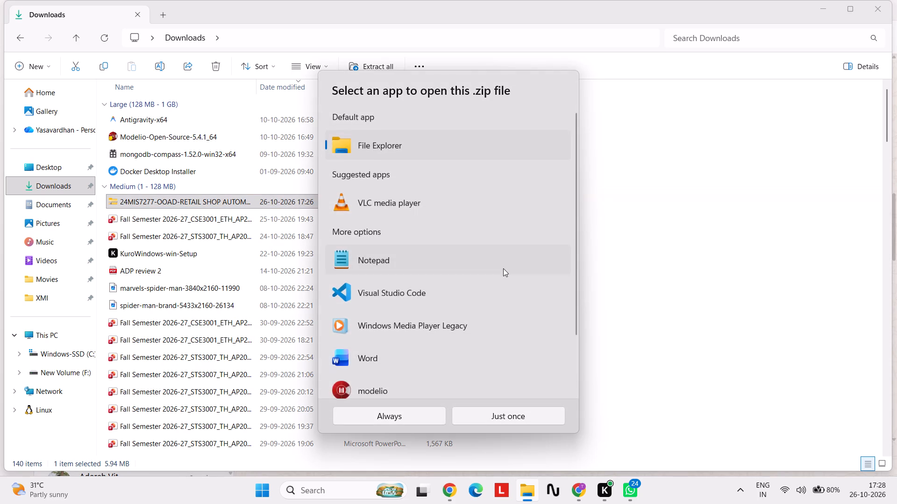
scroll(503, 268, down, 5)
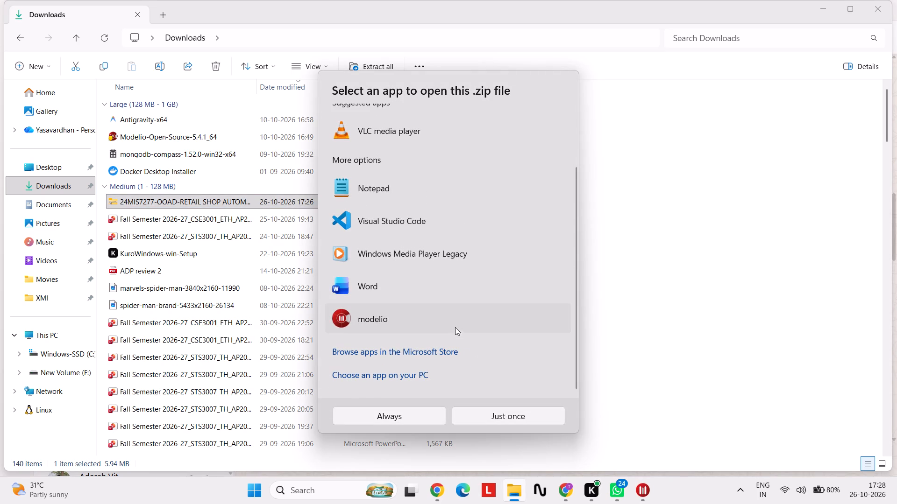
click(454, 327)
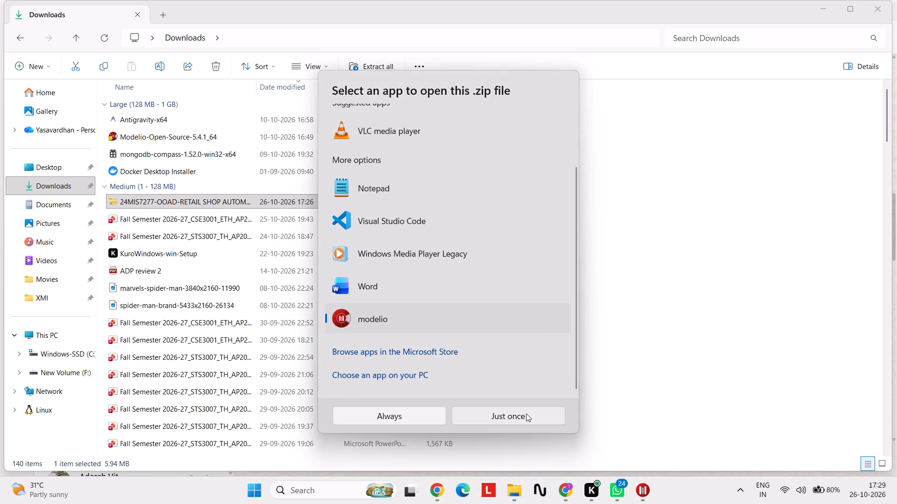
click(526, 413)
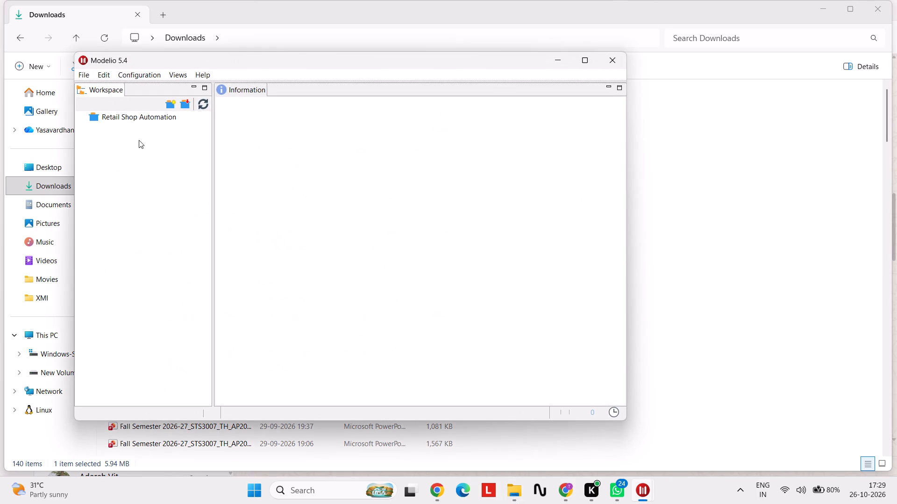
double_click(135, 115)
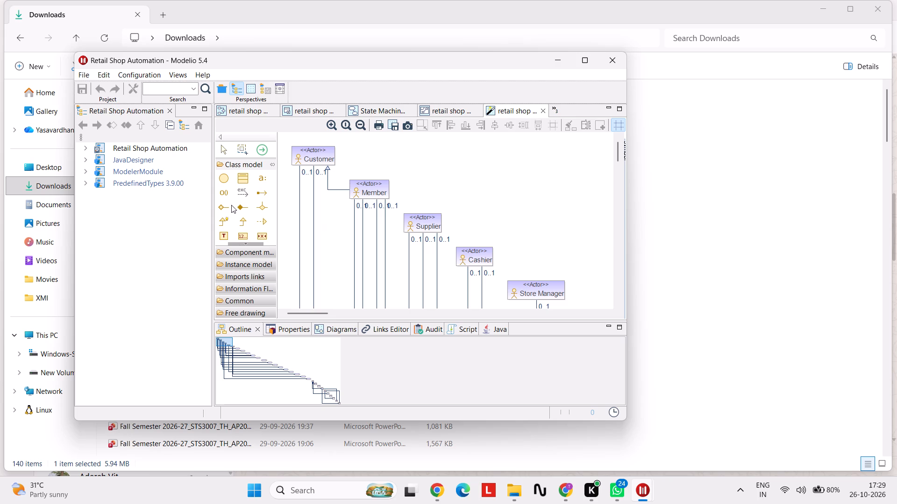
Examine the project's use case diagram, following its actors, links and use cases across the canvas, and close Modelio.
scroll(365, 228, down, 3)
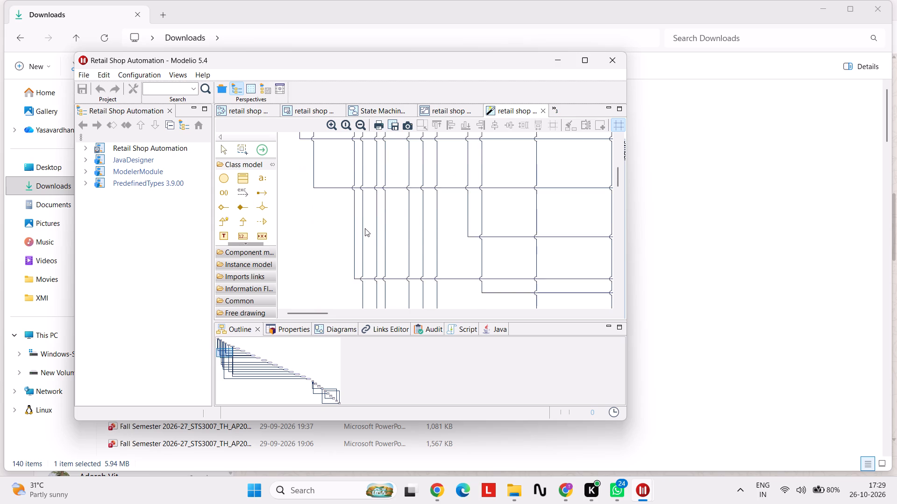
scroll(365, 228, down, 5)
scroll(365, 228, left, 3)
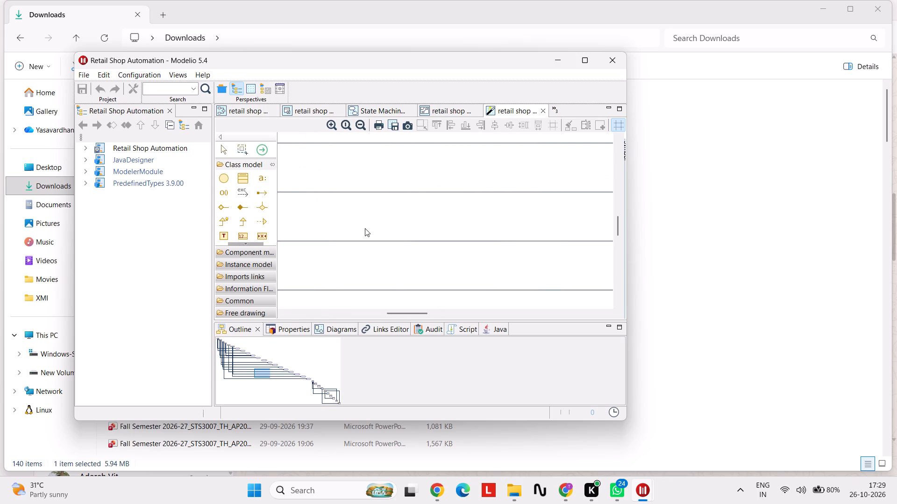
scroll(365, 228, left, 3)
scroll(365, 228, right, 5)
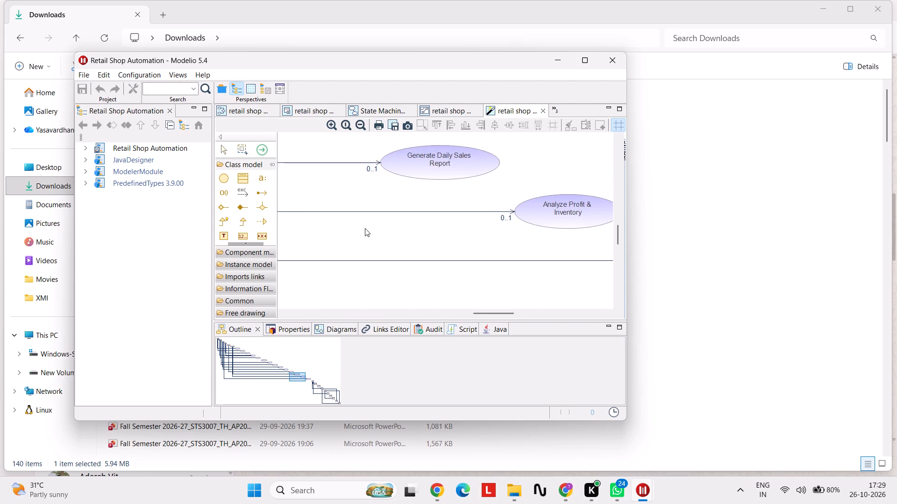
scroll(365, 228, right, 2)
ctrl+scroll(365, 228, down, 6)
scroll(365, 228, up, 3)
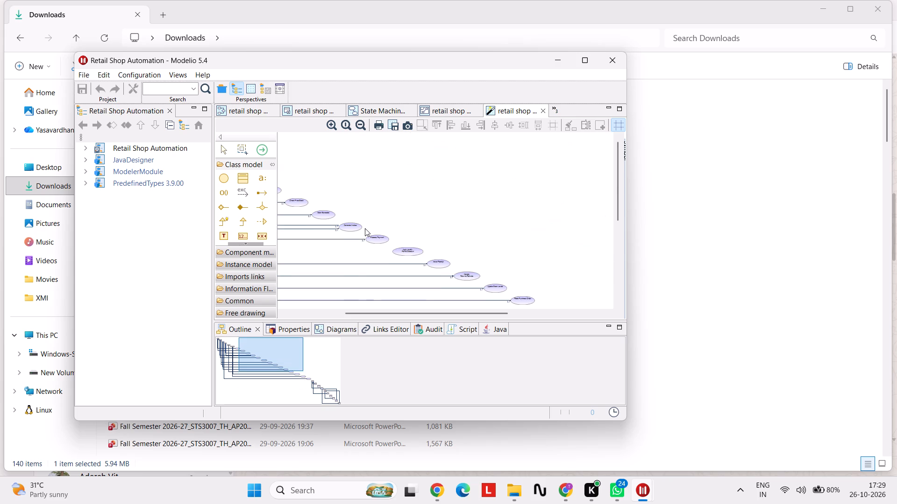
scroll(365, 228, right, 2)
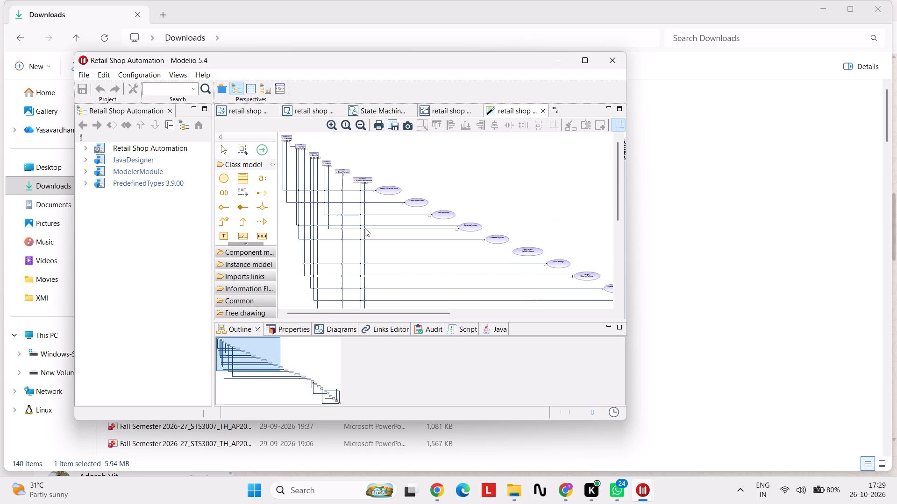
click(614, 65)
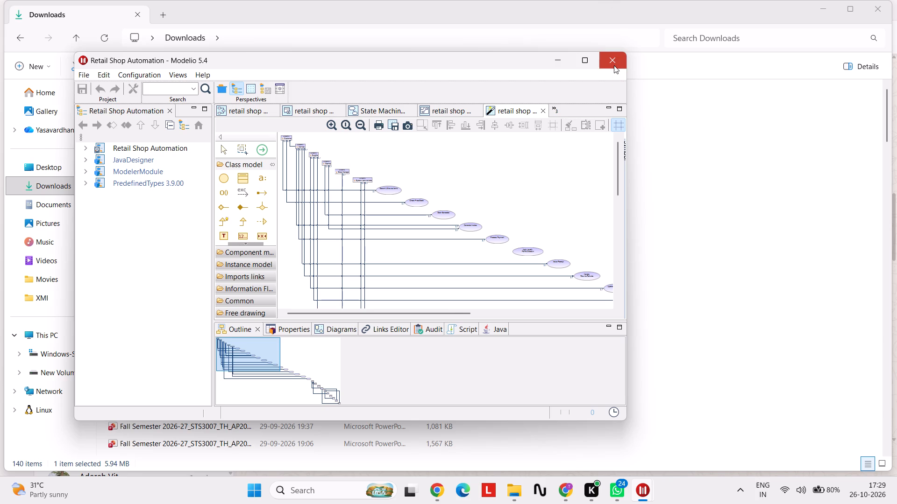
click(611, 59)
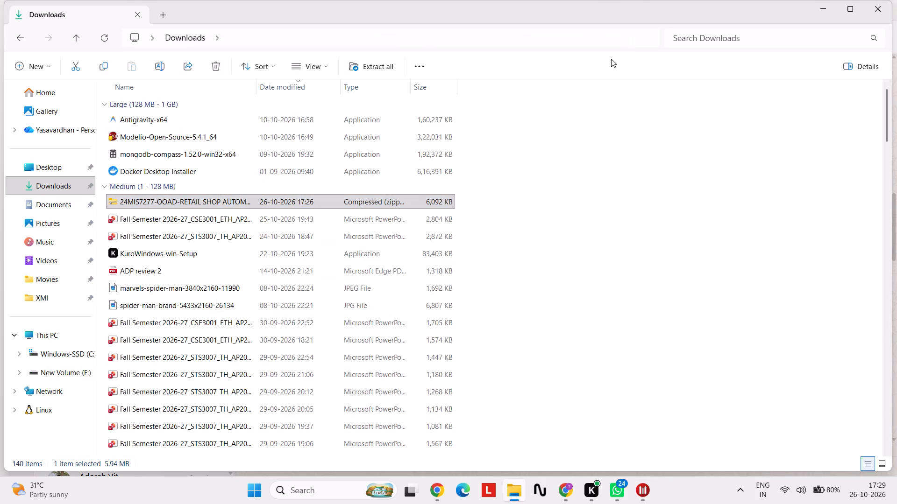
drag(619, 82, 787, 217)
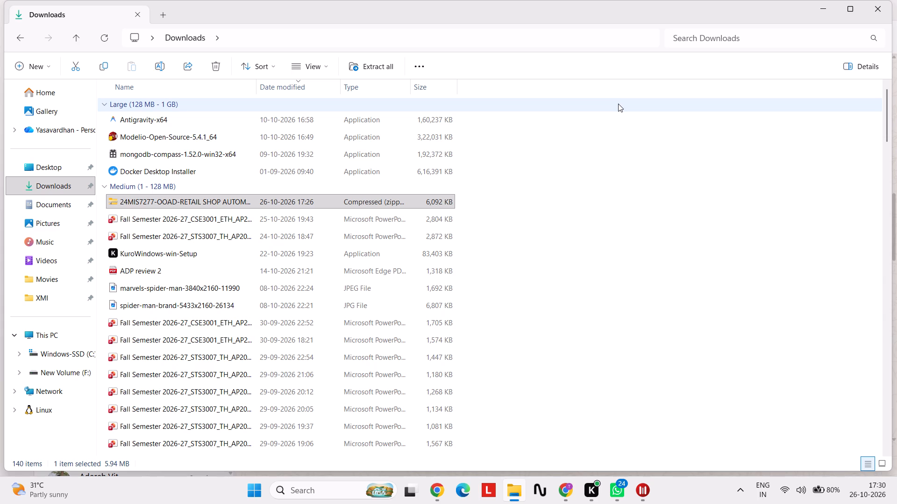
Check the contents of the Retail Shop Automation ZIP and return to Downloads.
double_click(358, 203)
drag(241, 150, 310, 208)
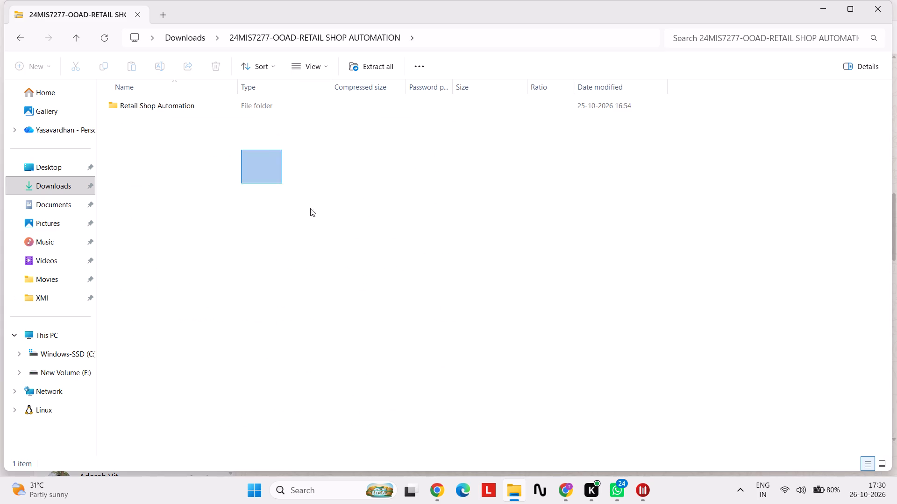
drag(310, 208, 424, 323)
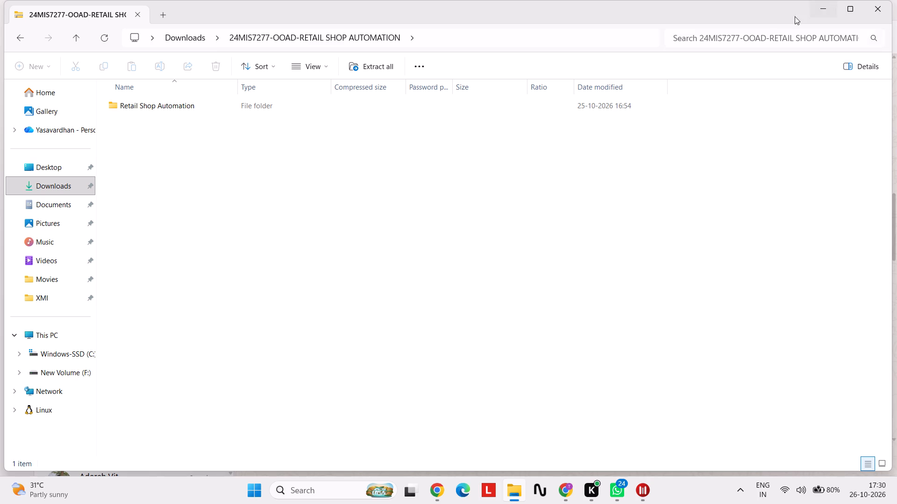
click(18, 37)
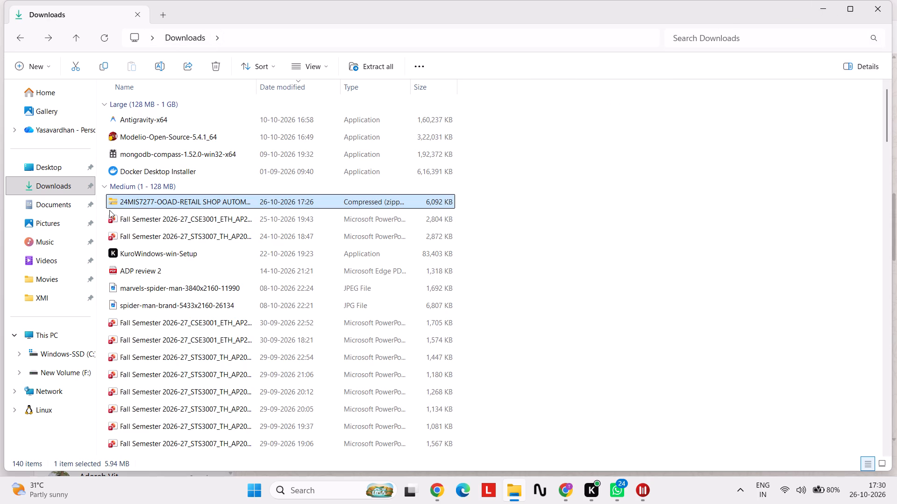
Remove the XMI folder from Quick access.
click(64, 96)
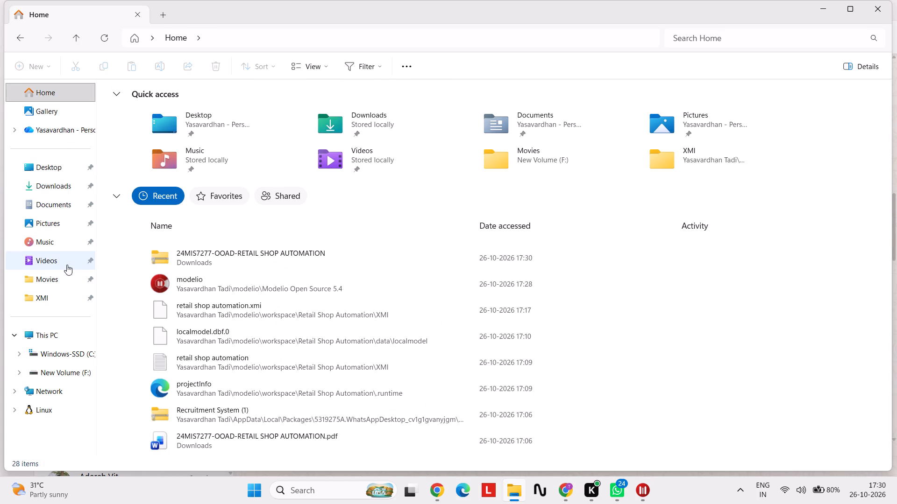
click(61, 303)
right_click(61, 303)
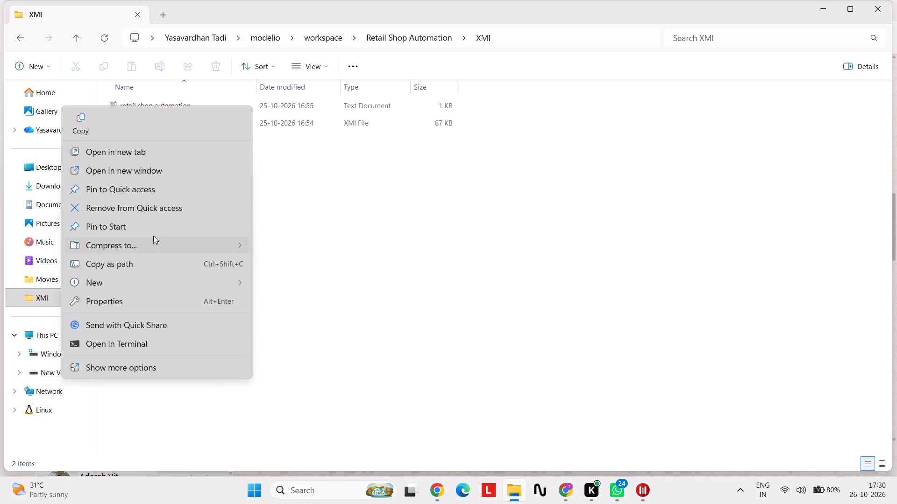
click(228, 406)
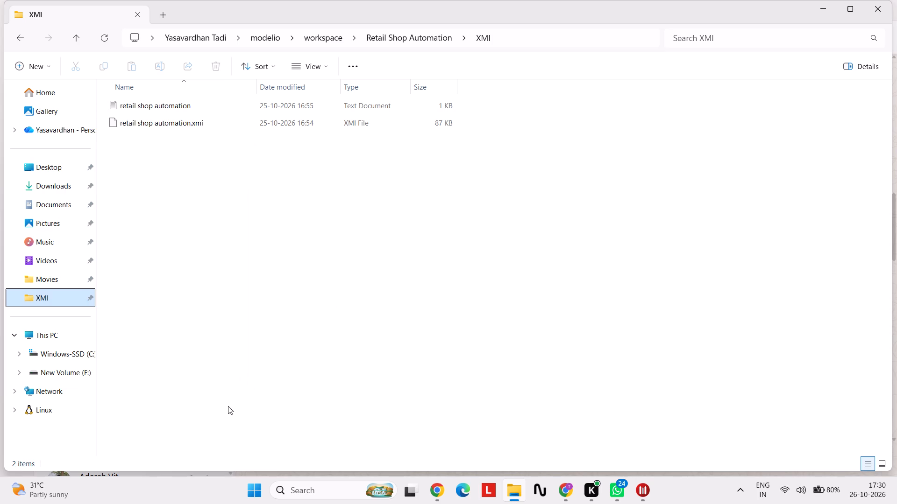
right_click(93, 297)
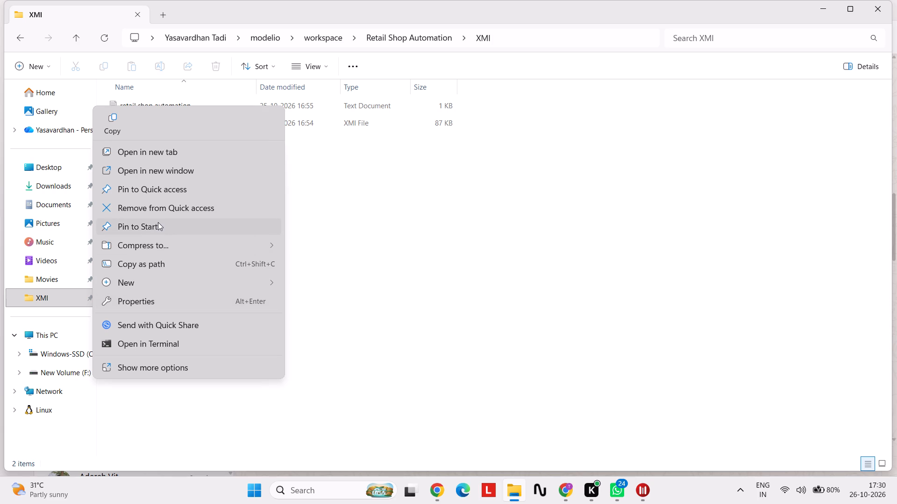
click(168, 209)
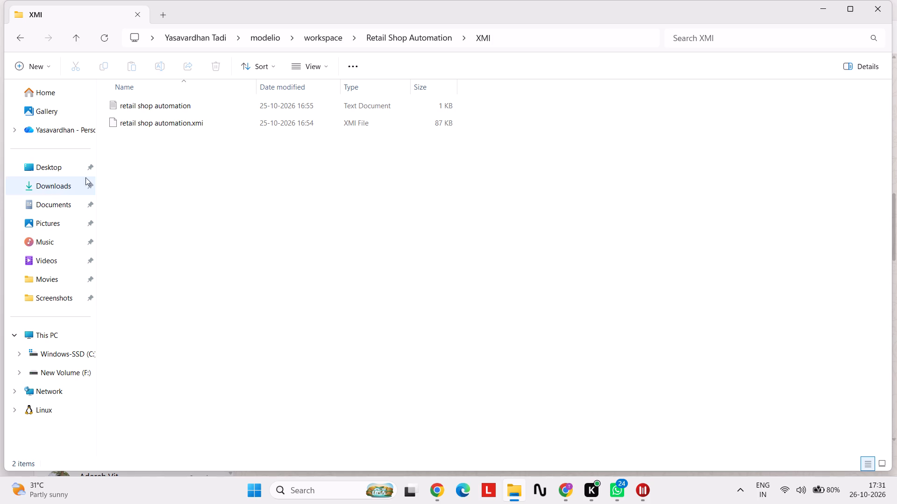
Search Downloads for "COMPONEN" and copy the retail shop automation component diagram DRAWIO file into the Retail Shop Automation ZIP.
click(65, 288)
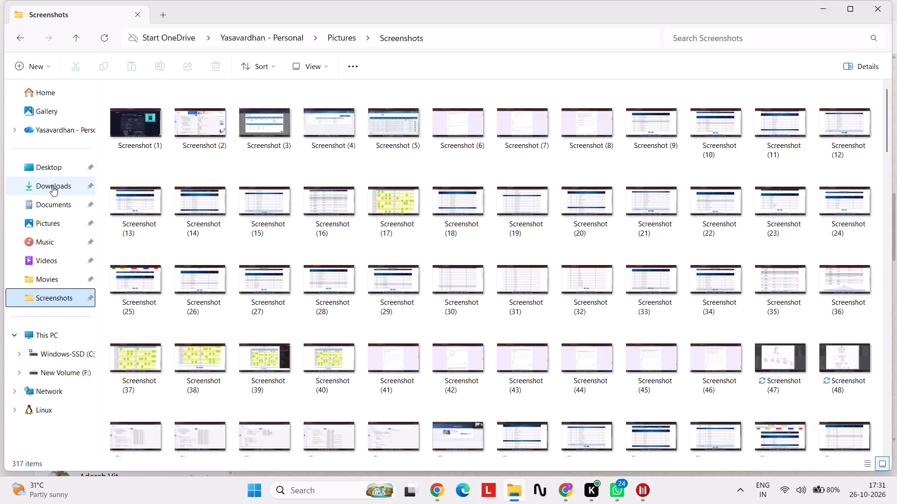
click(52, 186)
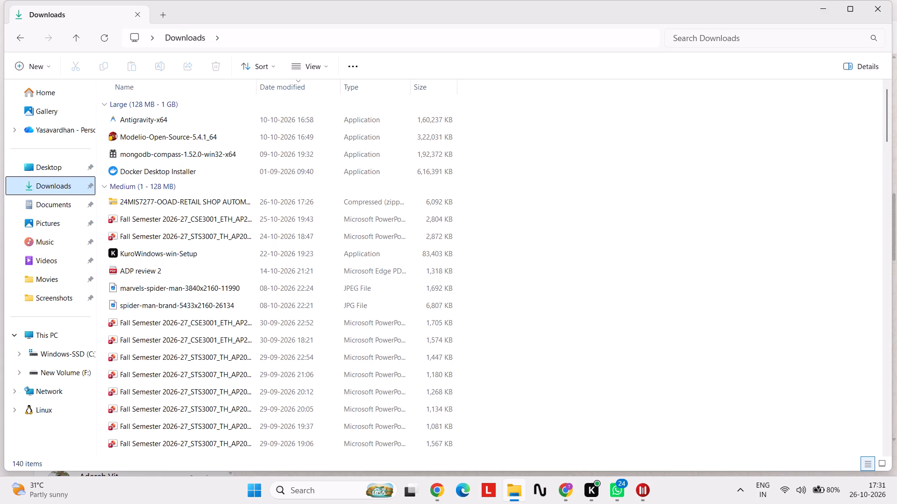
click(708, 34)
text(COMPO)
text(NEN)
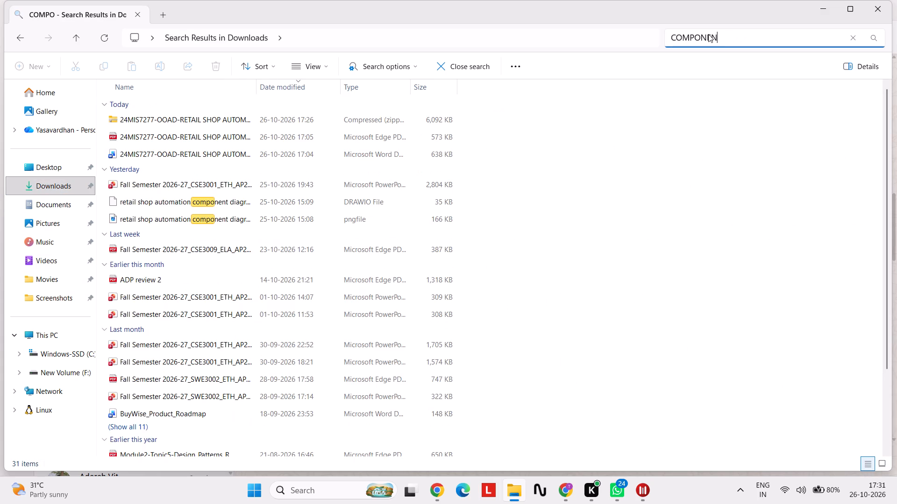
click(434, 204)
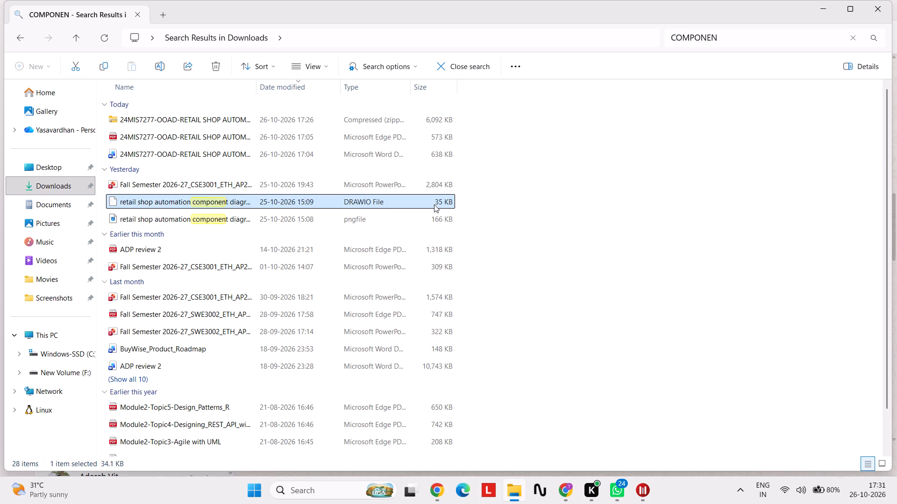
key(ctrl+c)
double_click(221, 114)
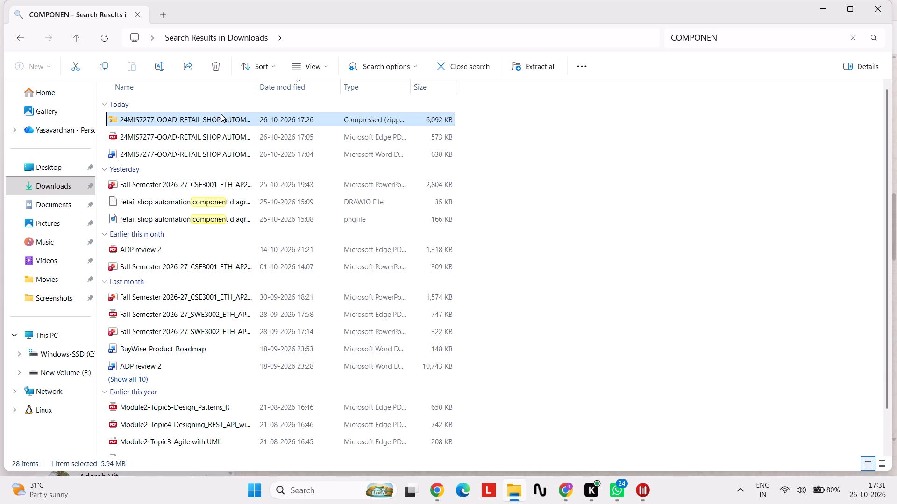
click(213, 146)
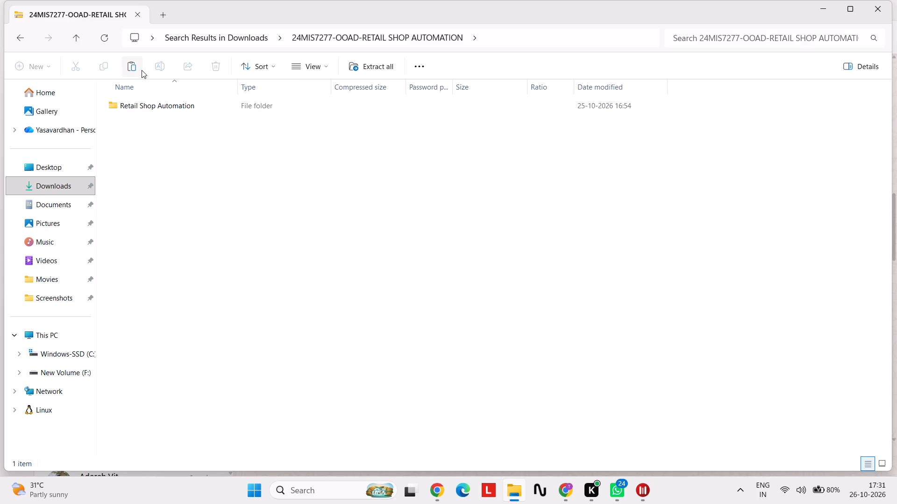
click(134, 68)
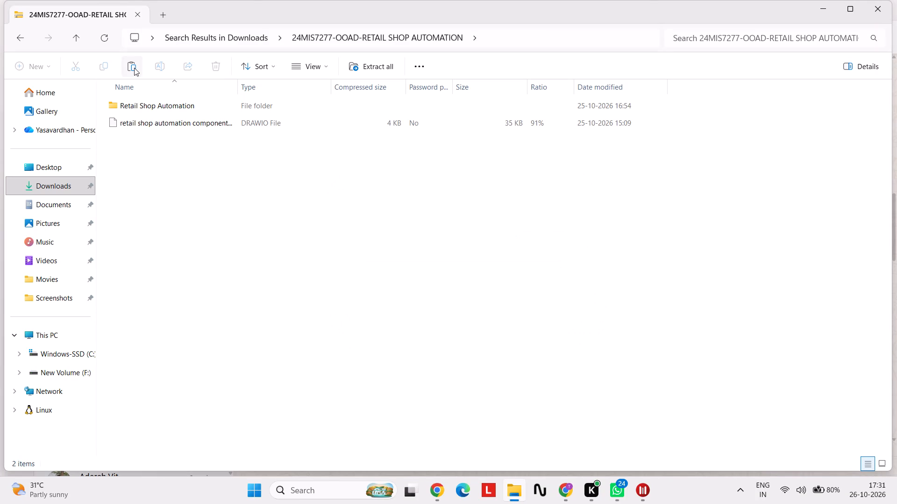
Return to Downloads, search it for "PACKAGE" and check the results for the retail shop automation package diagram's files.
double_click(19, 41)
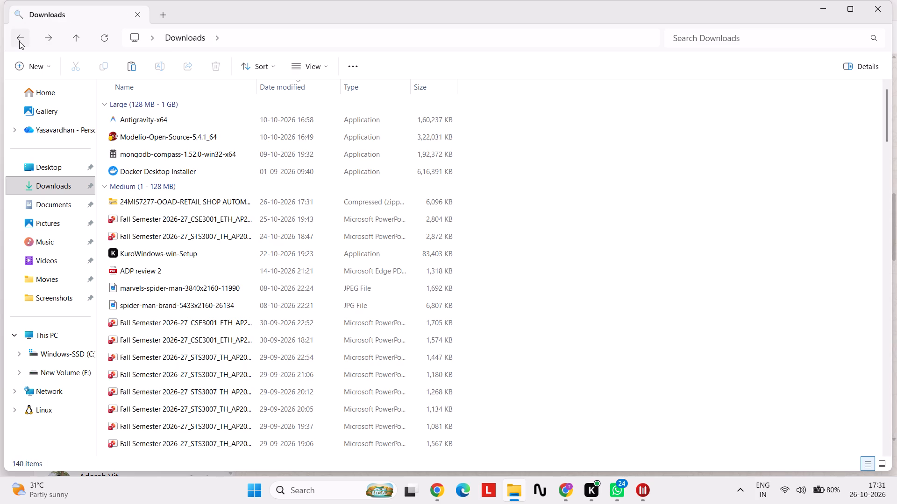
click(48, 42)
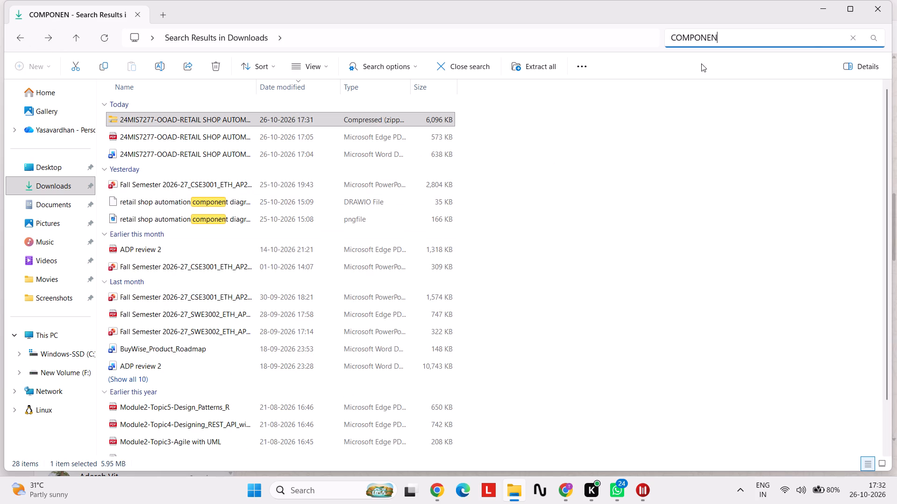
drag(725, 34, 655, 48)
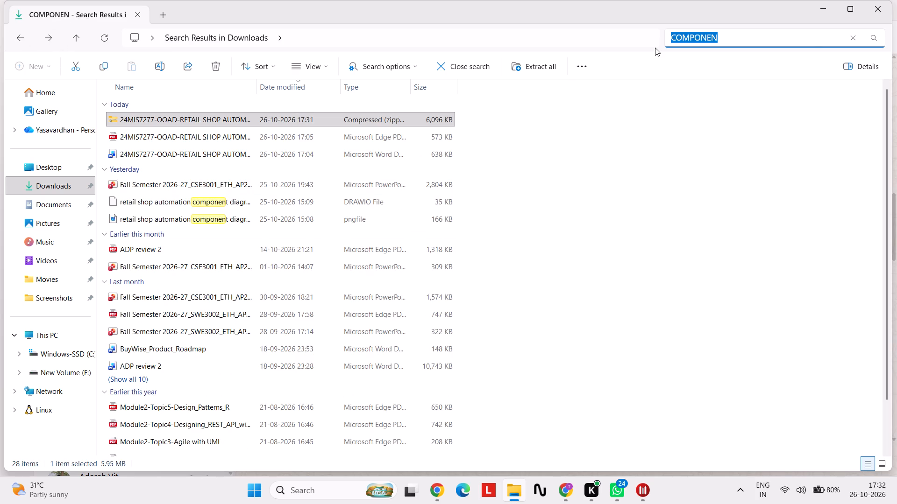
key(BackSpace)
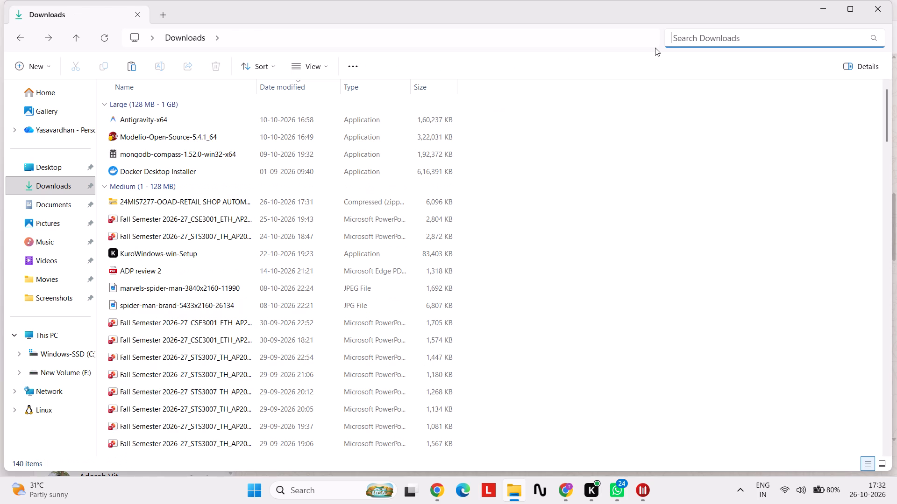
text(PACKAGE)
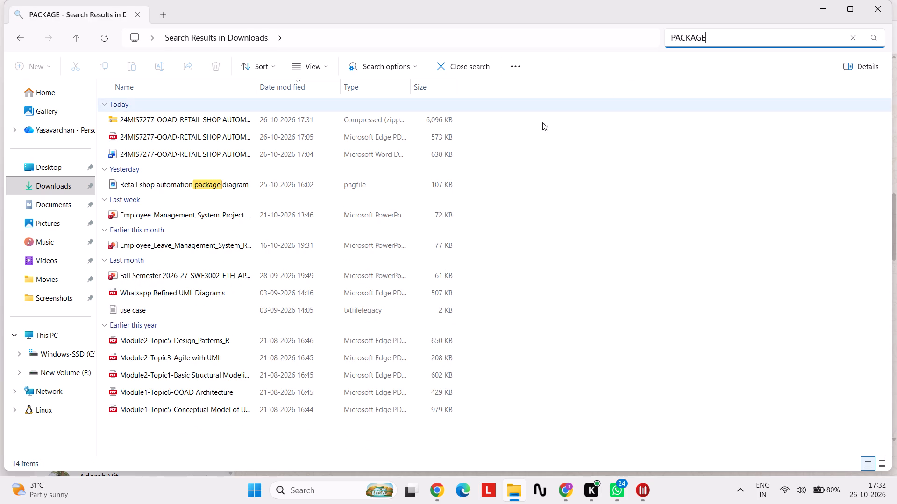
click(328, 180)
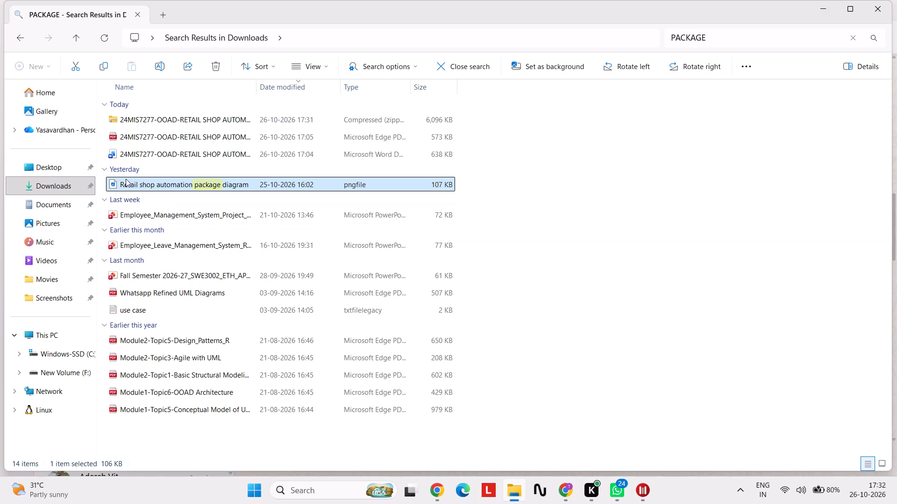
click(114, 170)
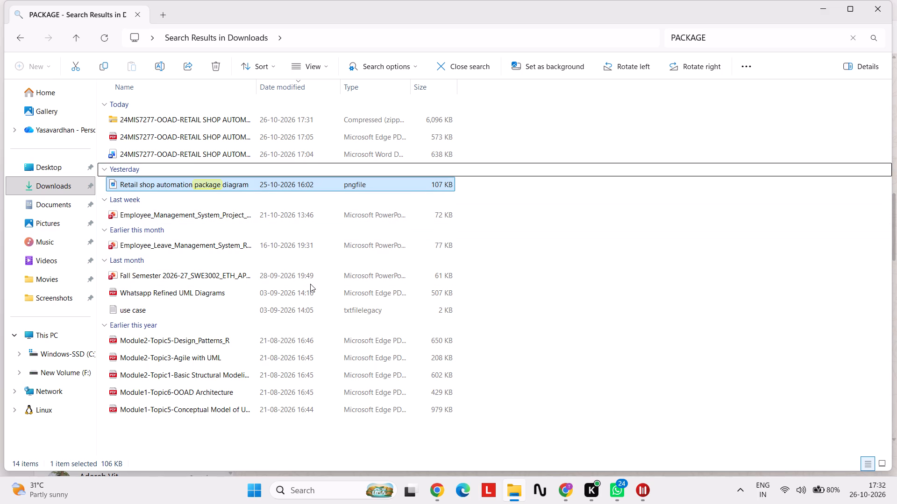
scroll(310, 284, down, 3)
scroll(310, 284, up, 5)
Repeat the Downloads search with "package" and look through the results for a DRAWIO version of the package diagram.
click(716, 34)
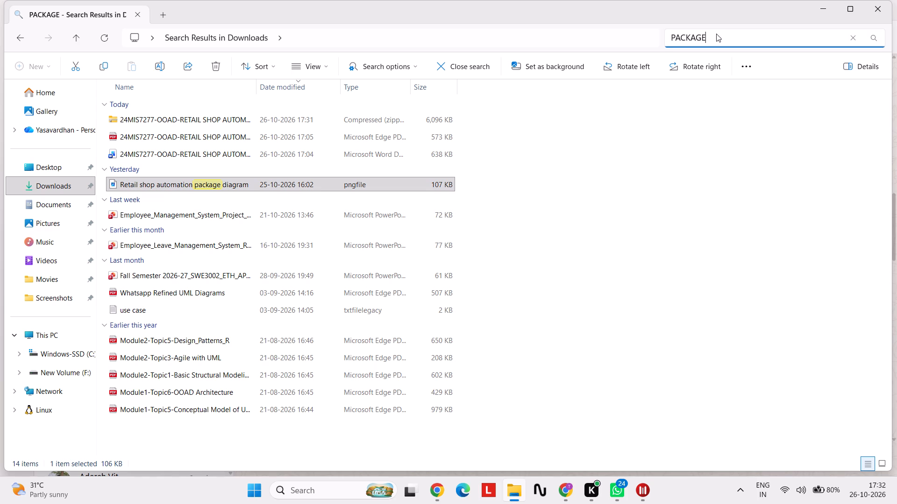
click(716, 34)
drag(668, 35, 695, 42)
key(BackSpace)
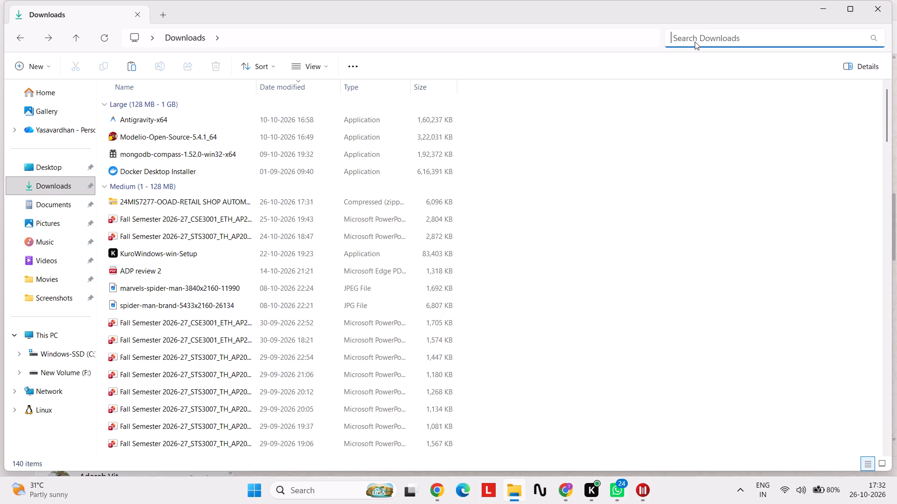
text(pa)
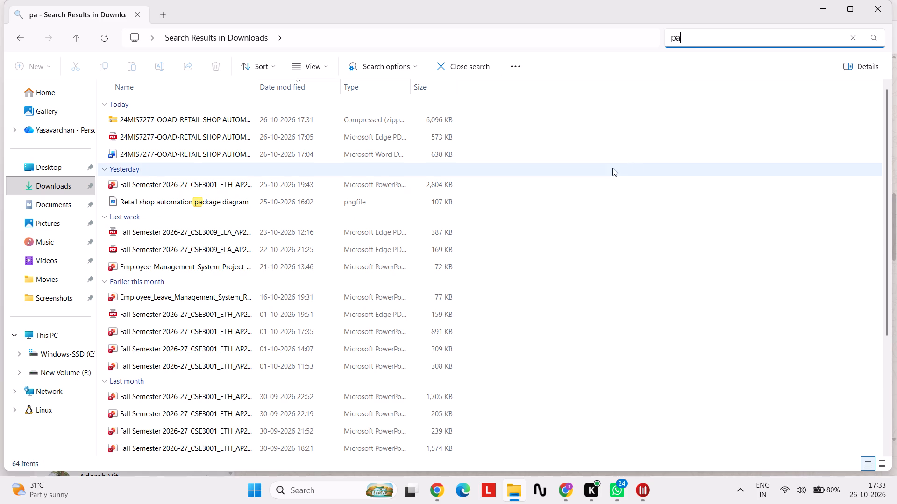
scroll(612, 168, down, 6)
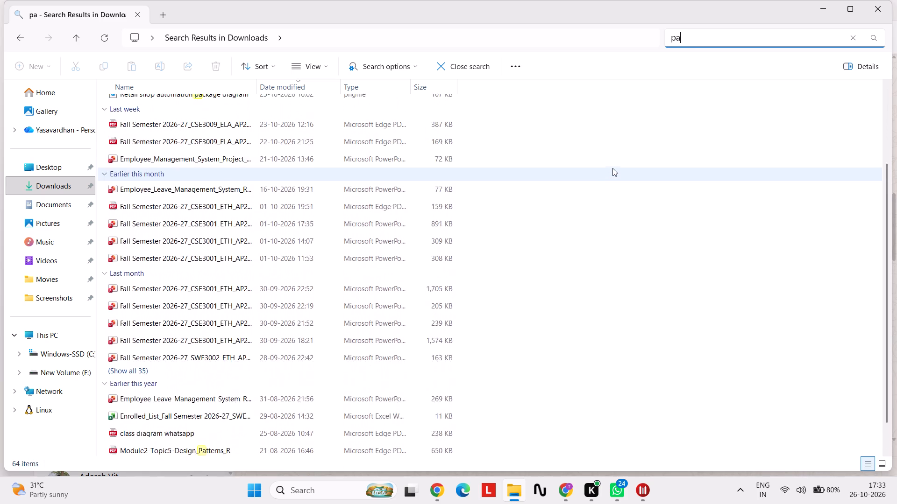
scroll(612, 168, down, 1)
scroll(612, 168, up, 4)
text(ck)
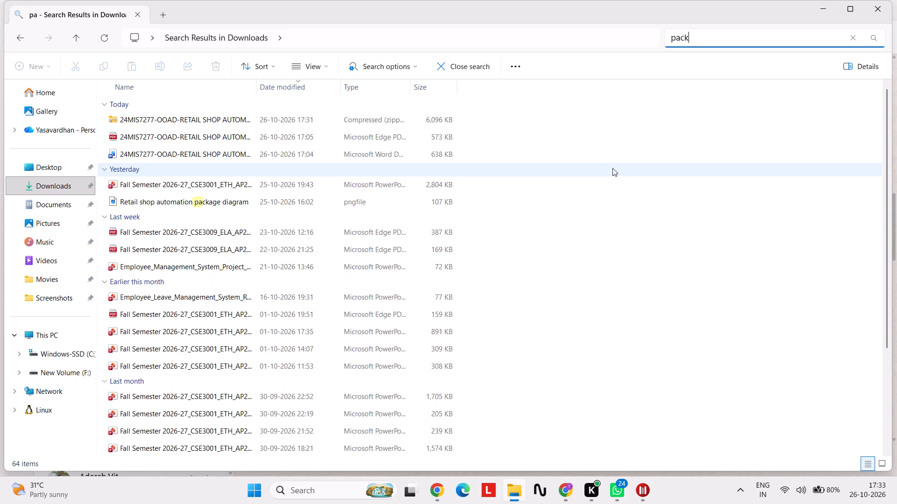
text(age)
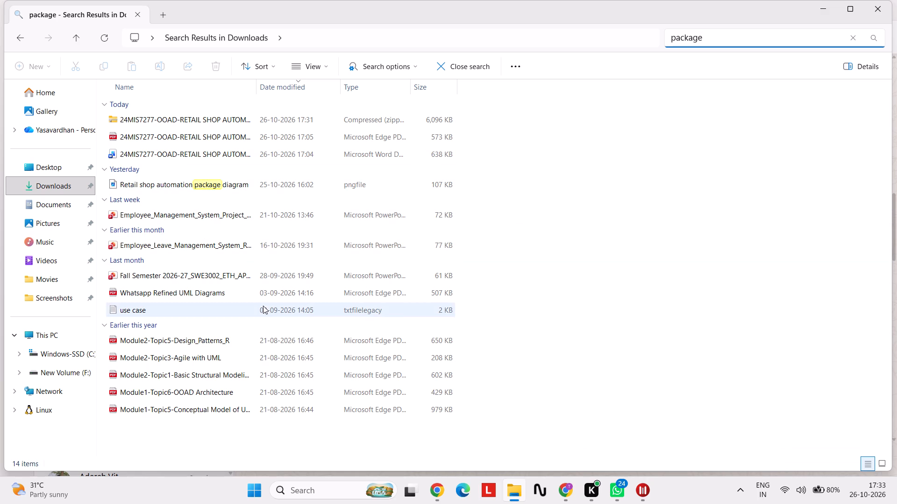
scroll(286, 343, down, 1)
scroll(286, 343, up, 1)
Search Downloads for "dep" to find the deployment diagram files and minimise File Explorer.
drag(733, 30, 641, 41)
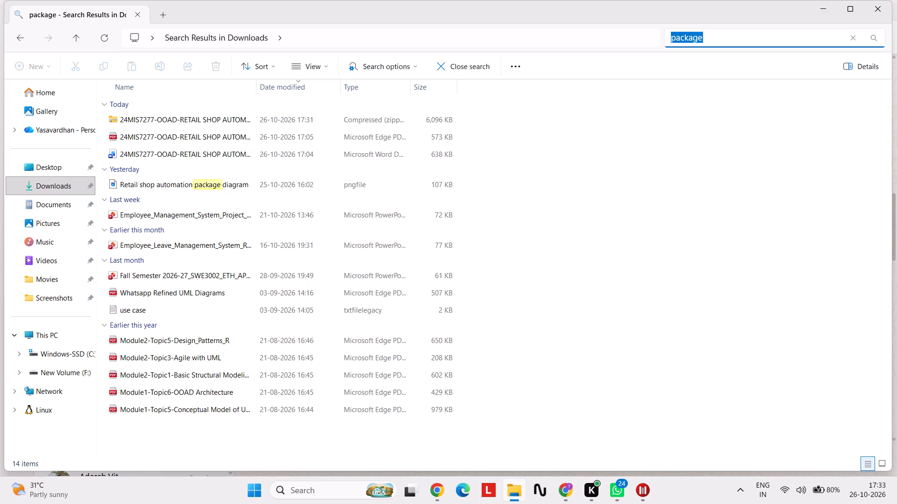
drag(641, 41, 627, 48)
key(BackSpace)
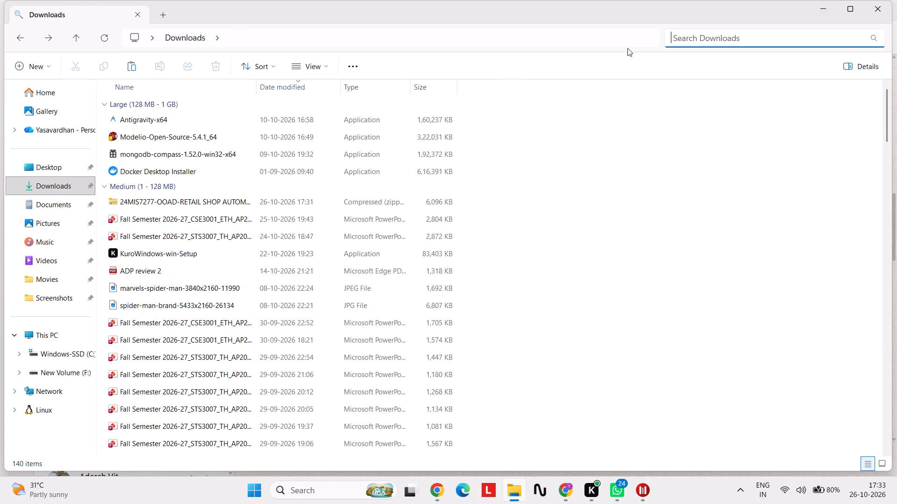
text(de)
key(p)
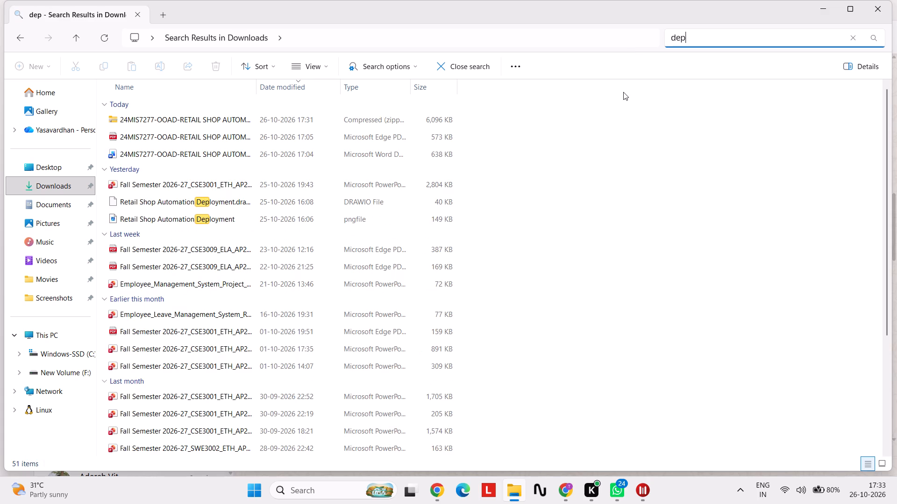
click(816, 7)
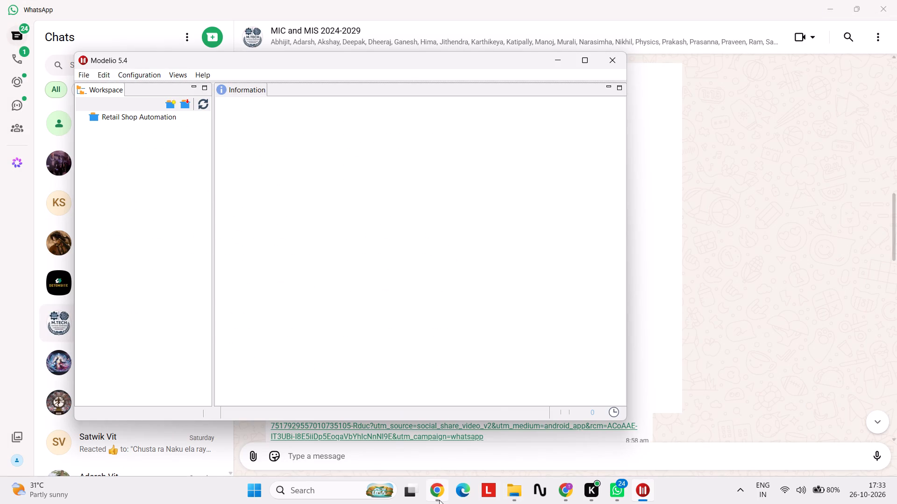
Switch to Chrome and open draw.io in a new tab.
click(439, 500)
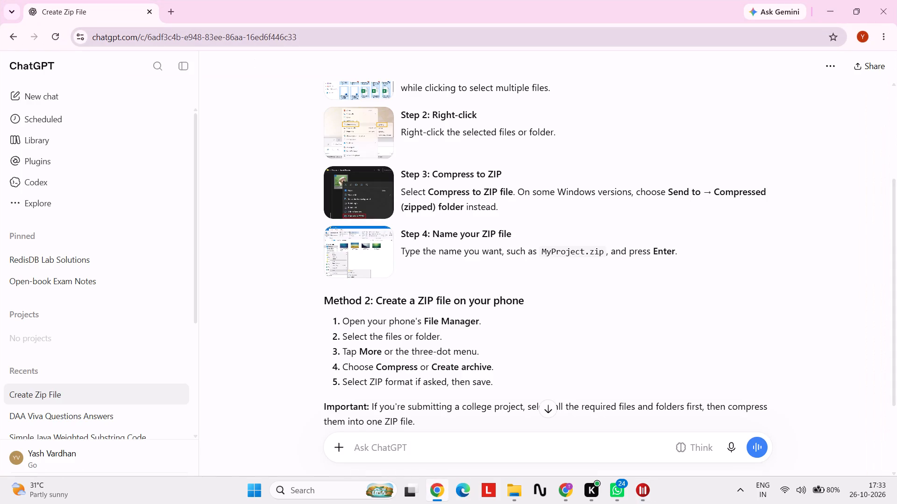
click(171, 10)
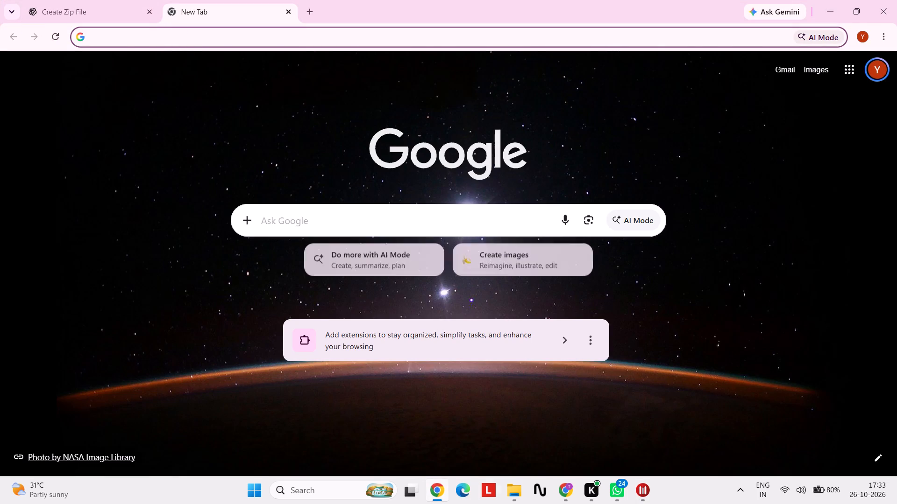
text(dr)
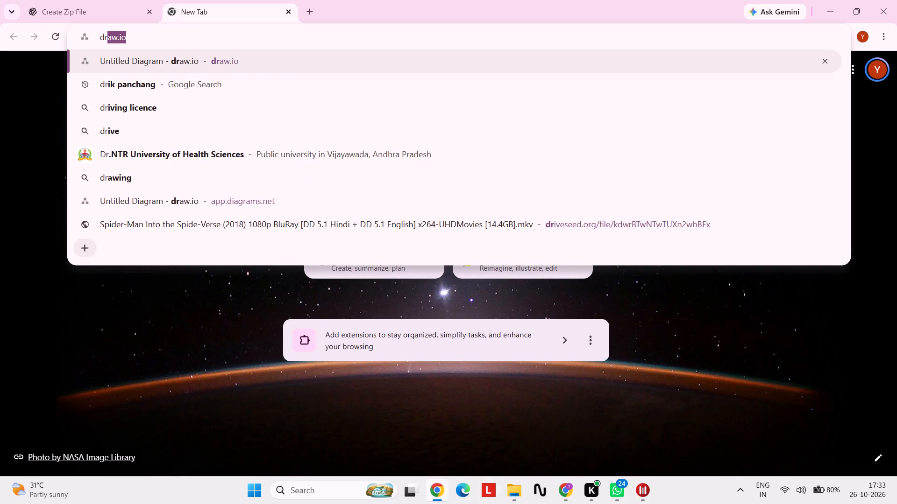
key(Return)
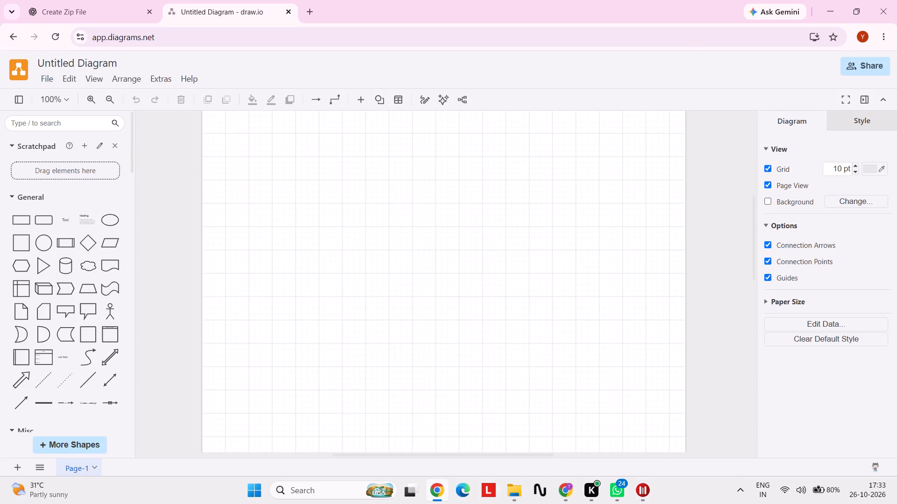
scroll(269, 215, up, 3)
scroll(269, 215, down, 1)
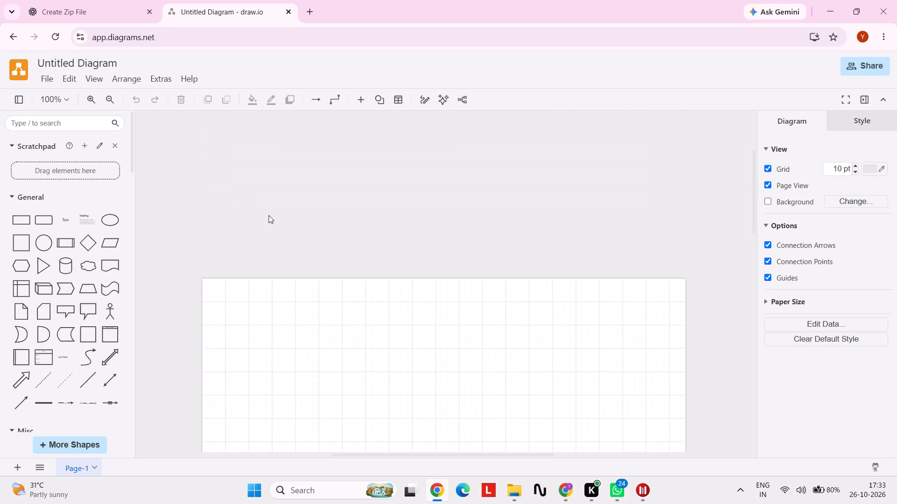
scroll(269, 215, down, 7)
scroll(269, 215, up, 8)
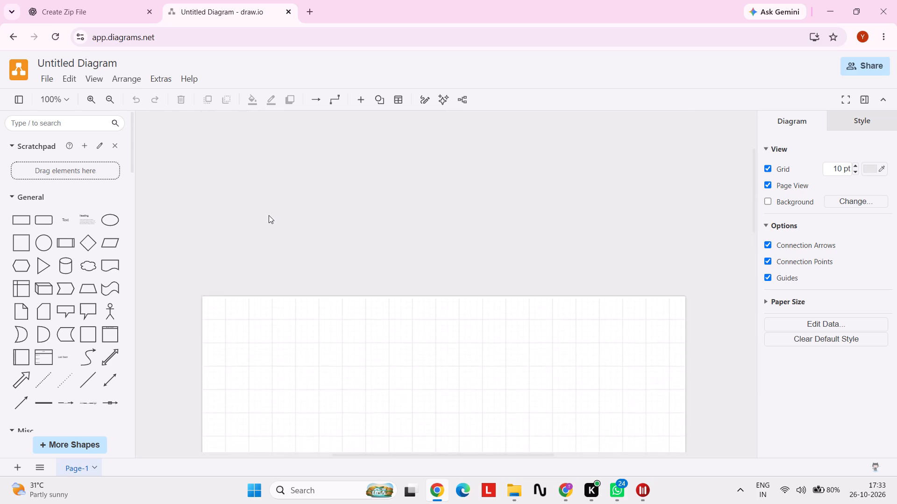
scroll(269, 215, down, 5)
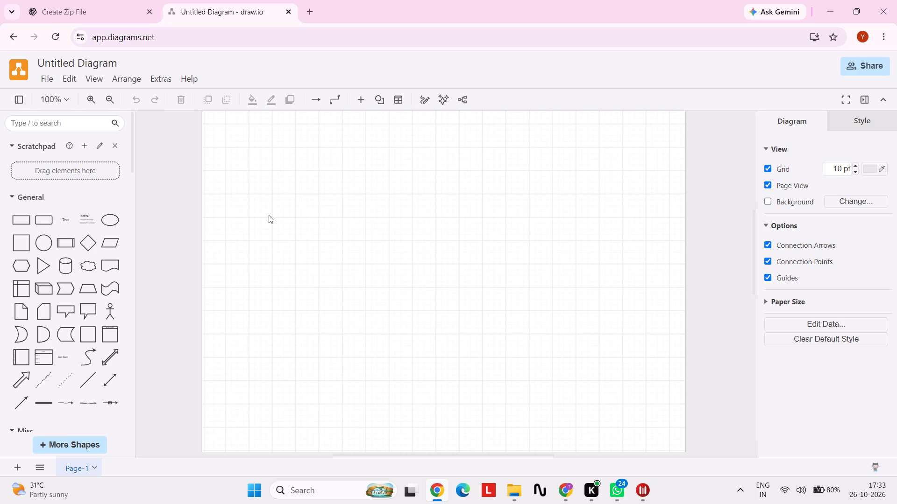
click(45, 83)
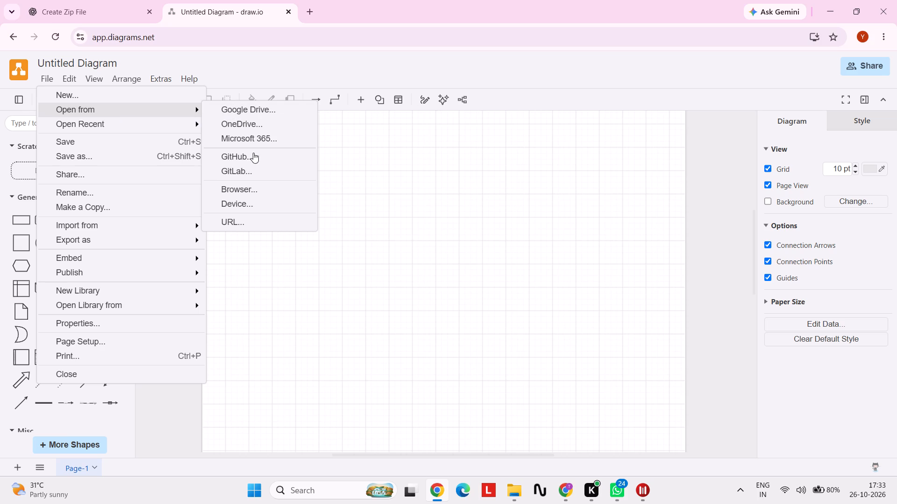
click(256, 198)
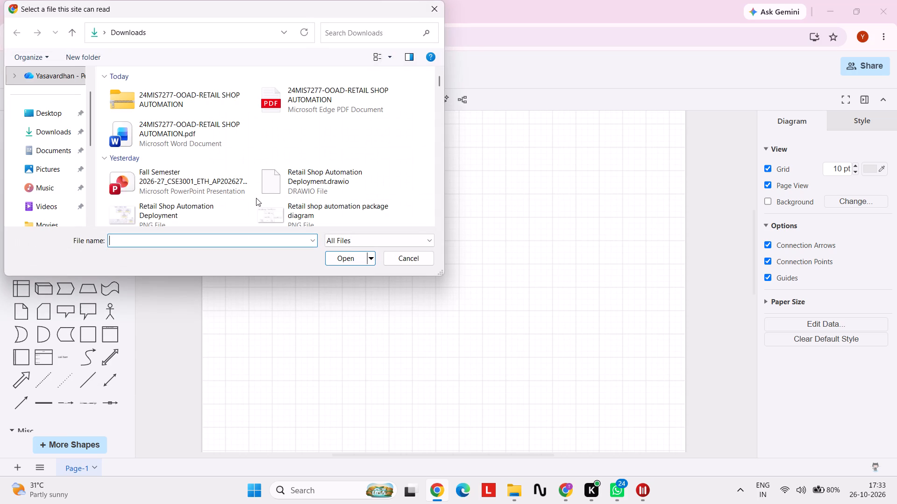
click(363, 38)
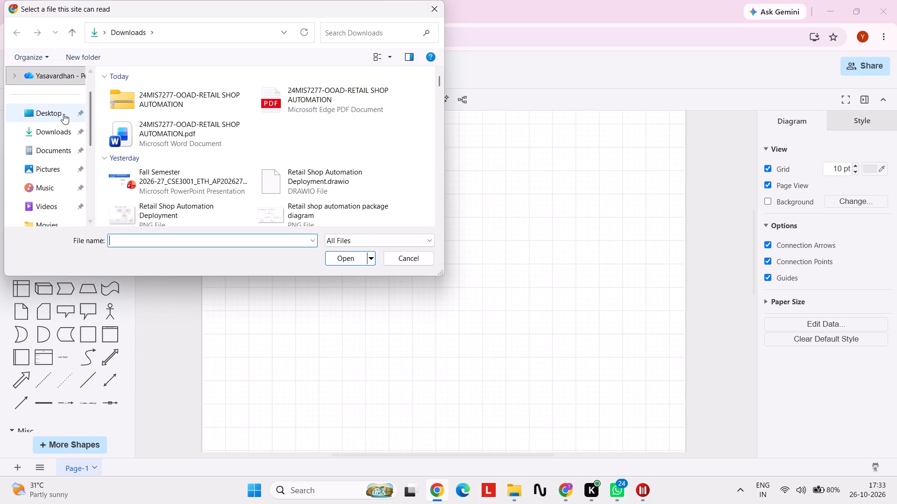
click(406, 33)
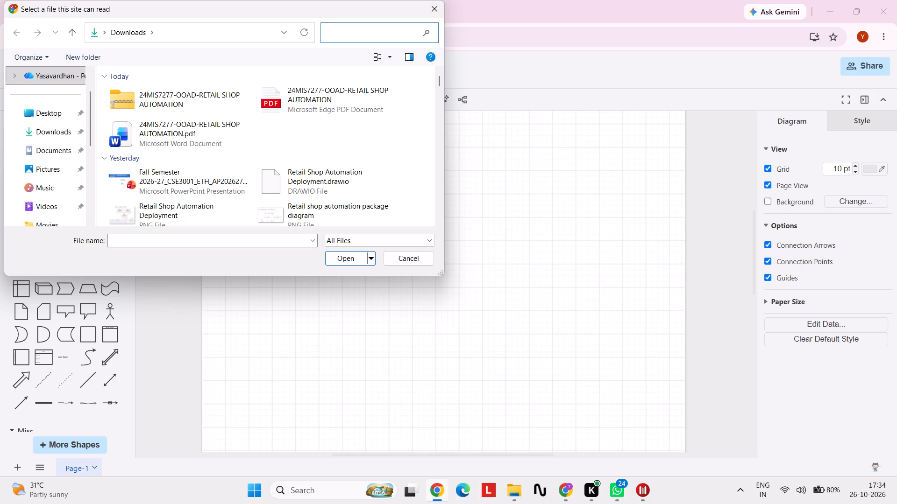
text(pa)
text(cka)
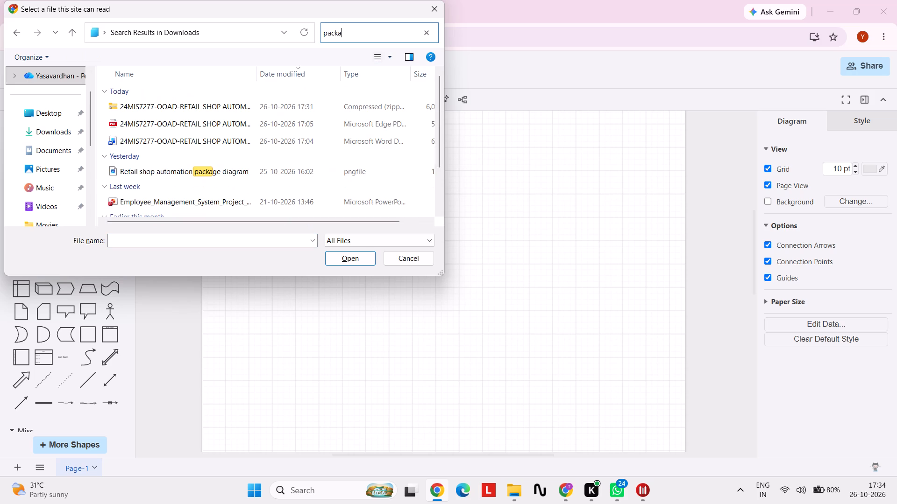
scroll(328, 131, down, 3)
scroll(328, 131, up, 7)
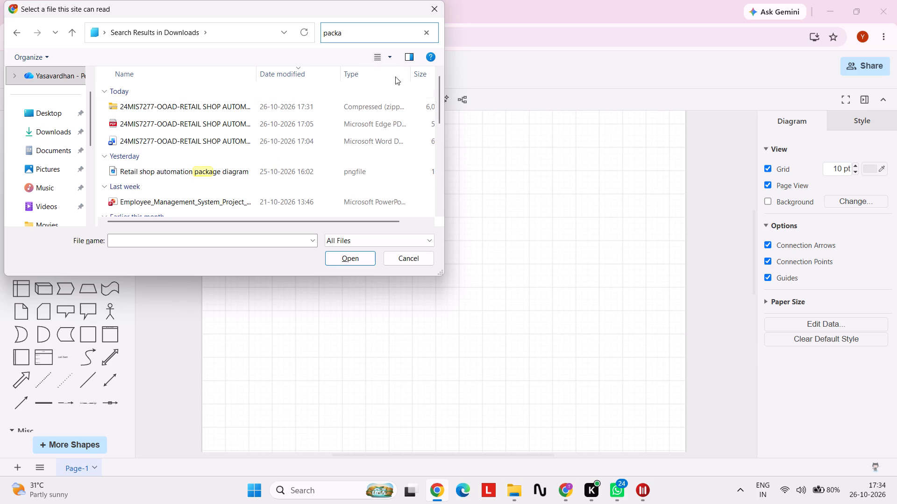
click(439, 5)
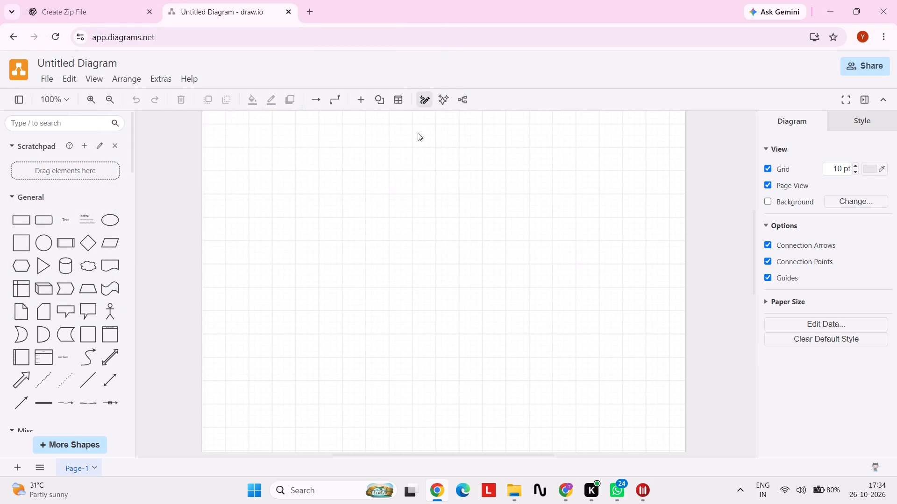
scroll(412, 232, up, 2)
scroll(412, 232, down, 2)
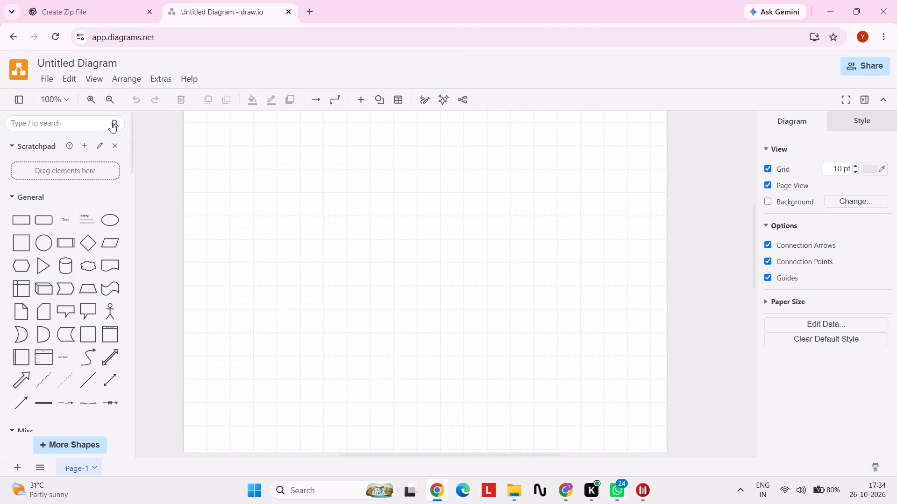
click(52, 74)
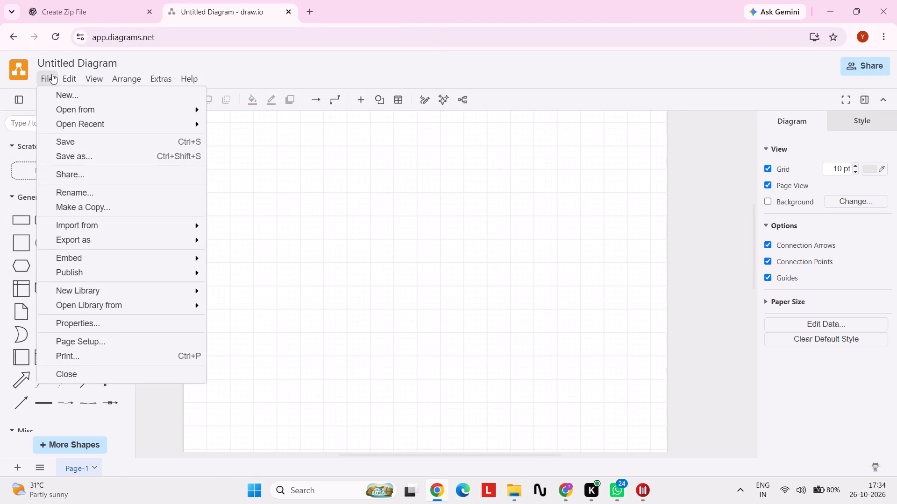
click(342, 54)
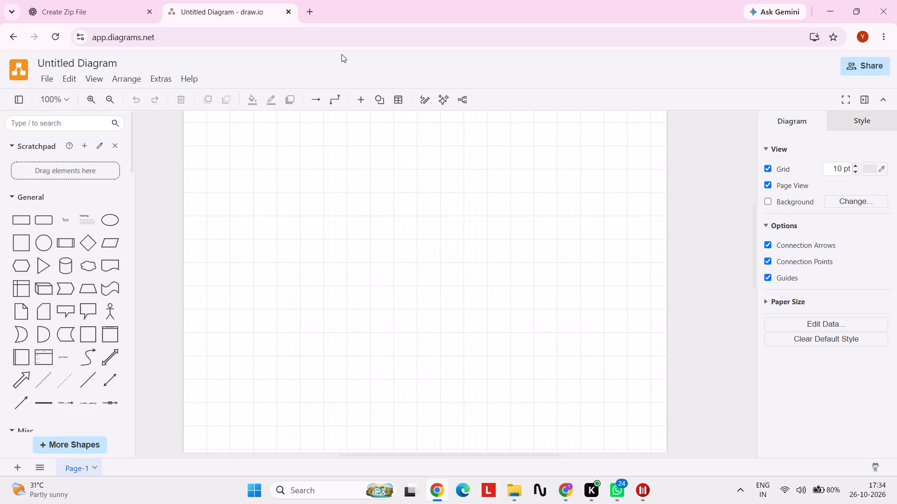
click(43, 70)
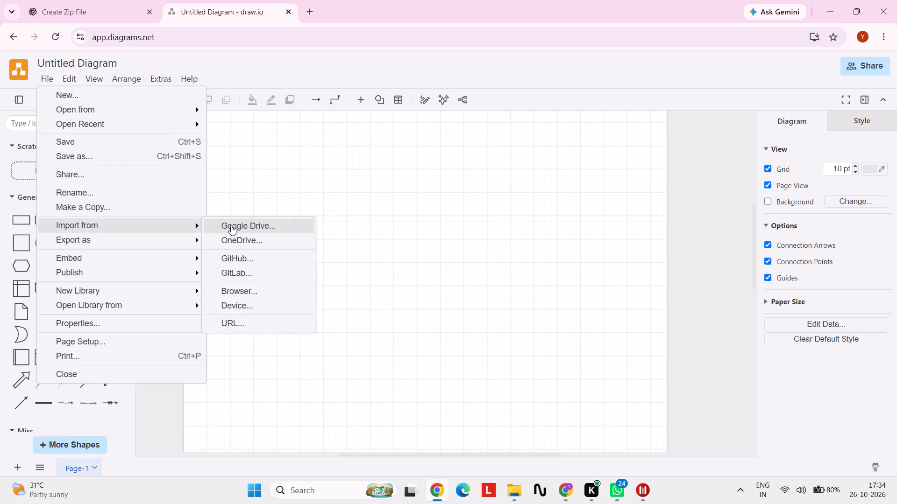
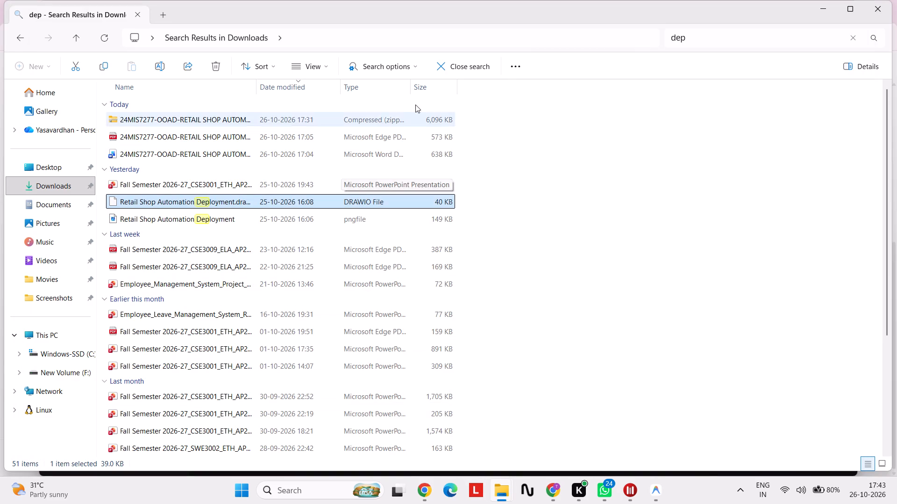
click(12, 45)
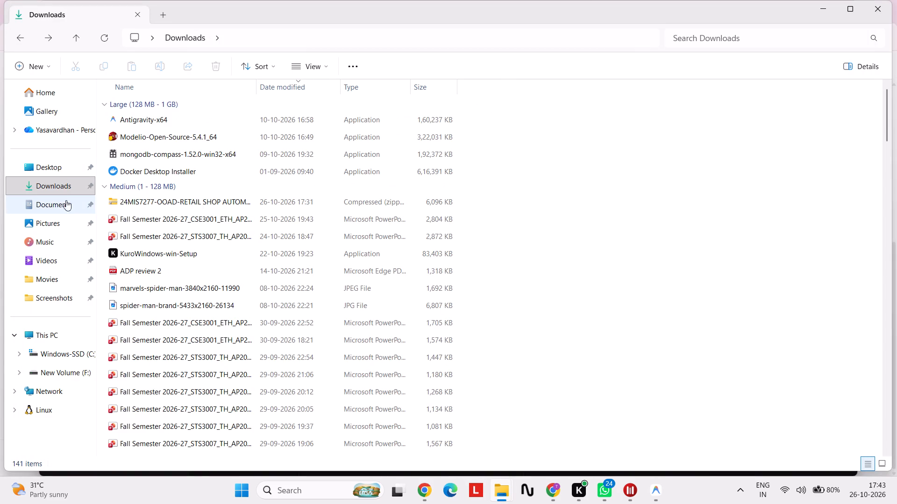
click(65, 191)
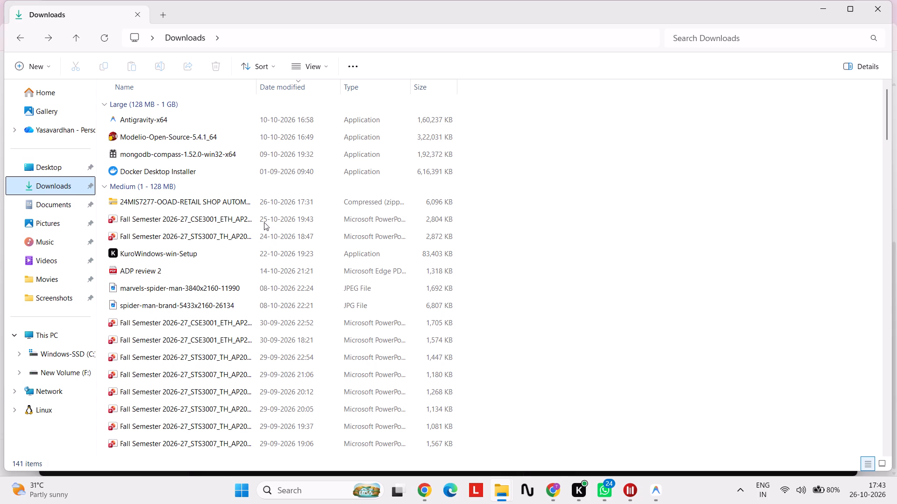
scroll(339, 231, down, 11)
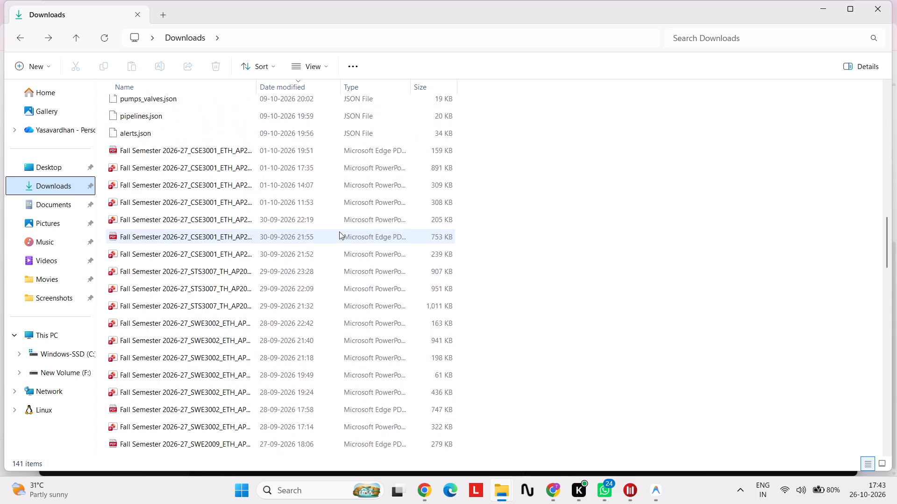
scroll(339, 231, up, 10)
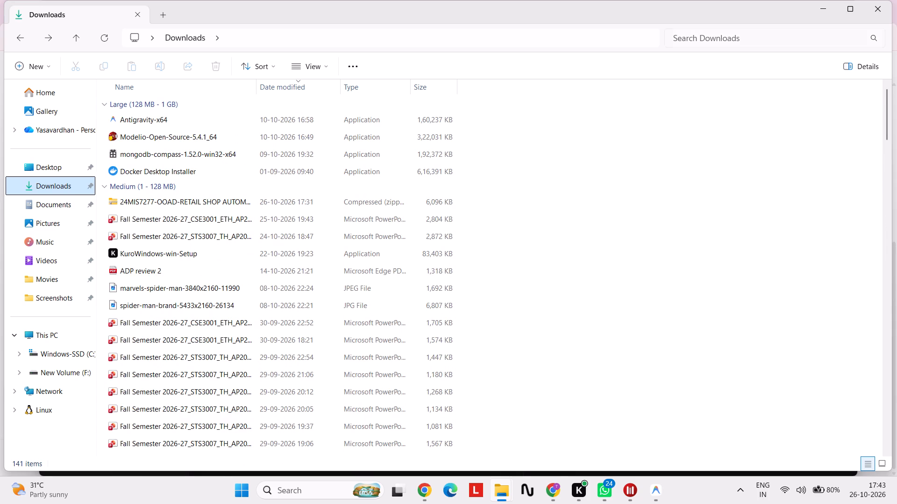
click(753, 34)
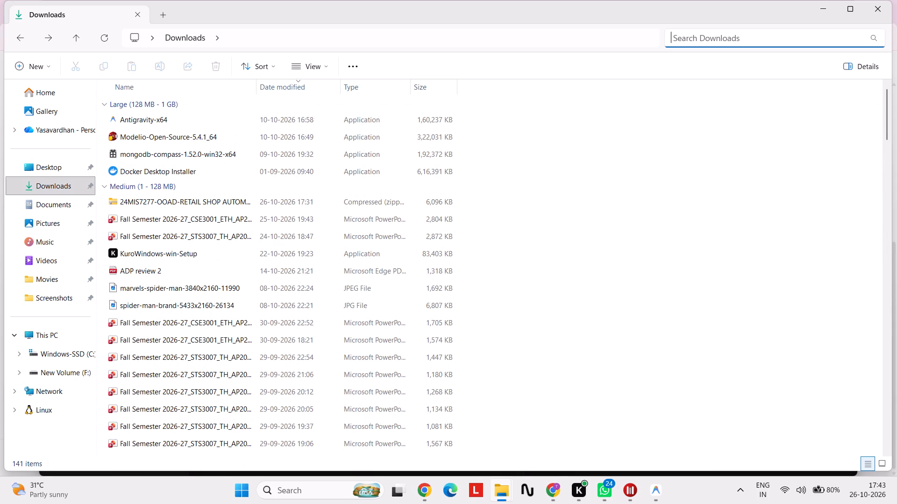
text(packa)
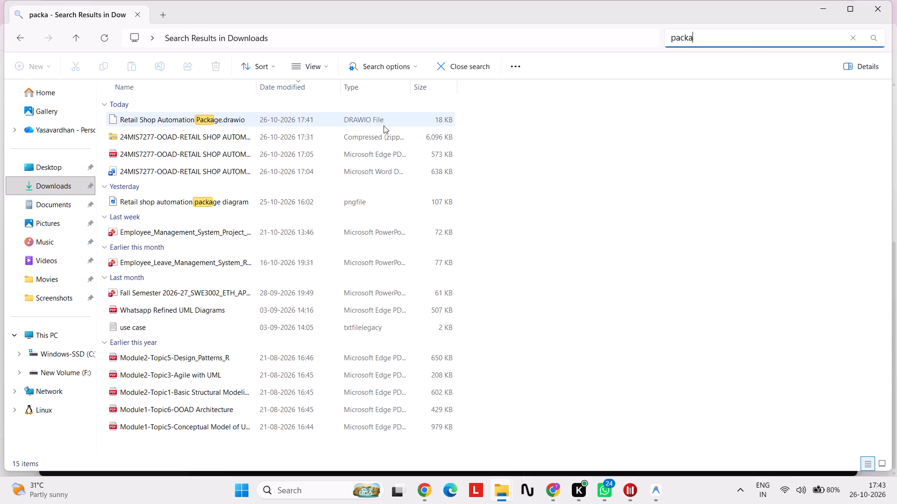
Open Retail Shop Automation Package.drawio in Notepad, look through its XML, and minimize it.
click(383, 123)
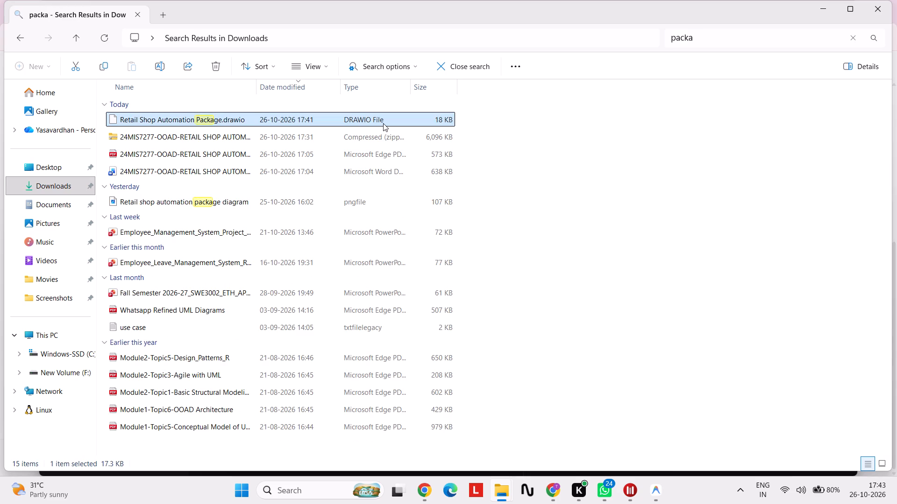
right_click(383, 123)
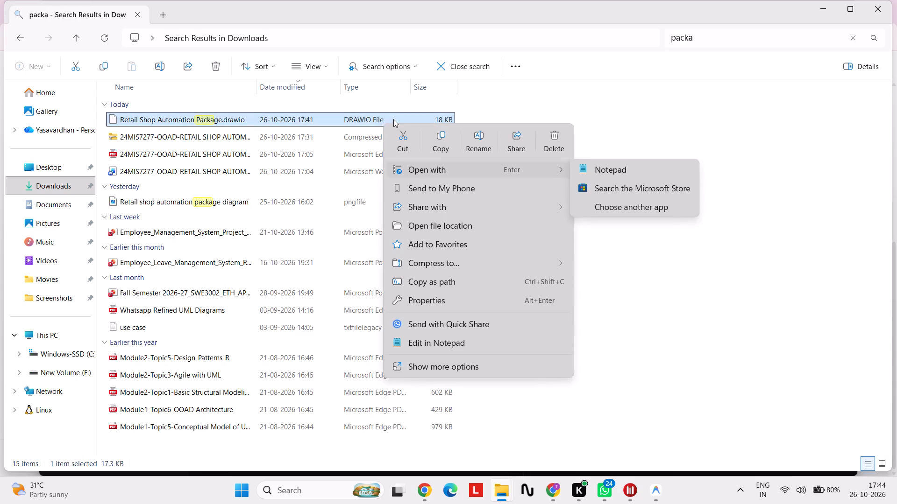
double_click(350, 116)
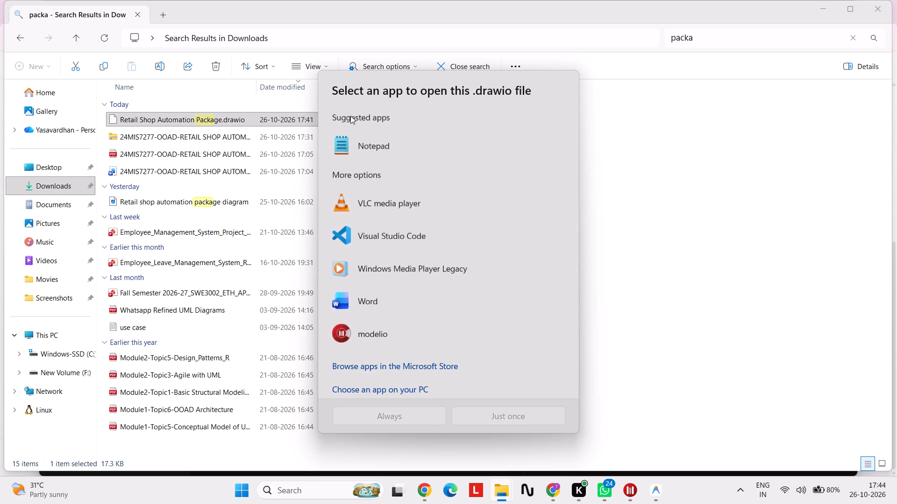
double_click(377, 154)
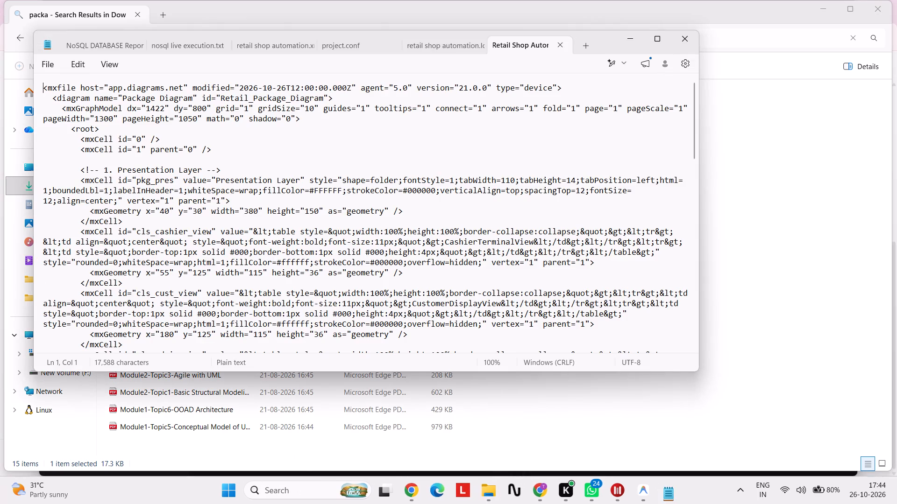
scroll(359, 231, down, 16)
scroll(359, 231, up, 2)
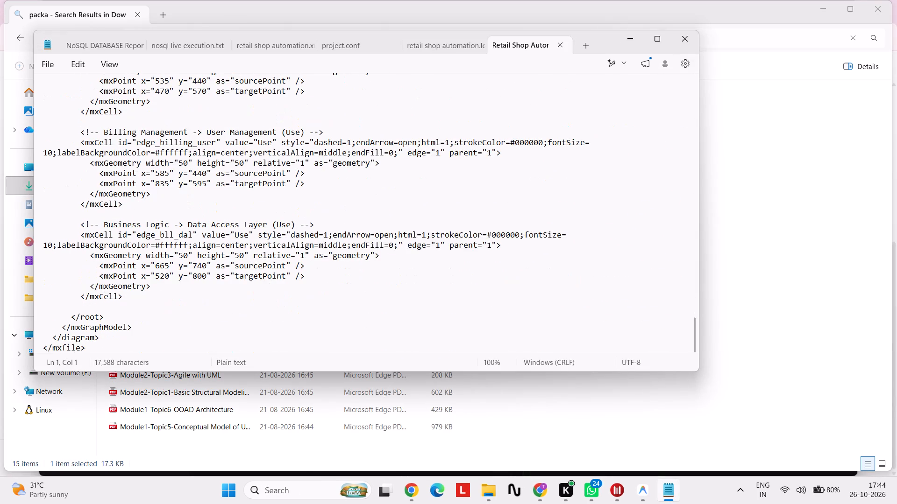
scroll(359, 231, up, 20)
scroll(359, 231, up, 6)
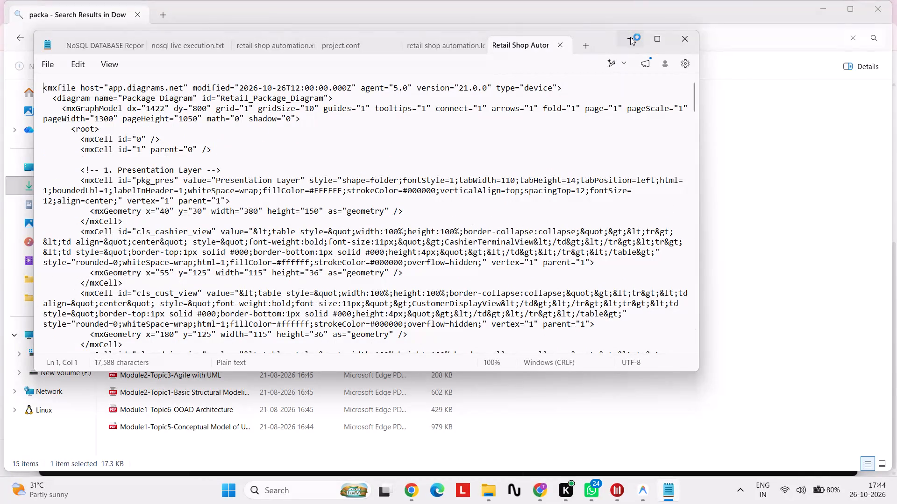
click(630, 37)
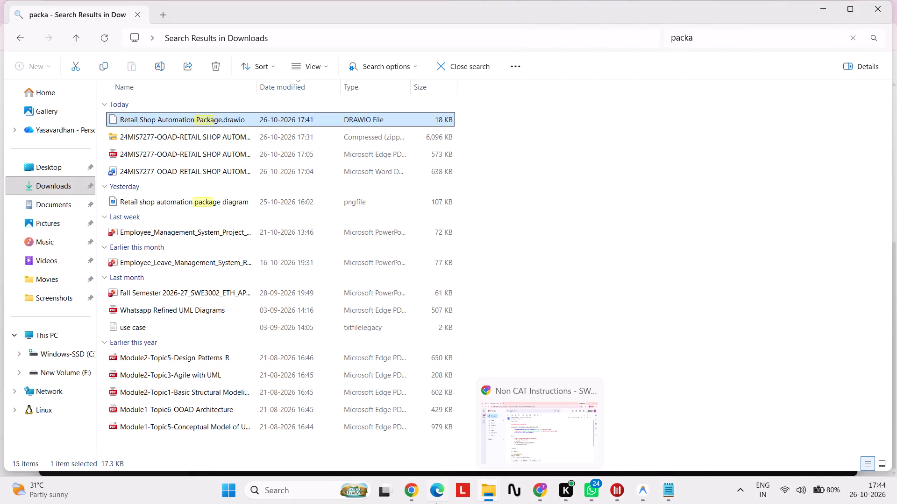
Switch to the untitled draw.io diagram in Chrome.
click(410, 492)
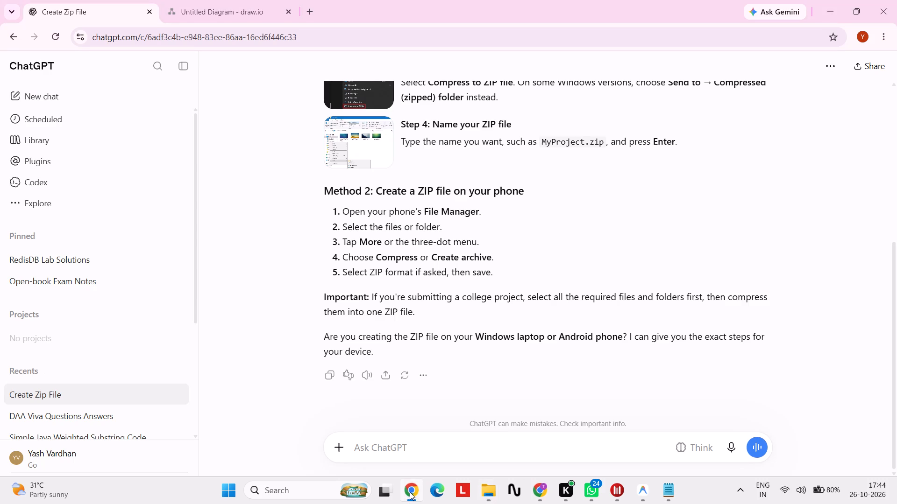
click(266, 11)
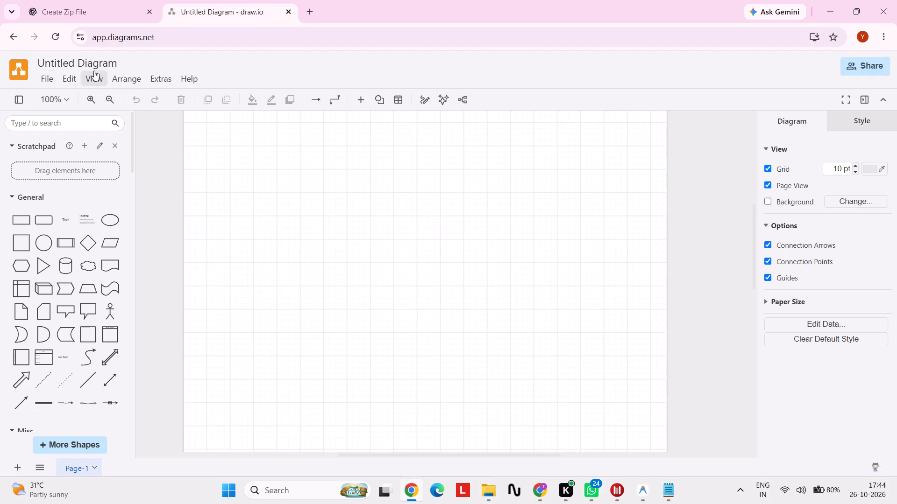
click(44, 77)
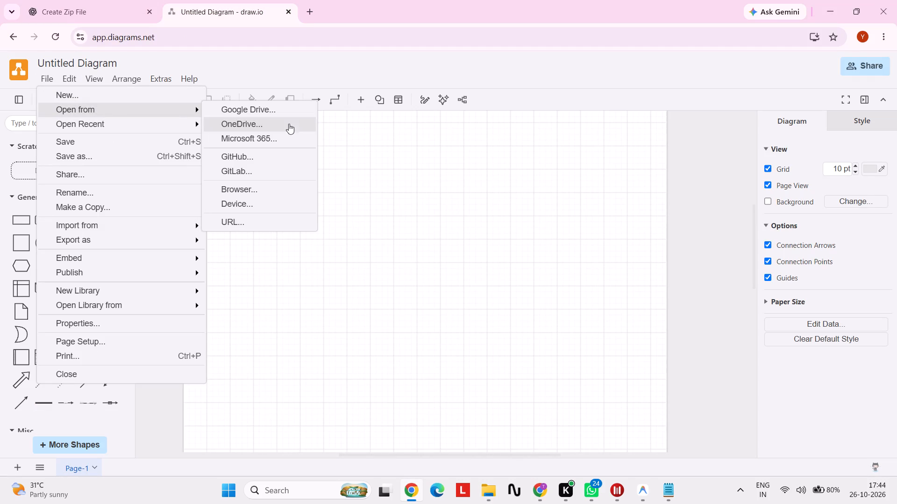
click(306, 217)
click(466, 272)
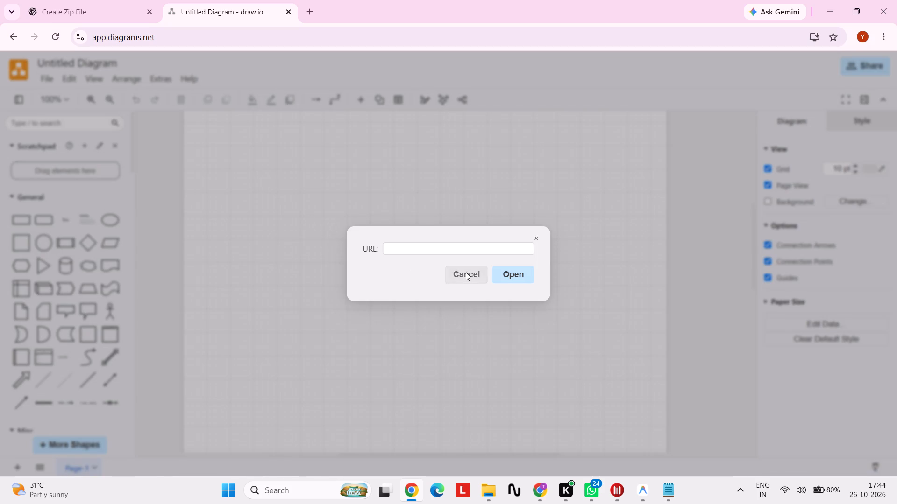
Open Retail Shop Automation Package.drawio in draw.io from the device's Downloads folder.
click(45, 72)
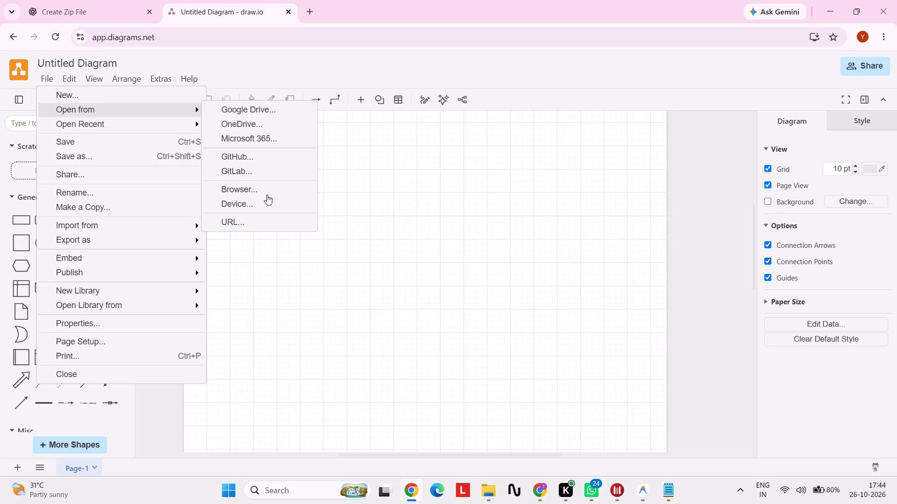
click(267, 199)
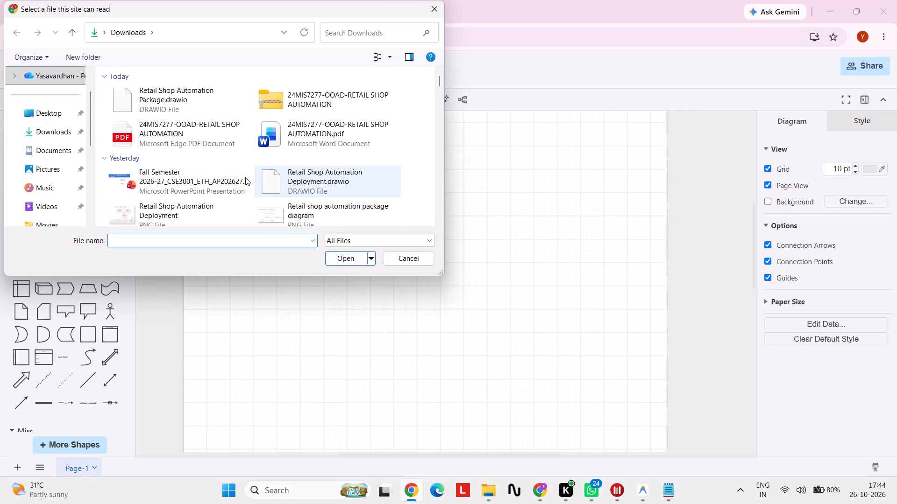
click(194, 107)
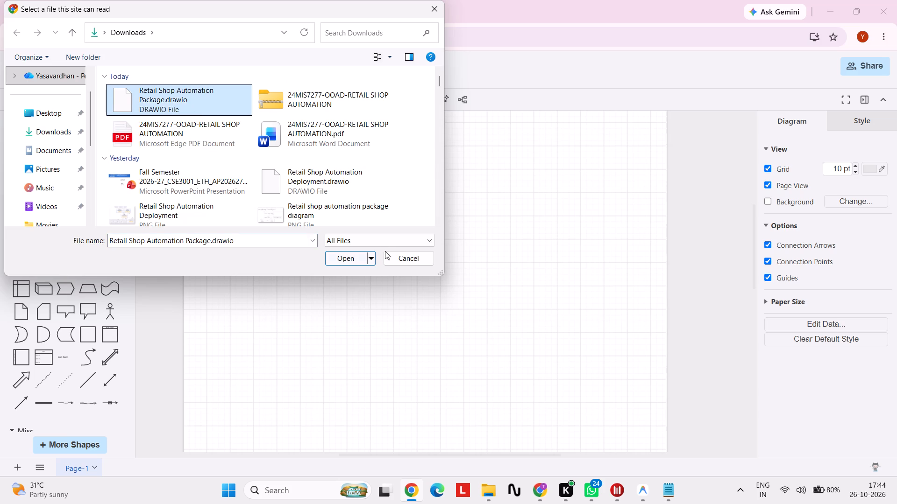
click(352, 257)
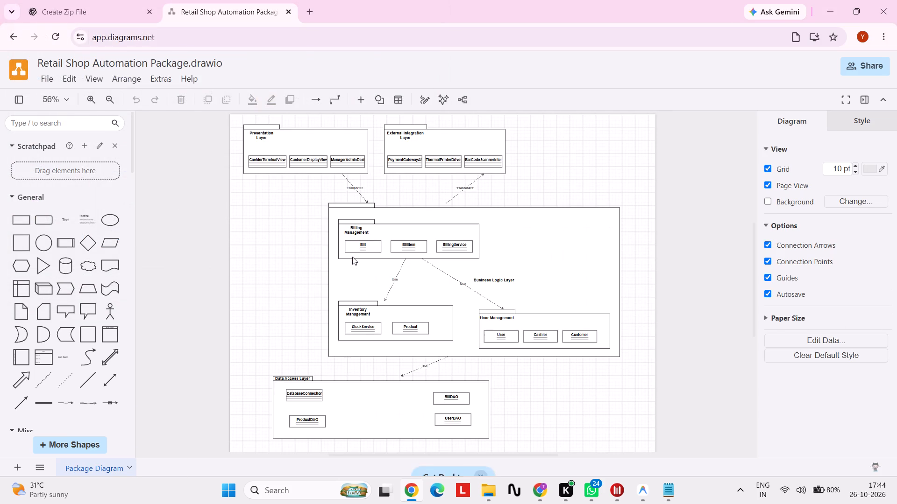
Inspect the package diagram's layers, sub-packages, class boxes and dependency arrows up close.
scroll(352, 257, down, 1)
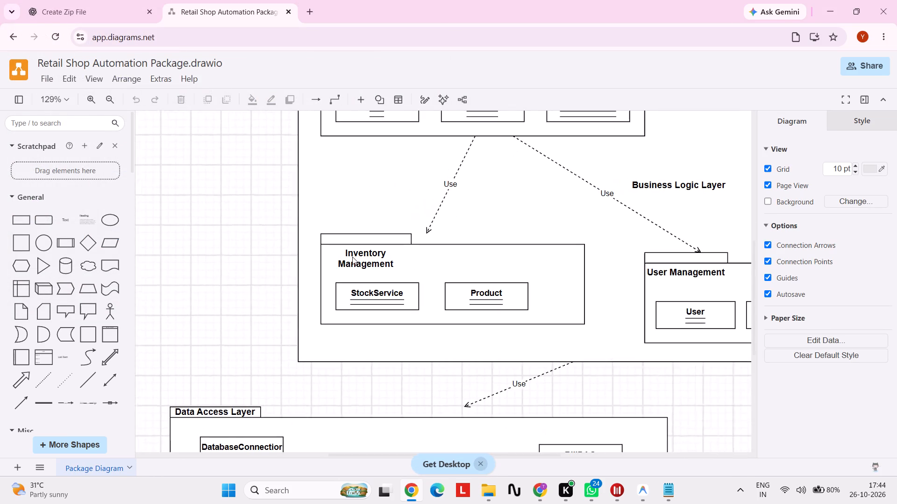
scroll(352, 257, up, 6)
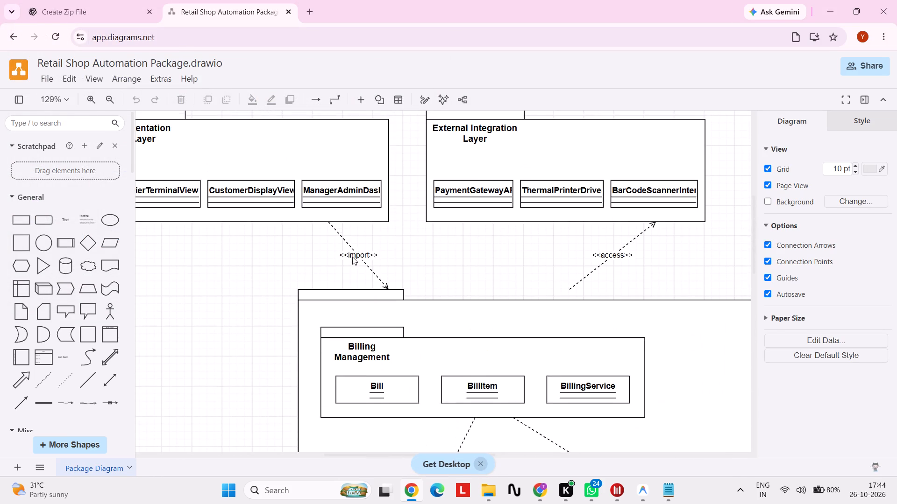
scroll(352, 257, left, 1)
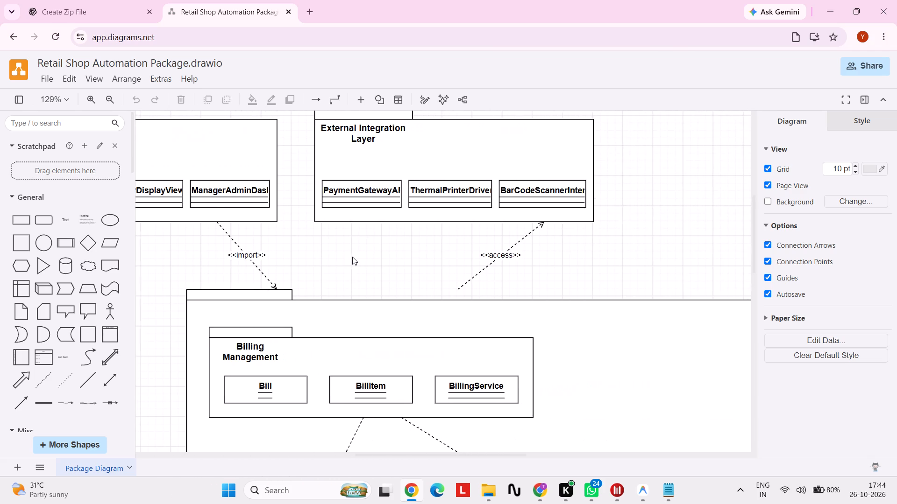
scroll(352, 257, down, 7)
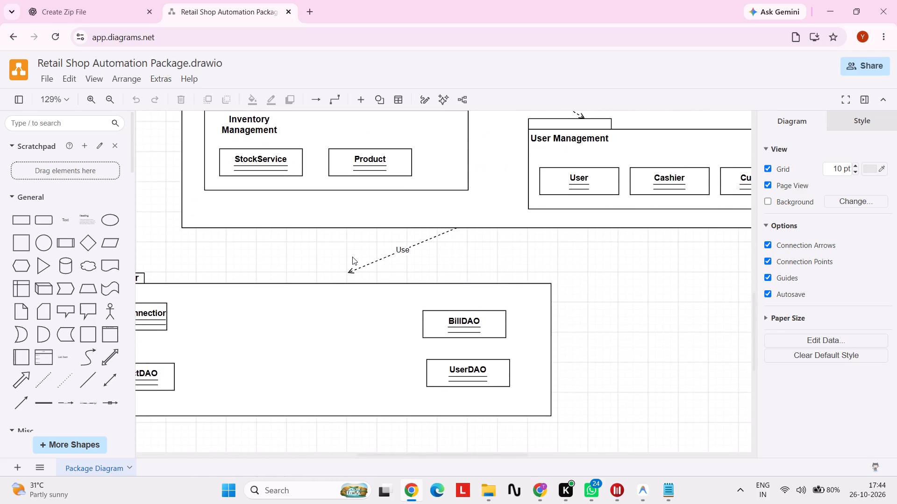
Examine the Data Access Layer's class boxes and the Business Logic Layer's sub-packages and Use arrows.
scroll(352, 257, down, 1)
scroll(352, 257, left, 2)
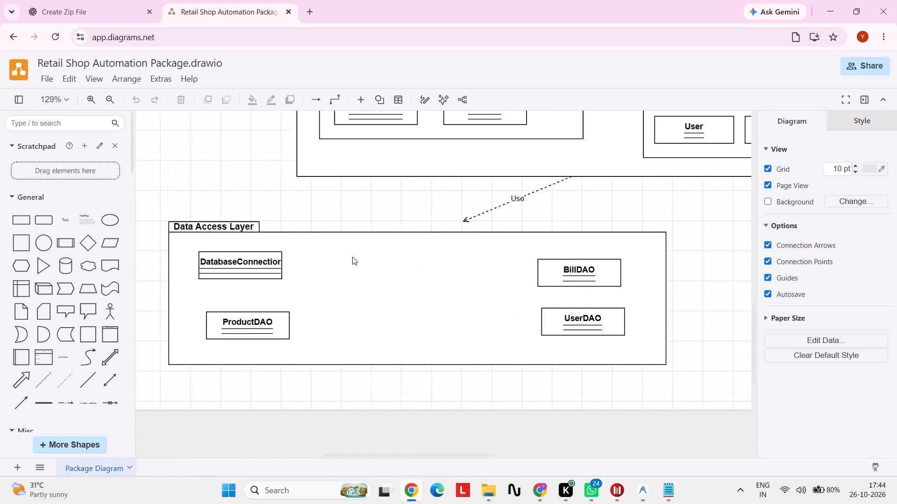
scroll(352, 257, left, 1)
click(574, 287)
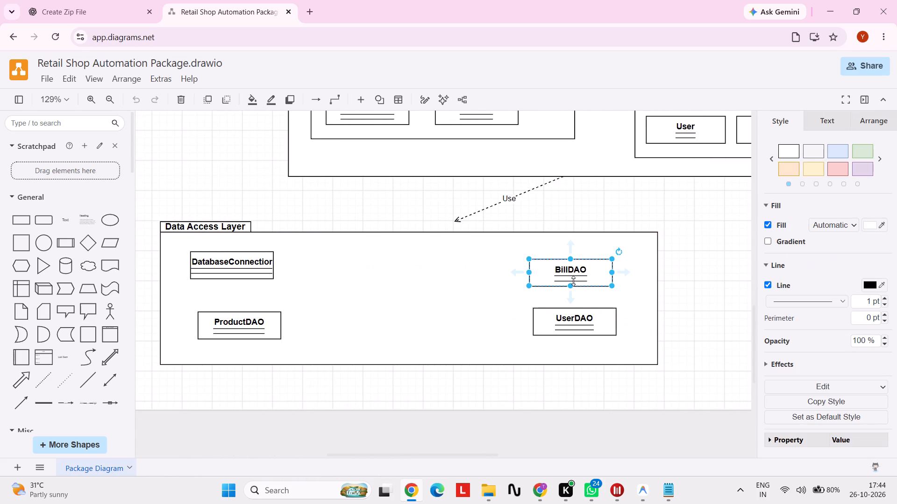
click(573, 278)
click(573, 278)
scroll(573, 278, up, 5)
scroll(573, 278, left, 1)
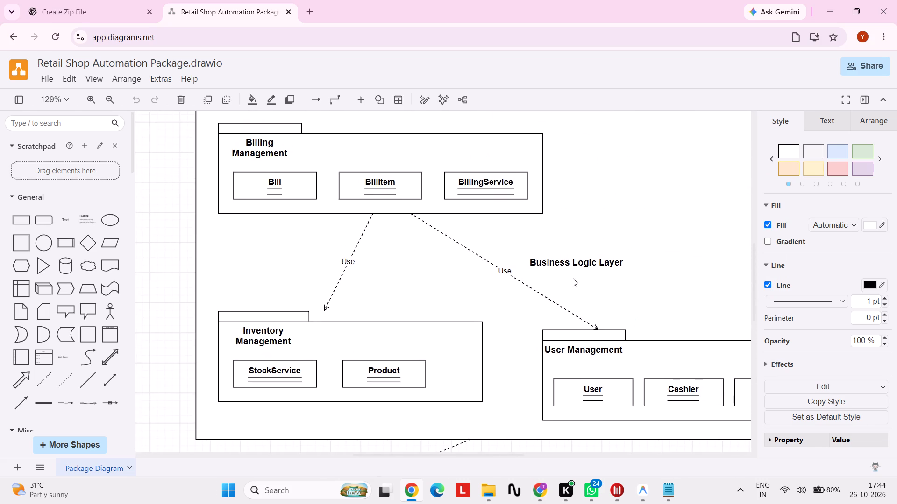
scroll(573, 278, left, 1)
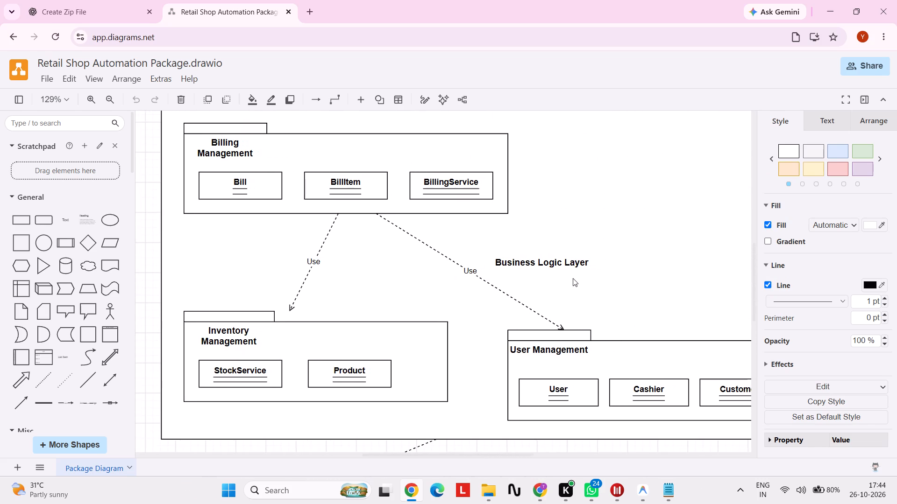
scroll(573, 278, left, 3)
scroll(573, 278, up, 1)
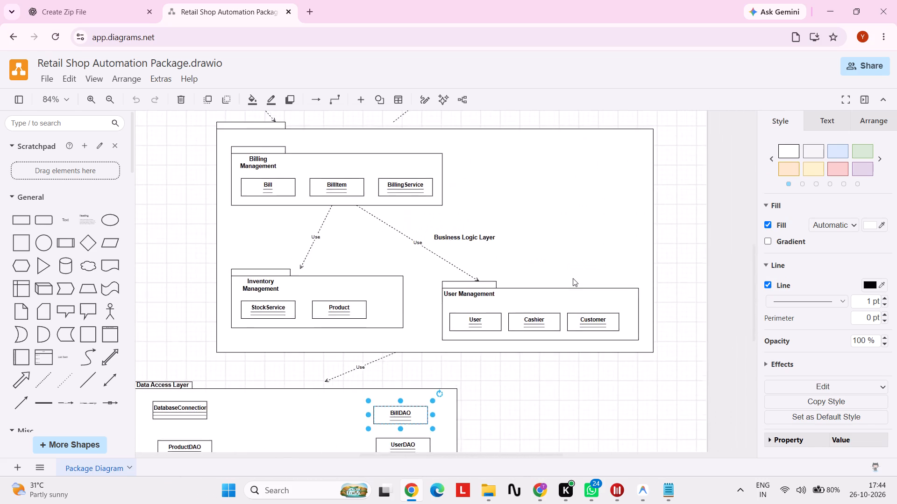
scroll(573, 278, up, 1)
scroll(573, 278, right, 2)
scroll(573, 278, down, 4)
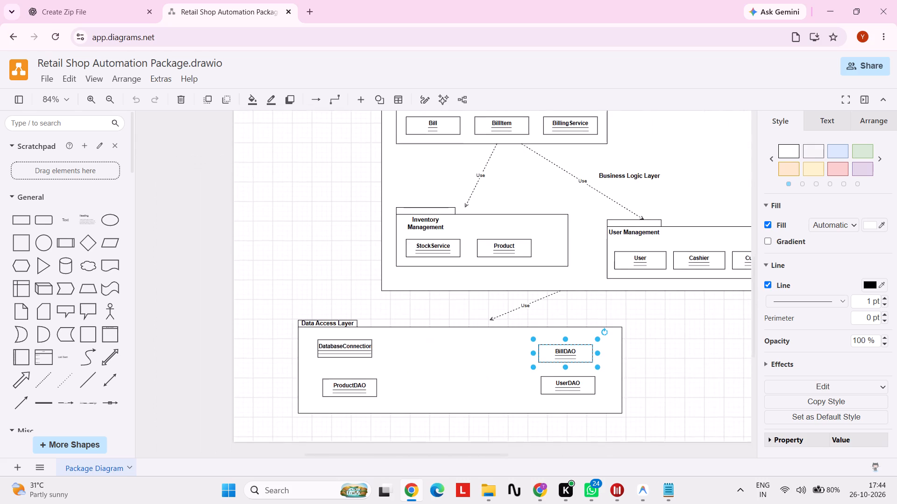
scroll(573, 278, down, 1)
scroll(573, 278, left, 3)
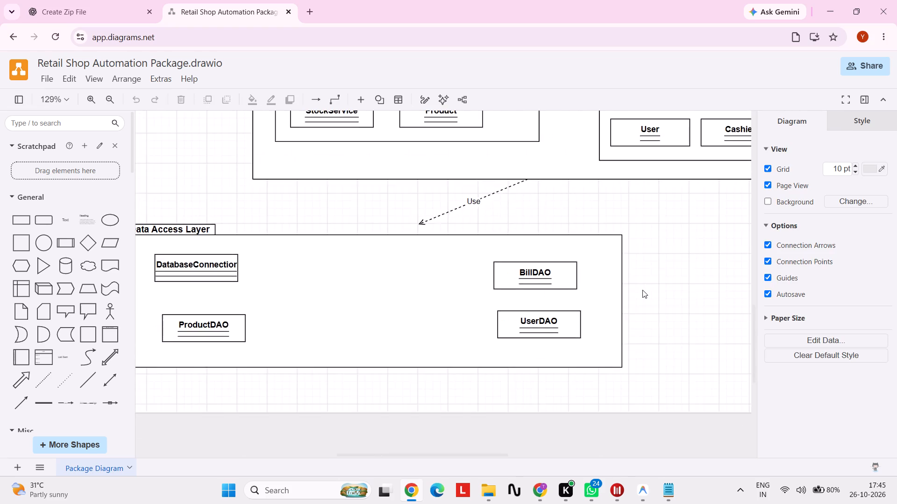
View the style definition of the BillDAO class box in the Data Access Layer and close it without applying changes.
scroll(642, 290, left, 2)
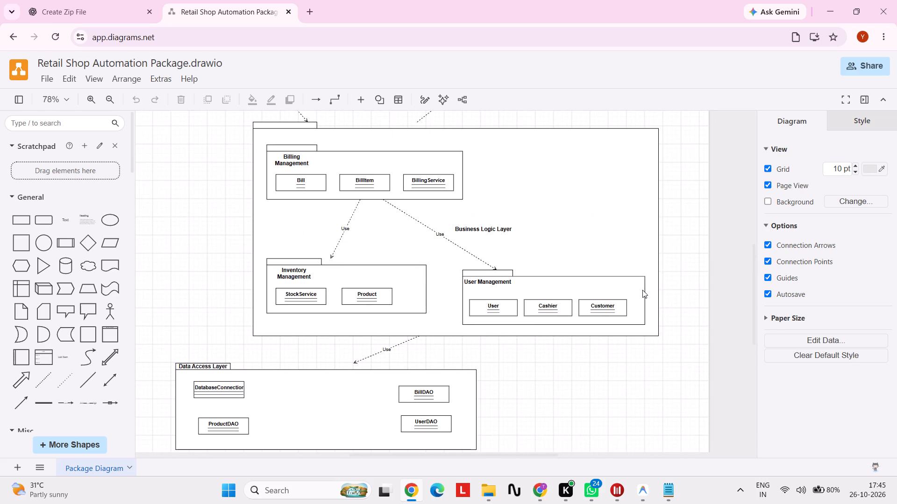
scroll(642, 290, up, 4)
scroll(642, 290, down, 3)
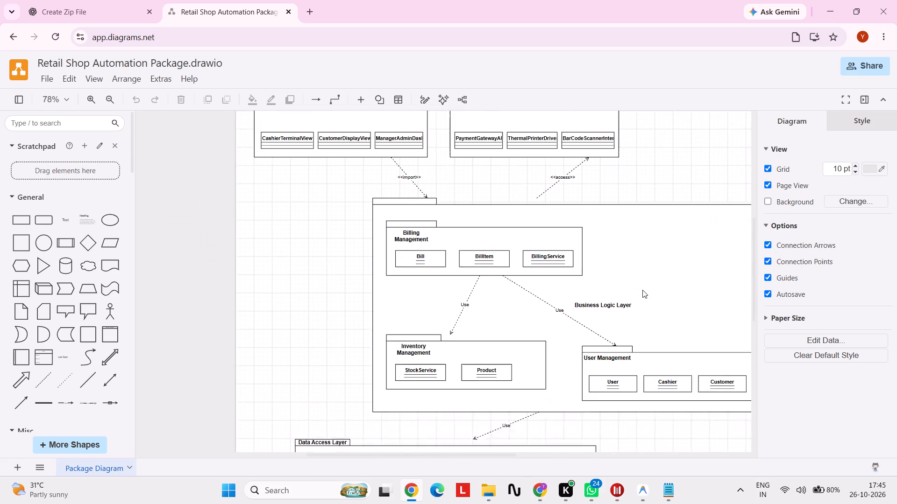
scroll(642, 290, down, 2)
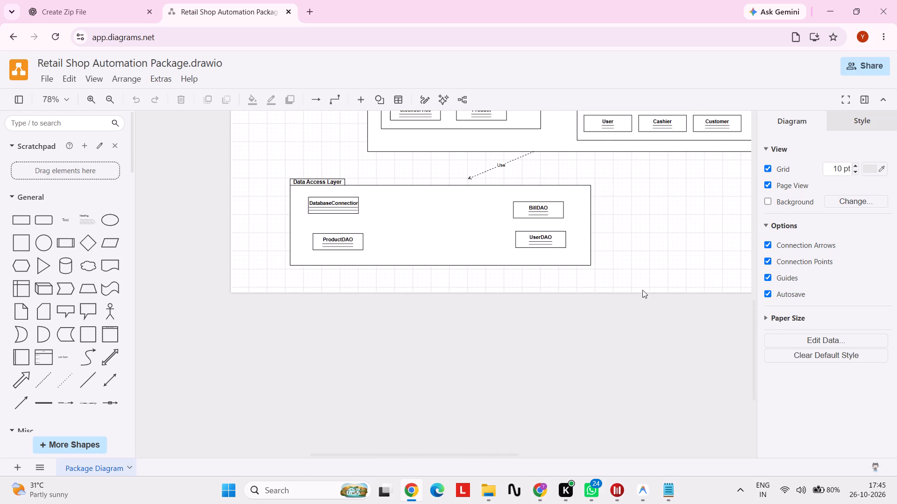
click(344, 209)
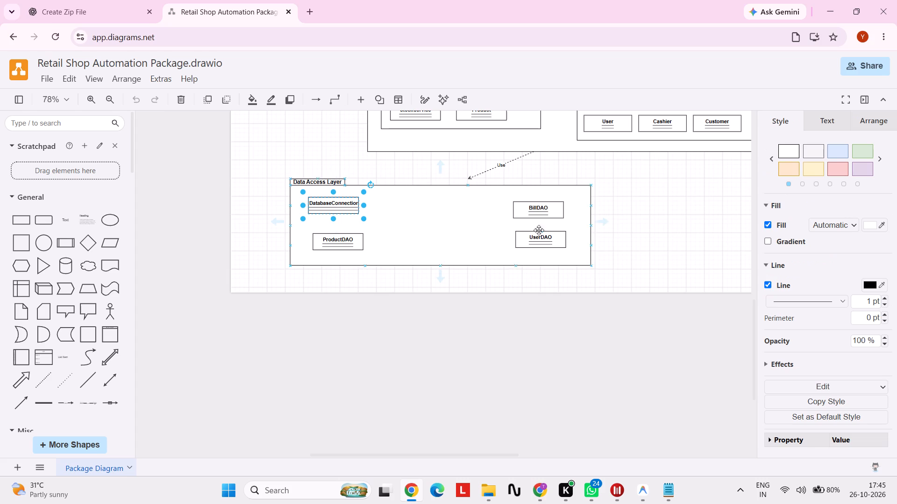
click(555, 213)
right_click(555, 213)
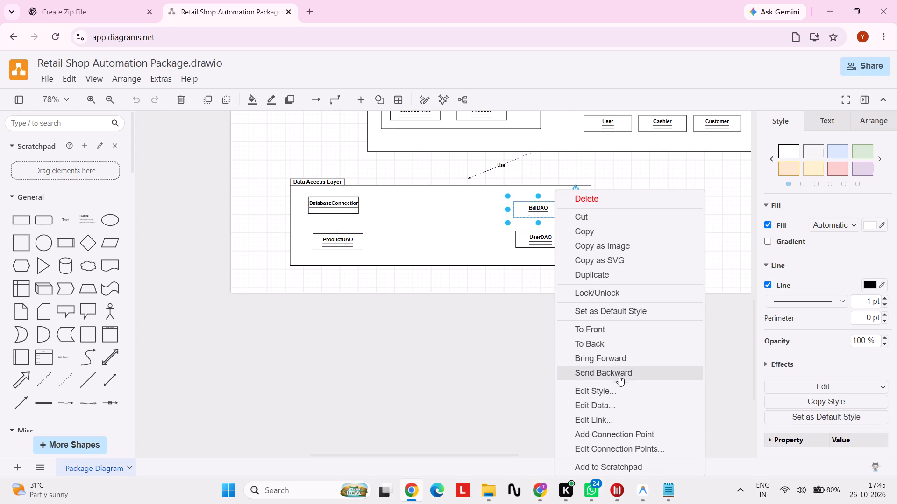
click(622, 393)
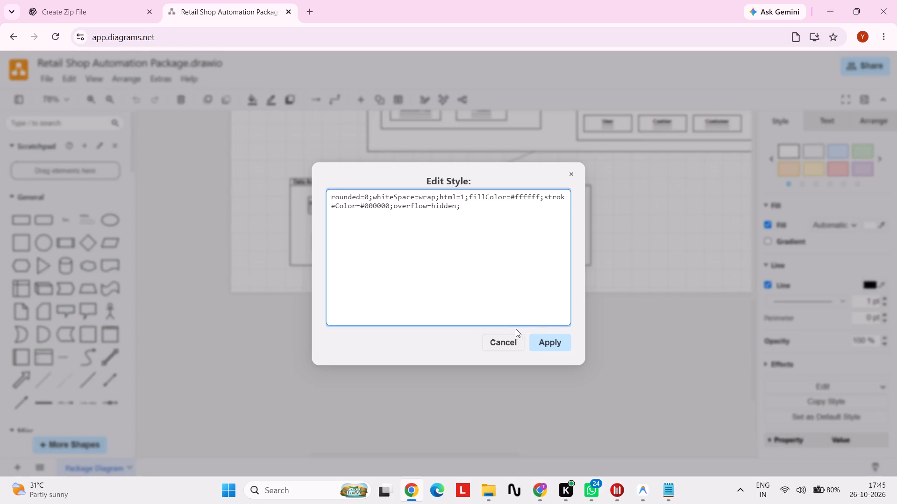
click(505, 342)
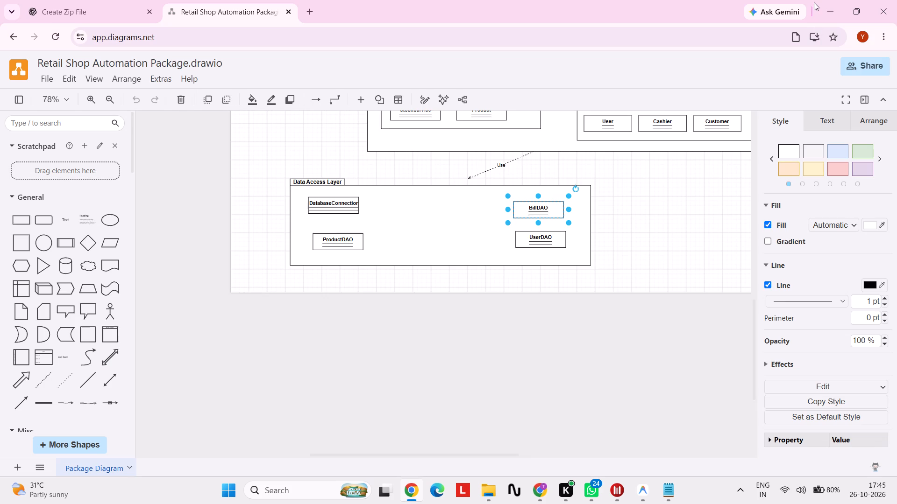
Review the Presentation, External Integration and Business Logic layers with their connecting arrows, and clear the BillDAO selection.
scroll(595, 161, up, 6)
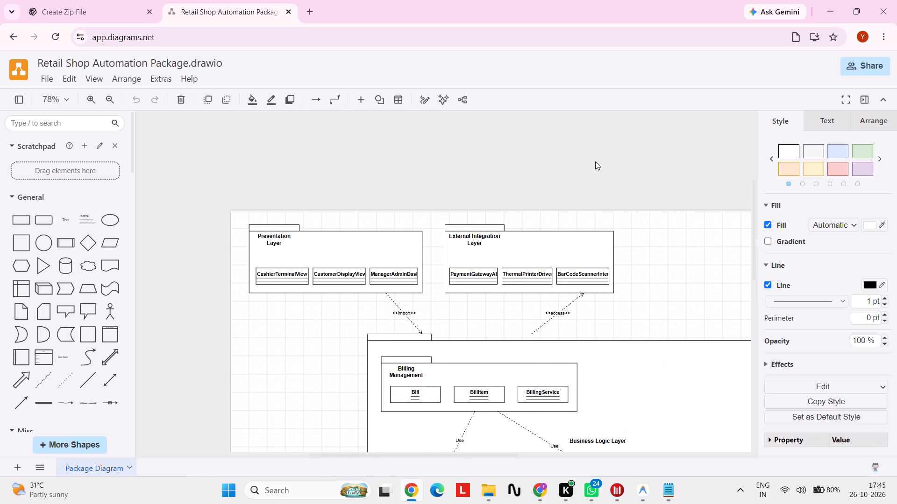
scroll(595, 161, down, 2)
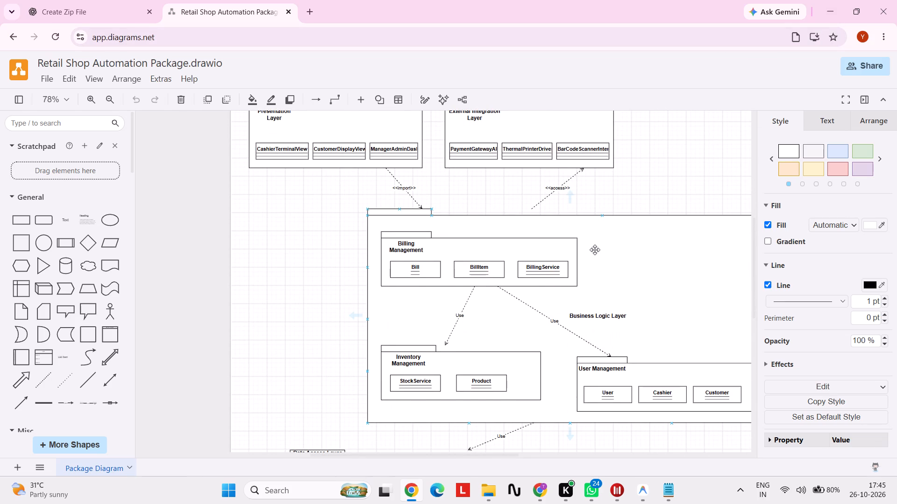
click(711, 158)
click(711, 158)
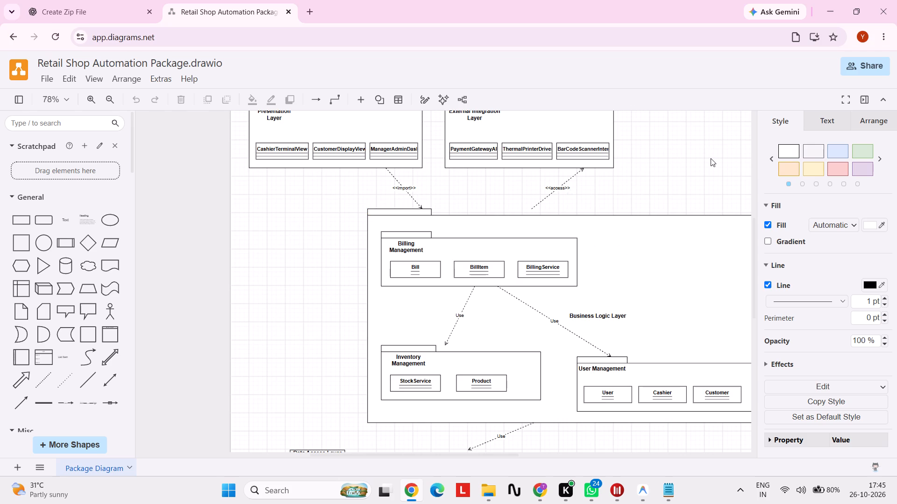